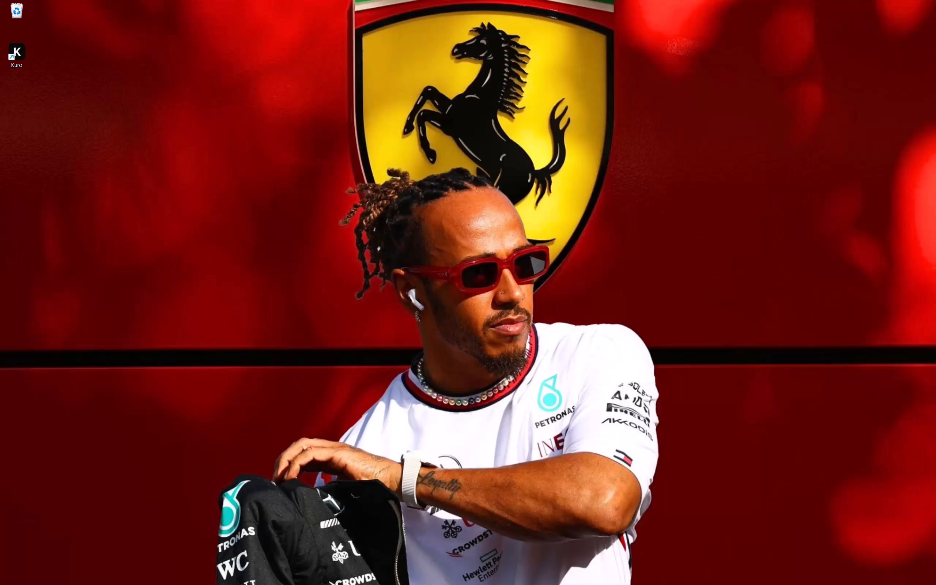
Switch to the Equinox 2026 design file in Figma.
click(516, 573)
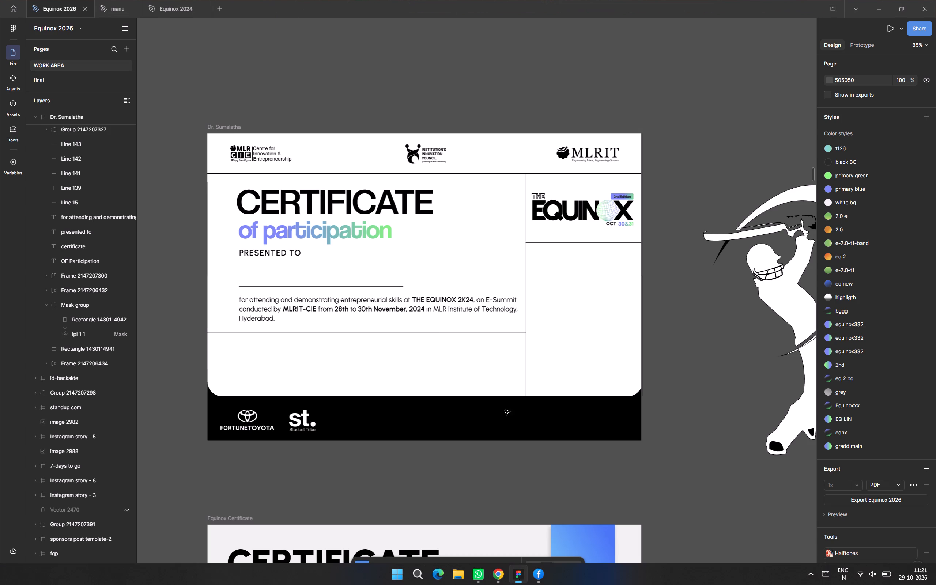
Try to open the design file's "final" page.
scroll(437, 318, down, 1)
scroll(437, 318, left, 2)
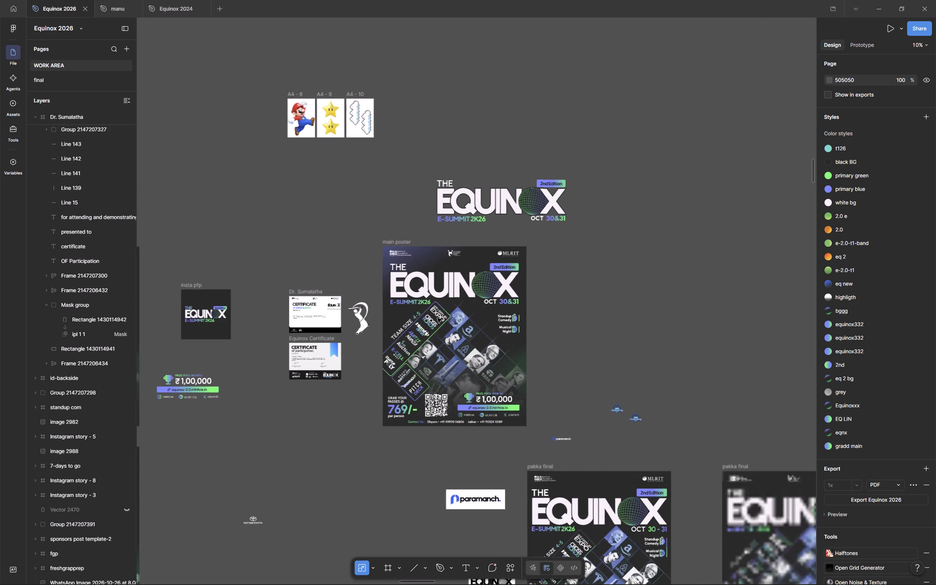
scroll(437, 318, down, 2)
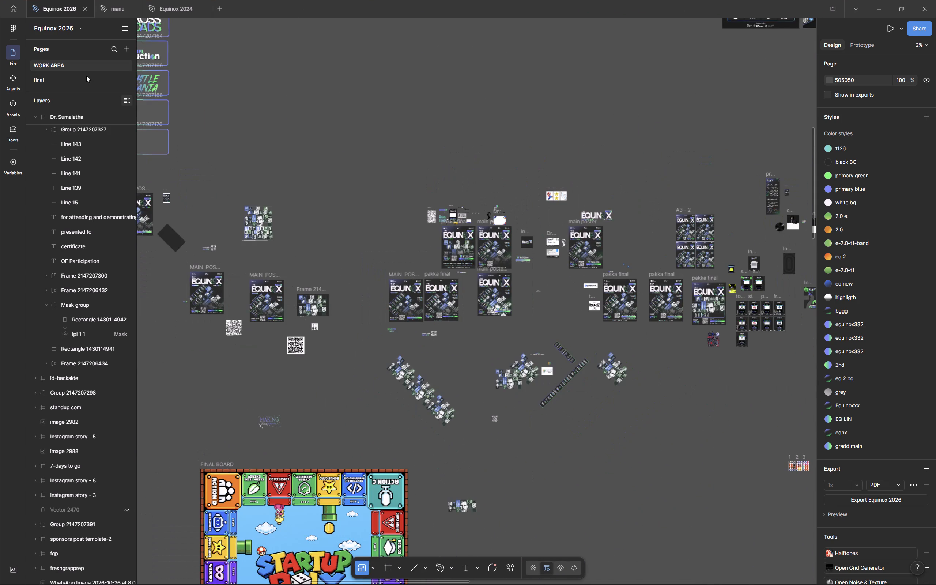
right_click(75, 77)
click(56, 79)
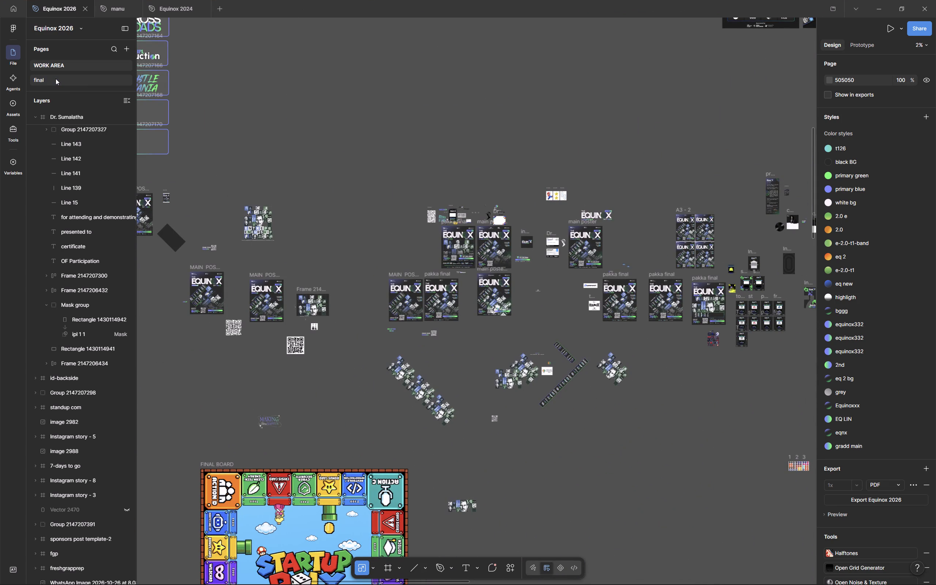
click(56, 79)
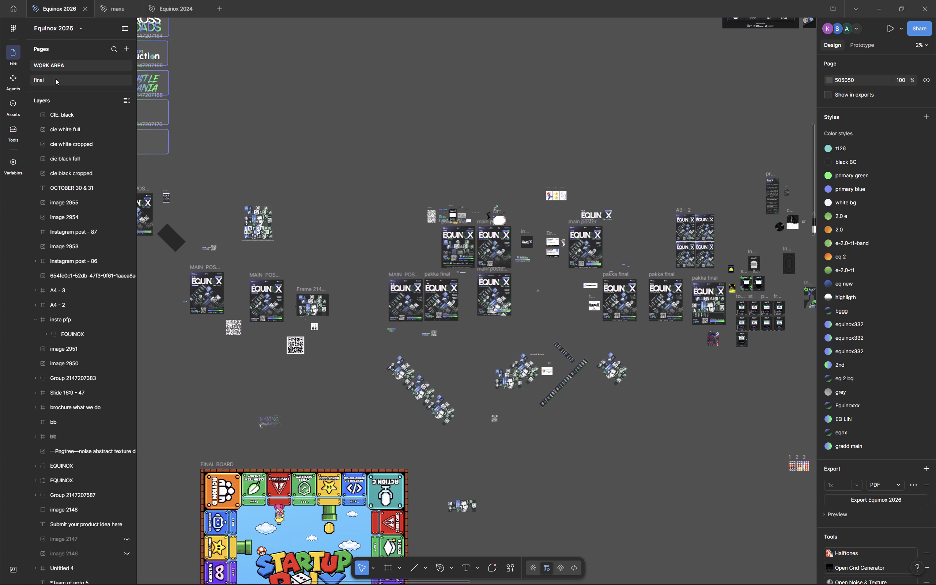
Look over the WORK AREA canvas and locate the "id 1" attendee ID card among the print designs.
scroll(56, 79, right, 8)
scroll(274, 110, right, 6)
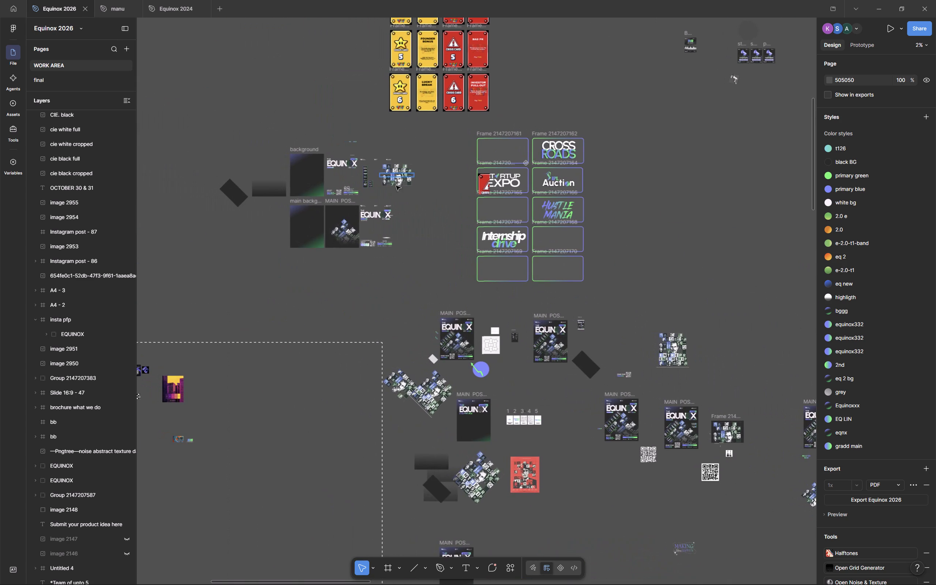
scroll(398, 205, down, 2)
scroll(398, 205, right, 2)
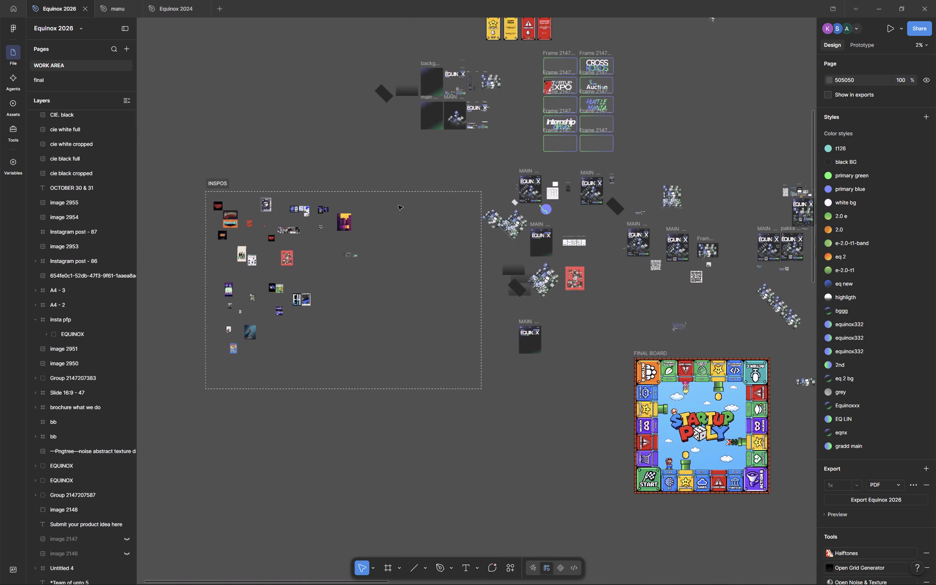
scroll(398, 205, right, 1)
scroll(398, 205, up, 6)
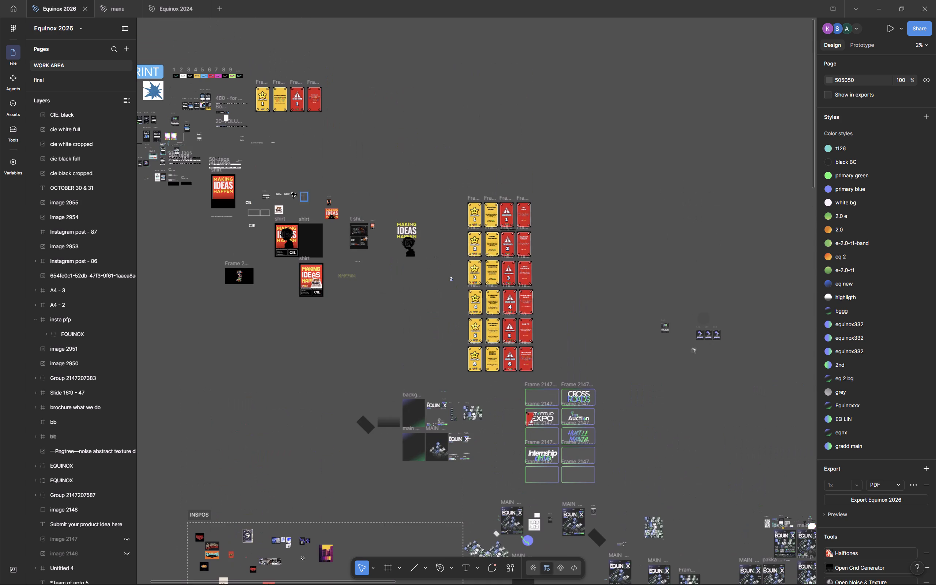
scroll(291, 189, right, 2)
scroll(291, 189, down, 1)
scroll(291, 189, right, 5)
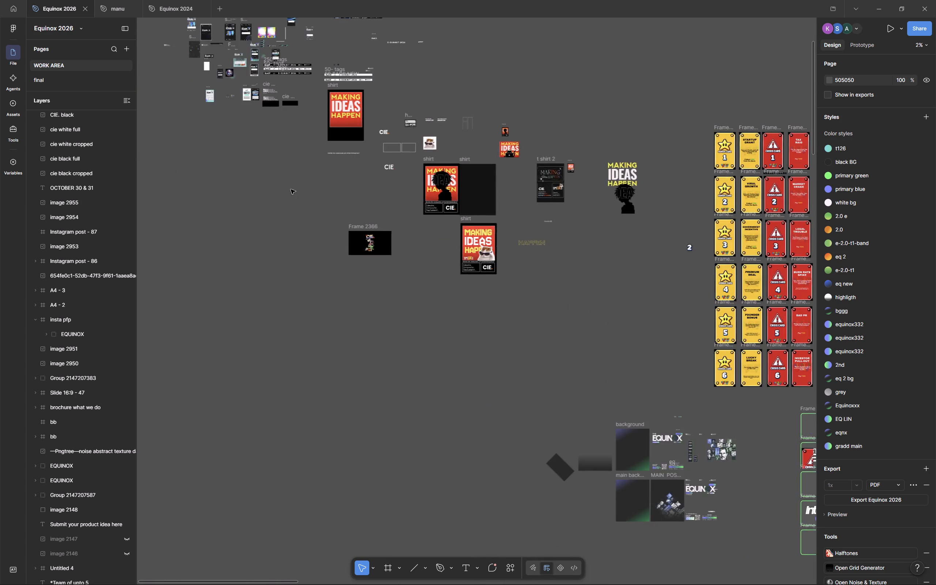
scroll(291, 189, up, 5)
scroll(291, 189, right, 4)
scroll(291, 189, left, 2)
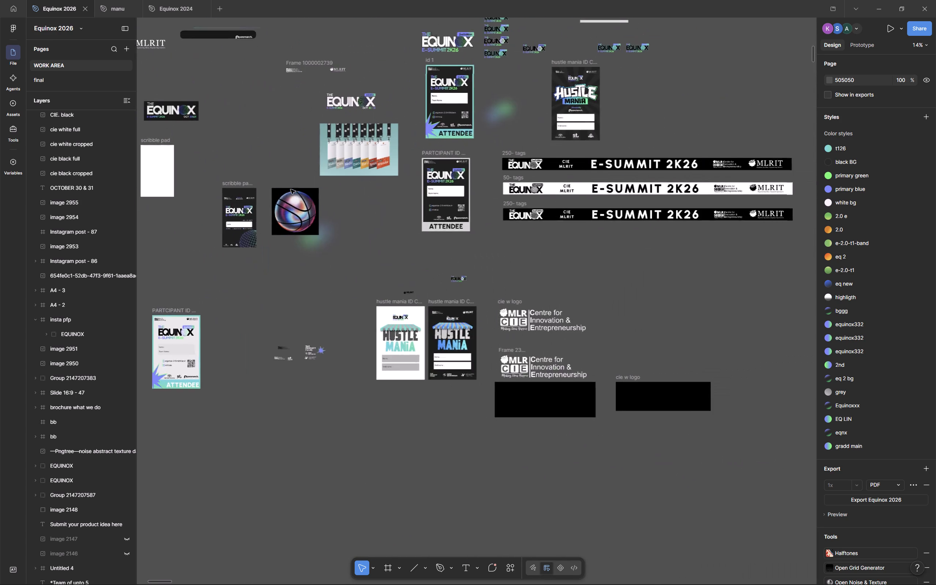
scroll(291, 189, up, 2)
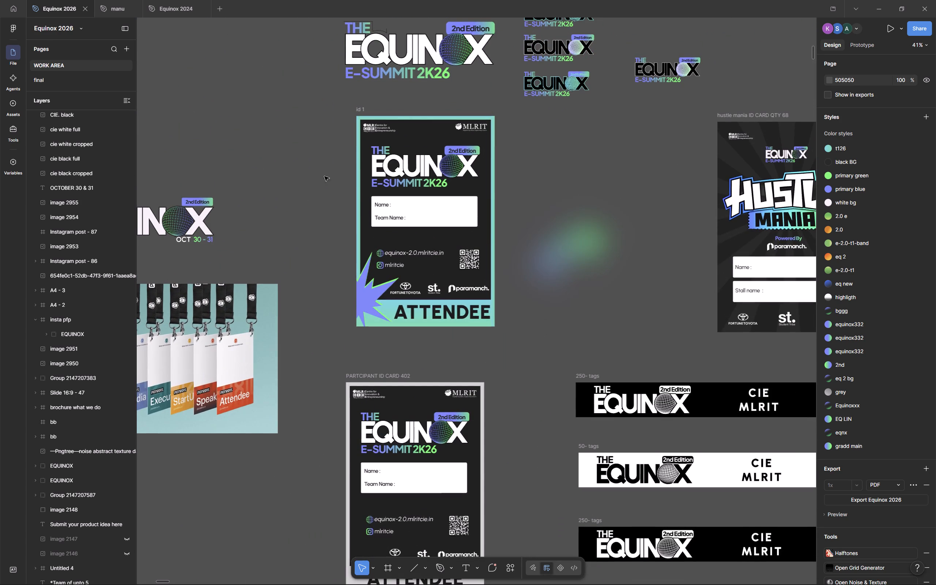
scroll(371, 153, left, 1)
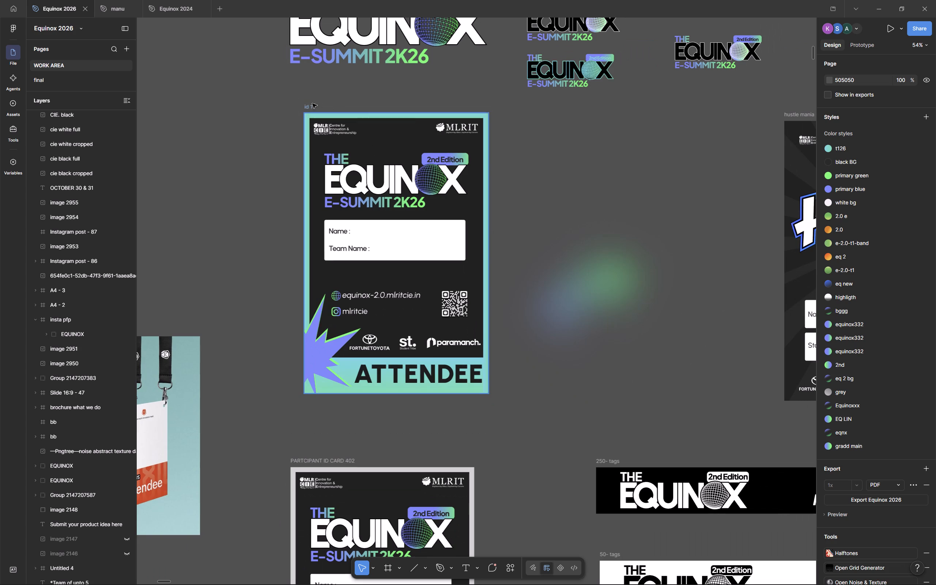
Inspect the gradient stops of the t126 color style used in the "id 1" attendee card, leaving the style unchanged.
click(306, 104)
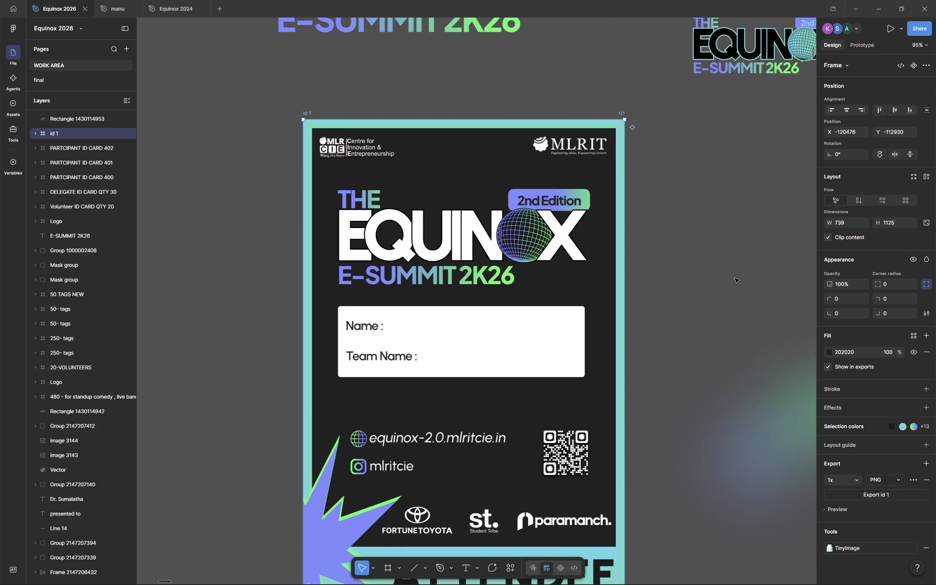
scroll(691, 290, down, 1)
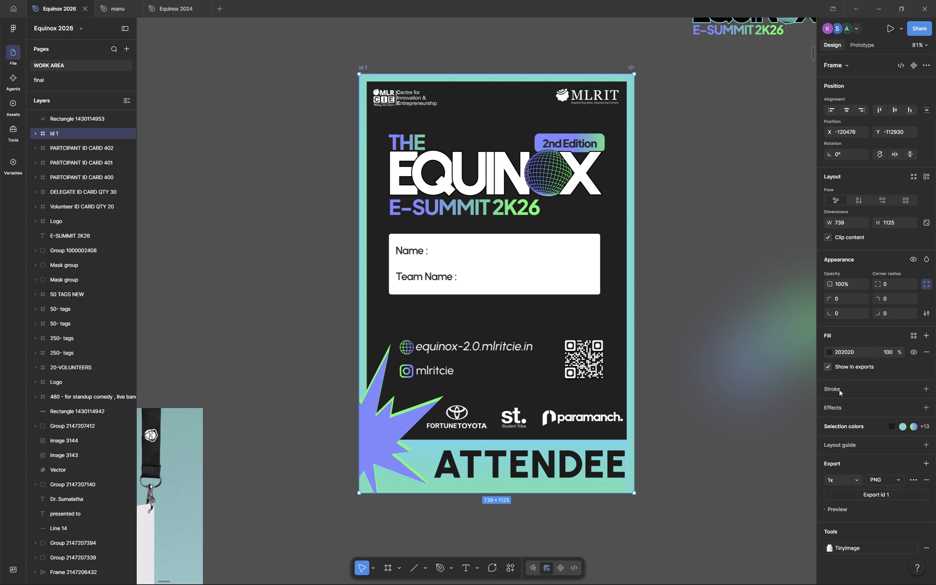
click(831, 426)
click(829, 458)
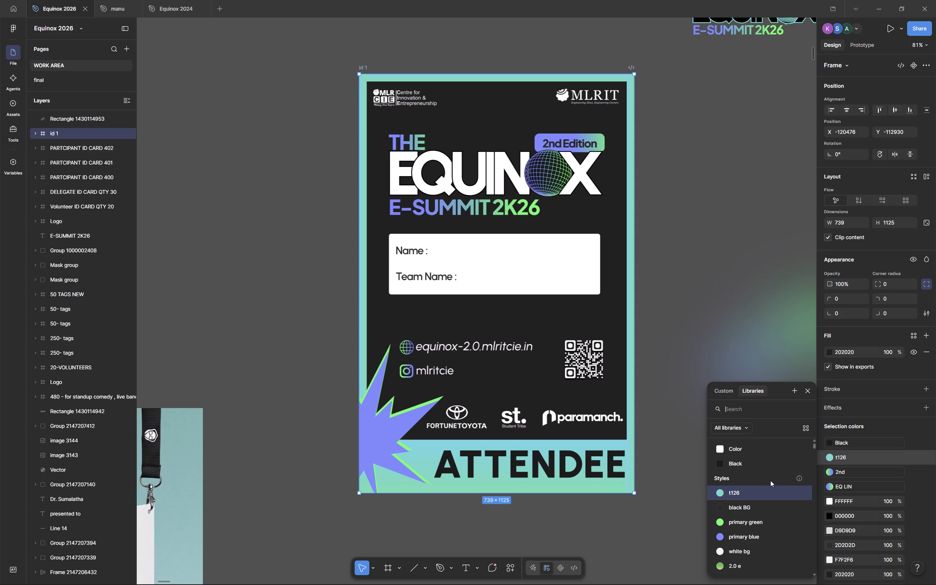
click(802, 493)
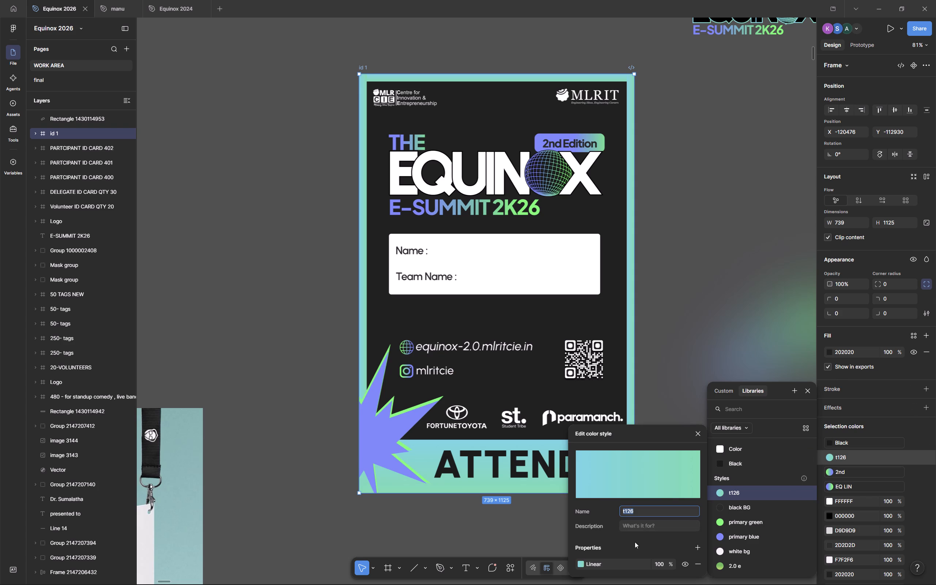
click(579, 565)
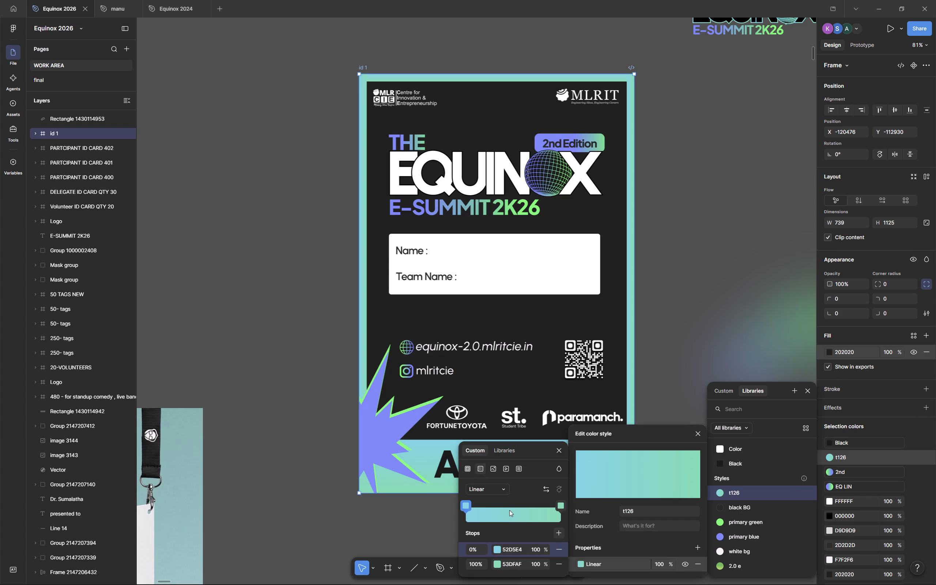
right_click(506, 454)
right_click(660, 368)
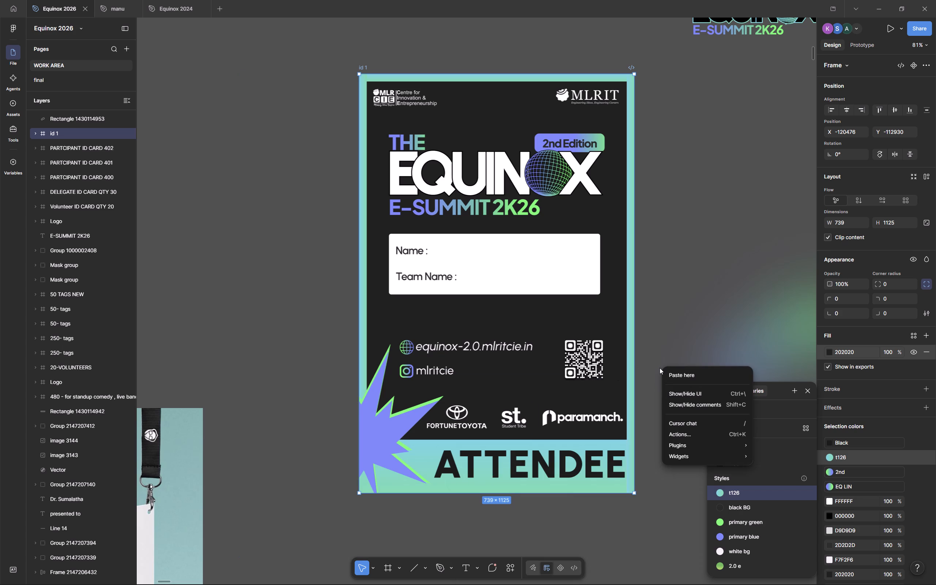
scroll(660, 368, left, 1)
click(659, 368)
scroll(659, 368, left, 1)
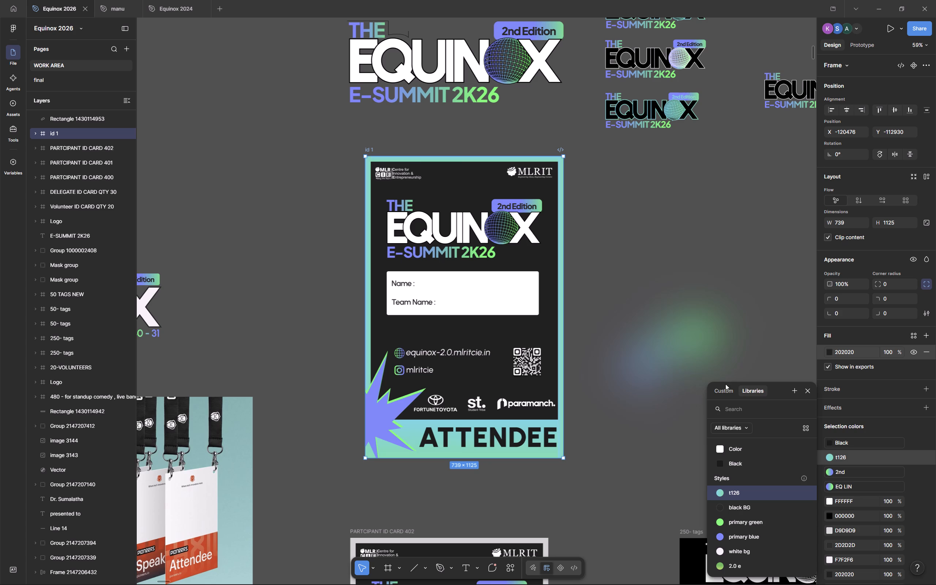
click(656, 511)
Move the "id 1" attendee card closer to the PARTCIPANT ID CARD 402 frame below it, at about X -120566, Y -112832.
scroll(656, 511, down, 1)
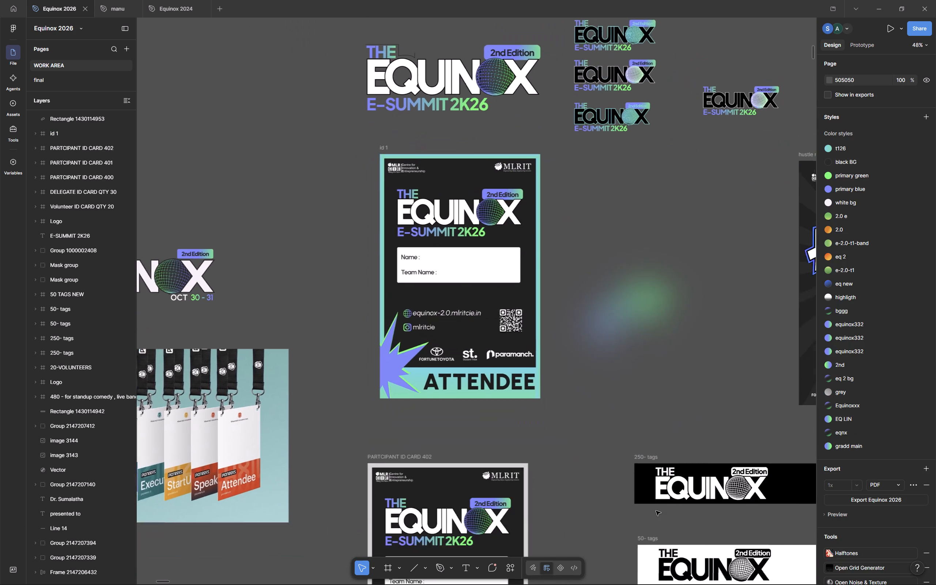
scroll(656, 511, down, 1)
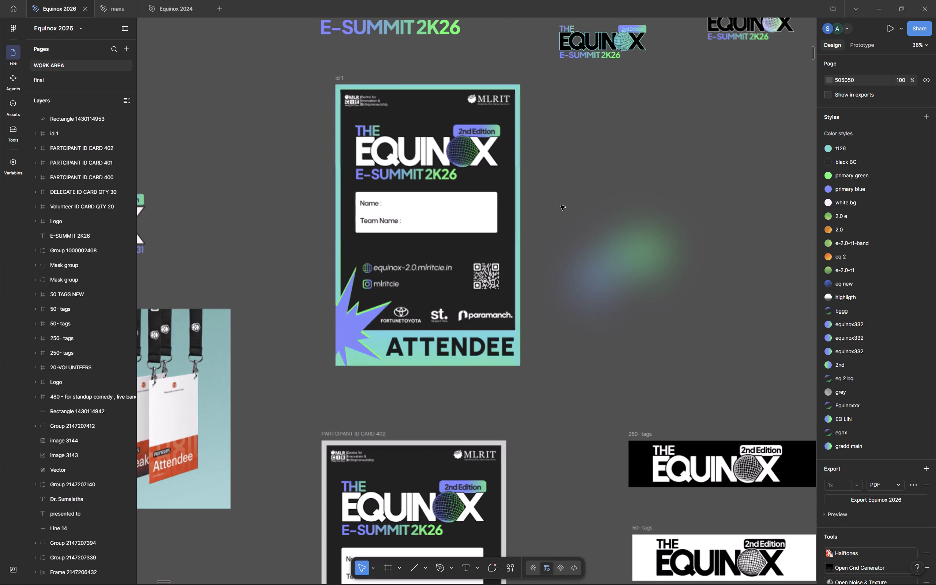
drag(334, 76, 320, 99)
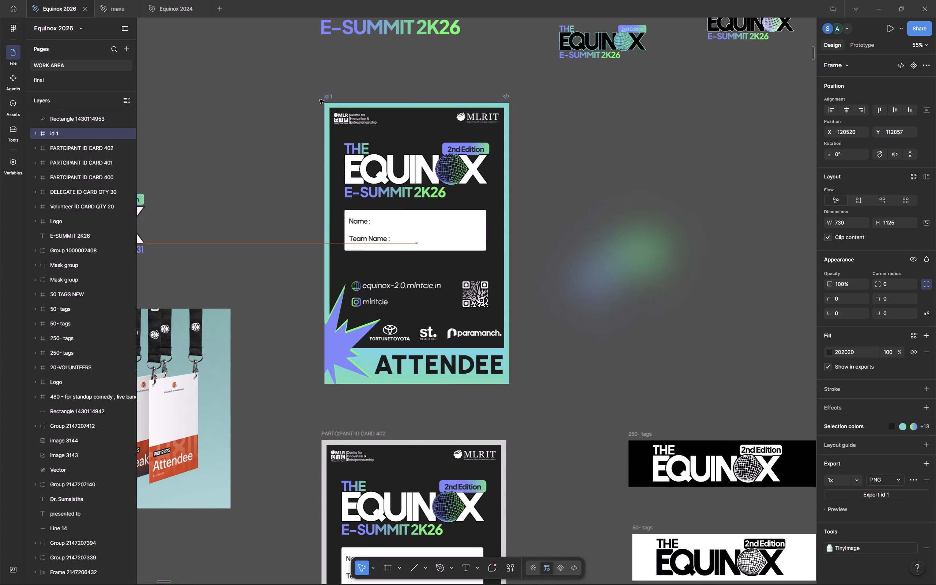
drag(320, 99, 312, 99)
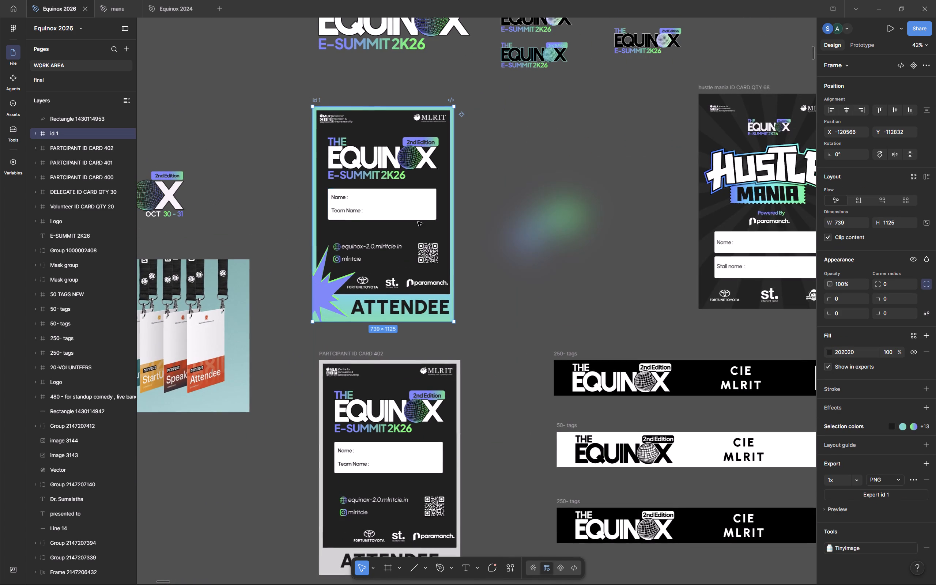
Deselect the attendee card and survey the print designs, shirts, game cards and banners across the WORK AREA canvas.
scroll(418, 222, down, 1)
scroll(418, 222, left, 3)
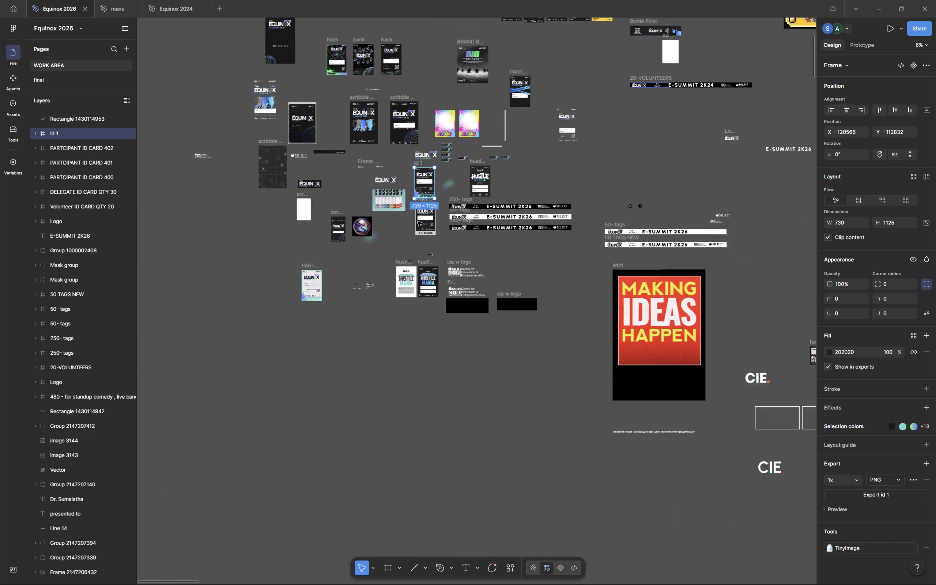
scroll(418, 222, left, 16)
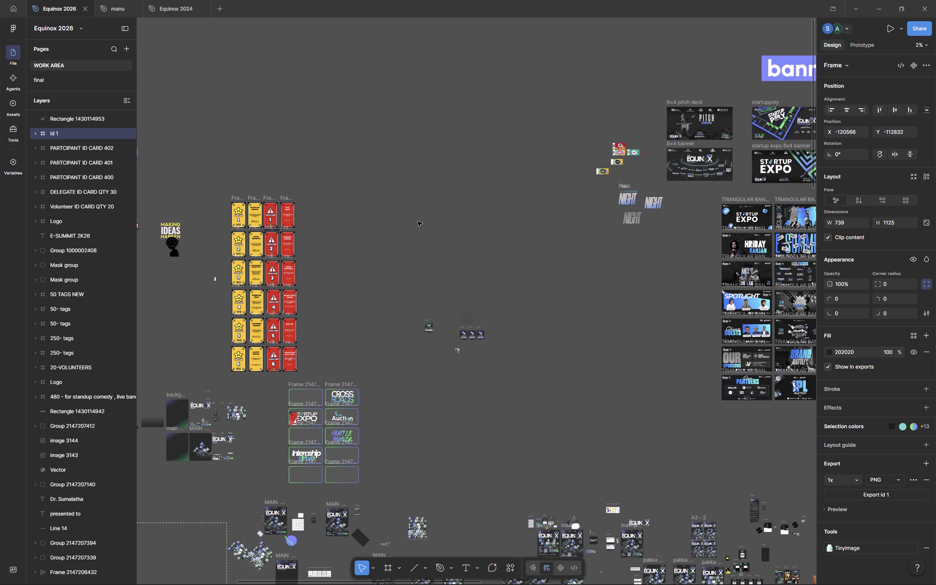
scroll(418, 222, right, 10)
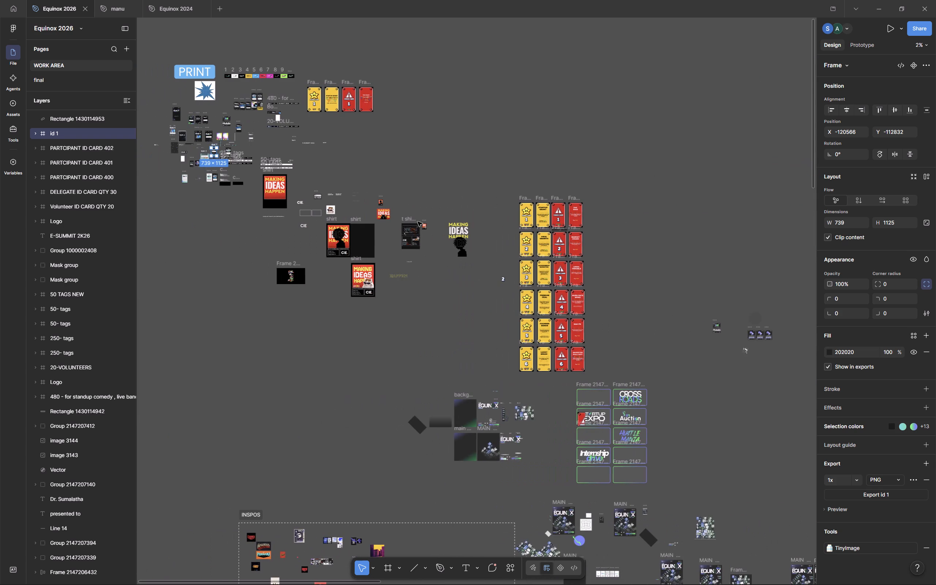
scroll(418, 222, right, 1)
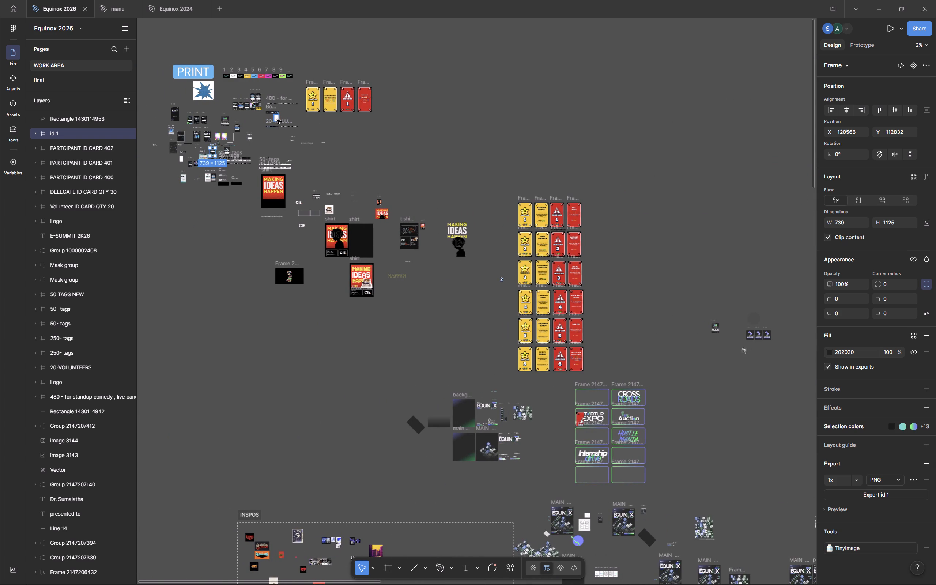
scroll(277, 120, right, 1)
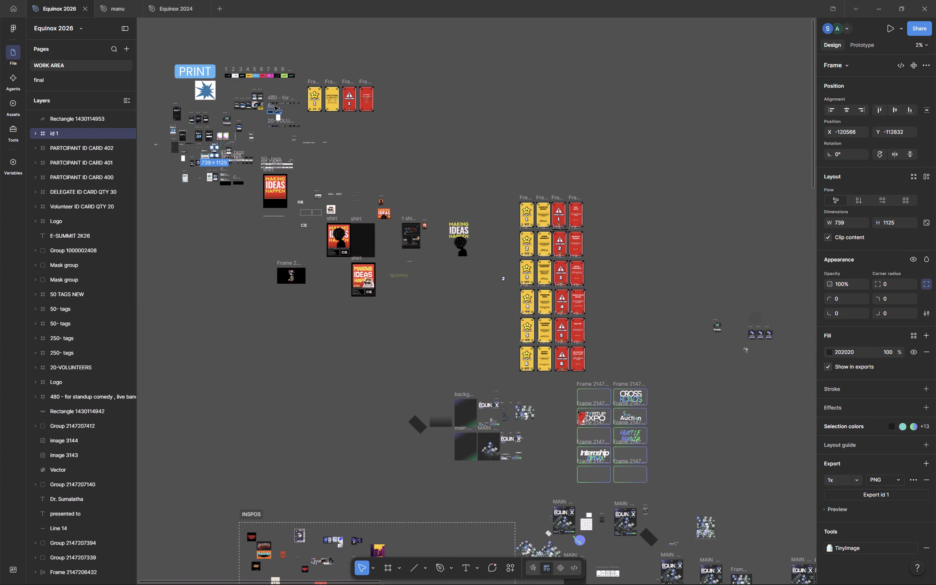
scroll(274, 106, right, 2)
scroll(274, 106, down, 1)
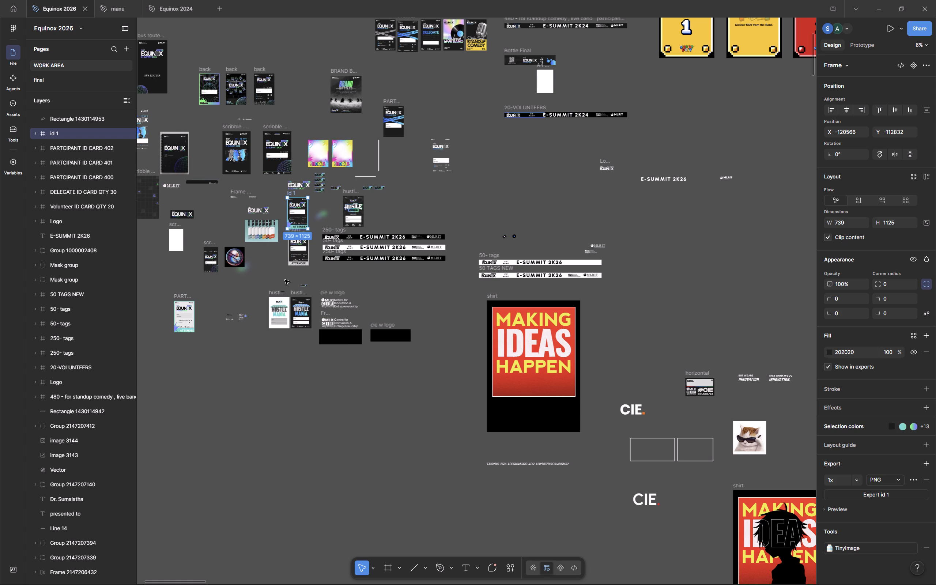
click(431, 282)
scroll(431, 282, left, 1)
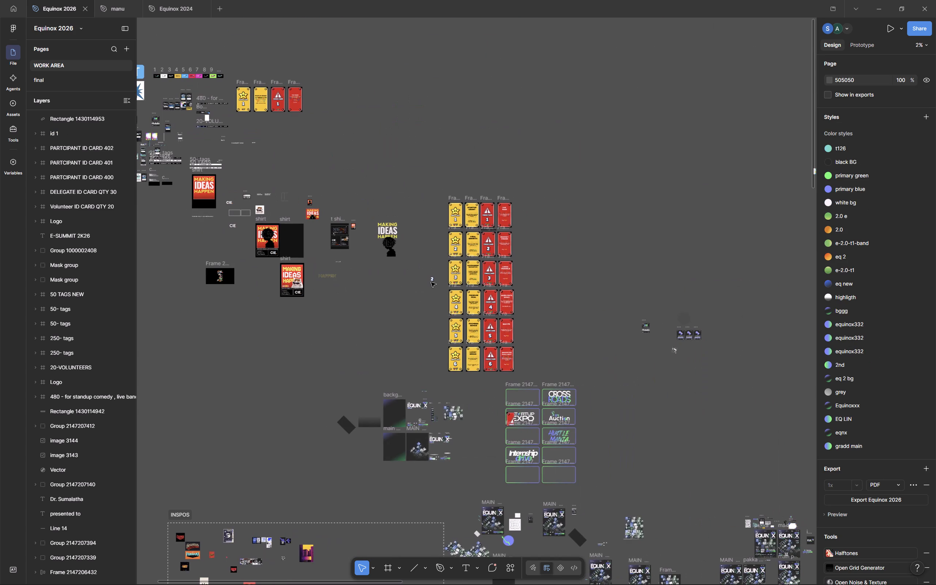
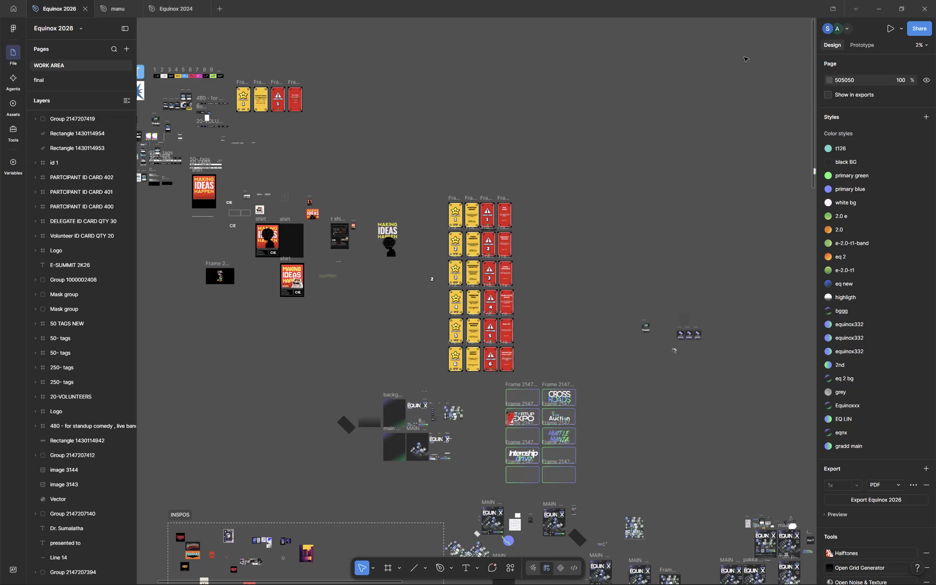
Follow the other collaborator's view to jump to the Invitation 2k26 frames.
click(851, 32)
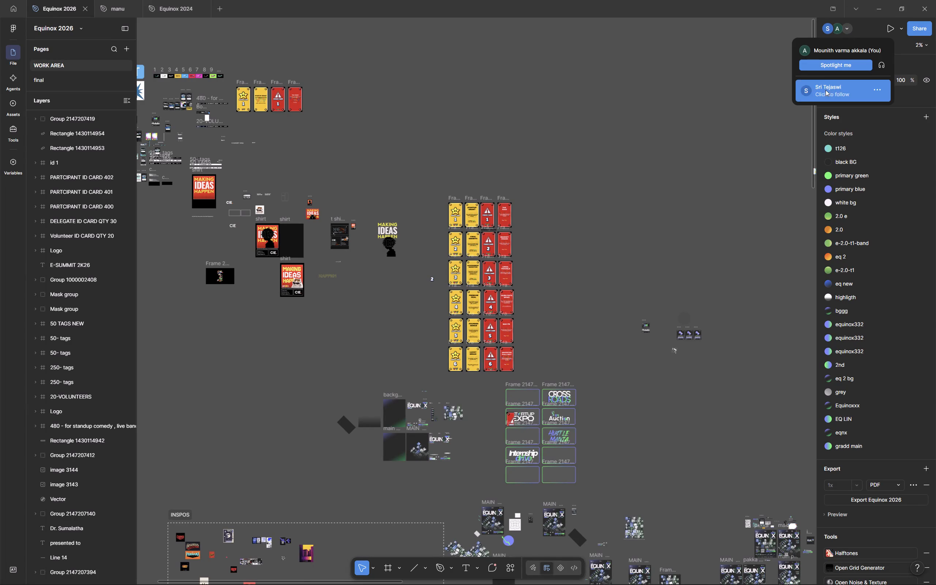
click(825, 90)
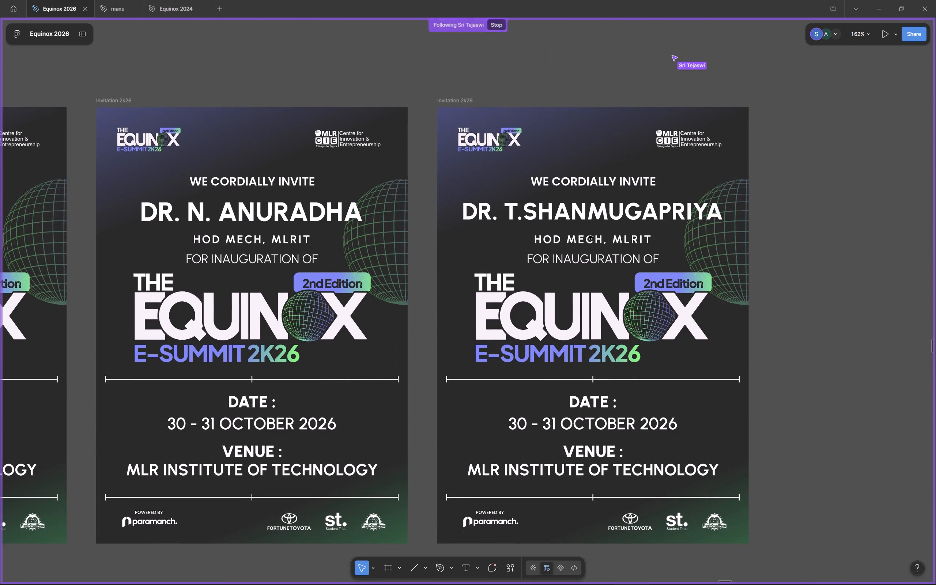
Scale the two-line invitee name on the principal's Invitation 2k26 down to about 277 × 54 and centre it horizontally in the frame.
scroll(589, 235, right, 6)
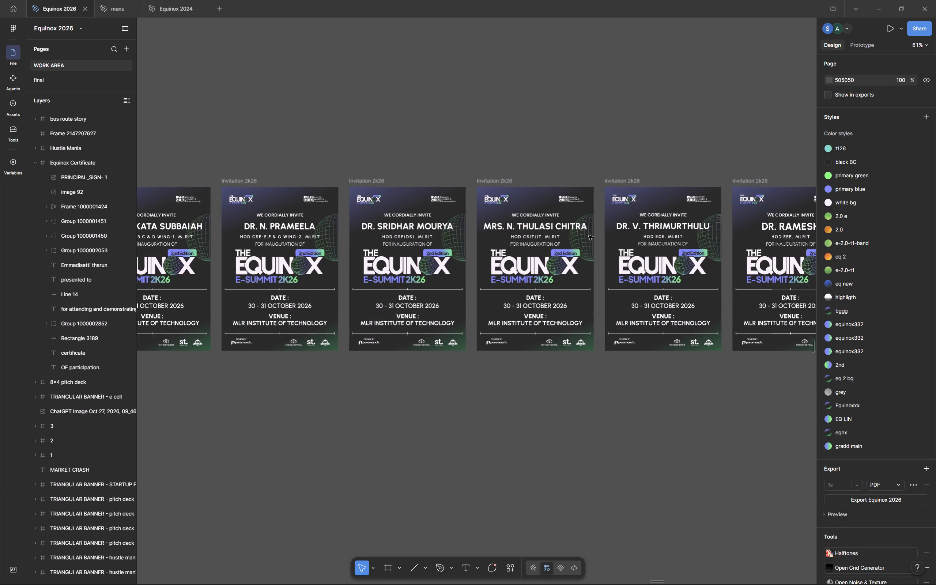
scroll(589, 235, right, 10)
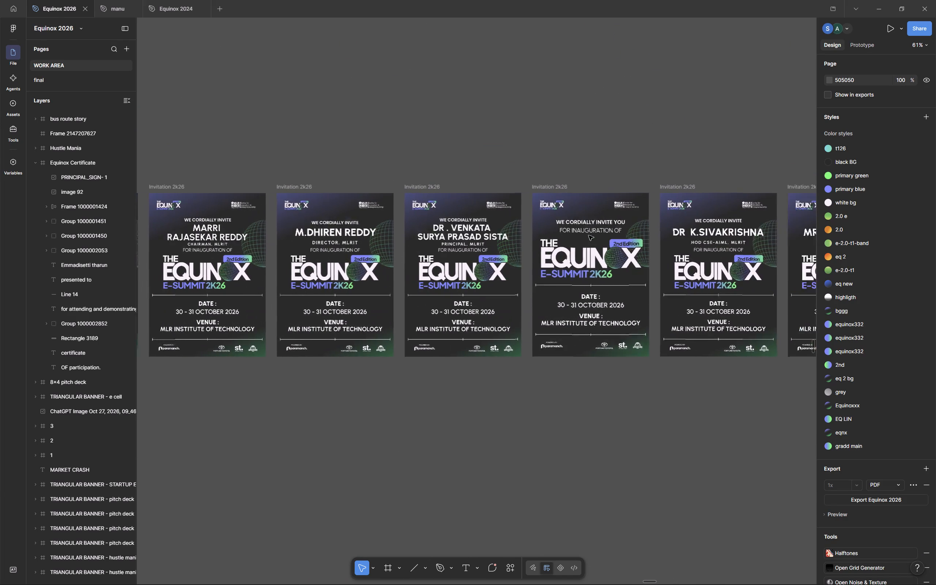
scroll(589, 235, right, 2)
scroll(589, 235, left, 3)
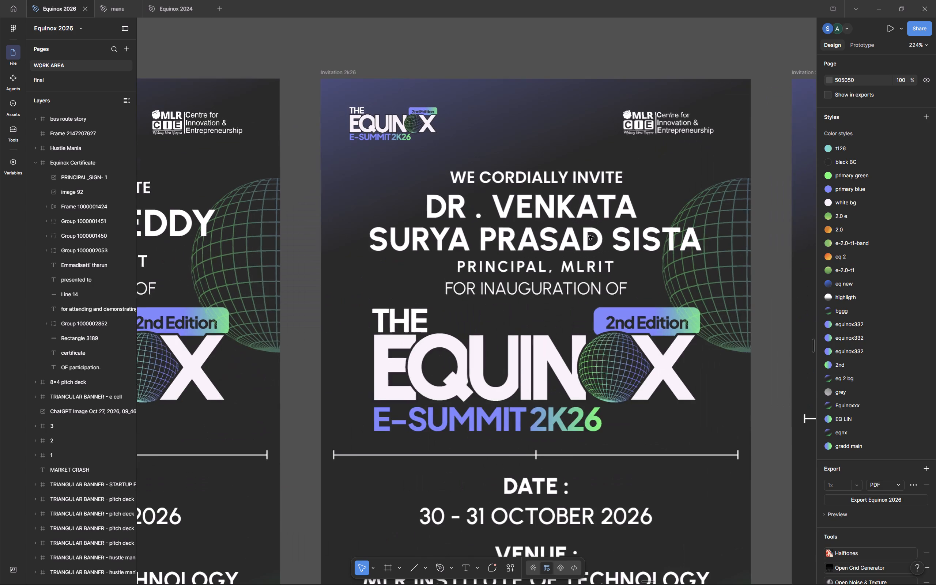
click(574, 231)
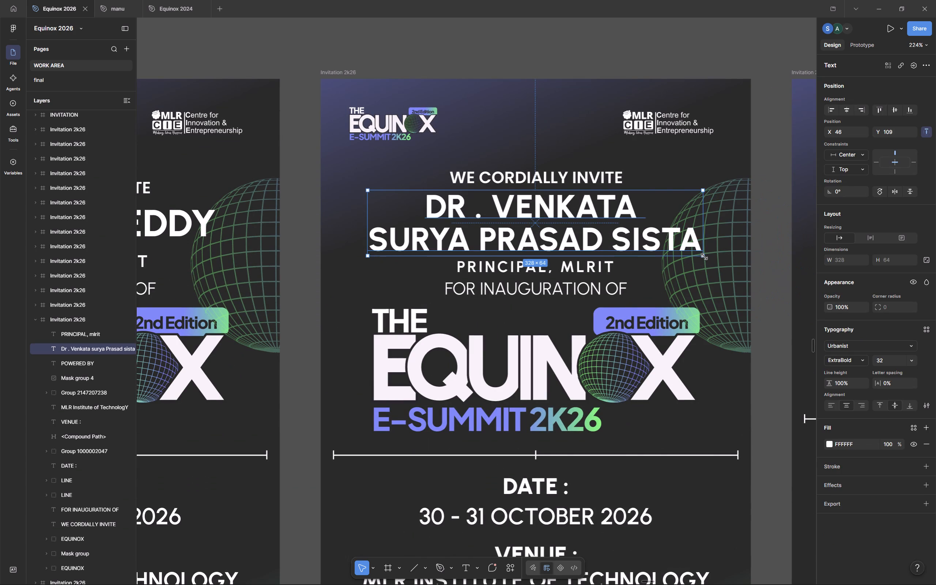
key(k)
drag(704, 257, 674, 246)
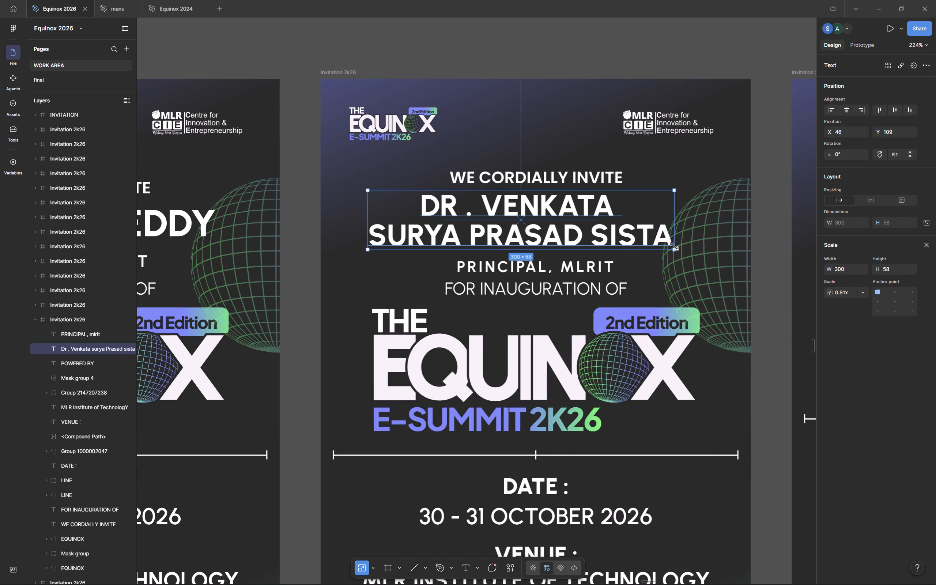
right_click(848, 113)
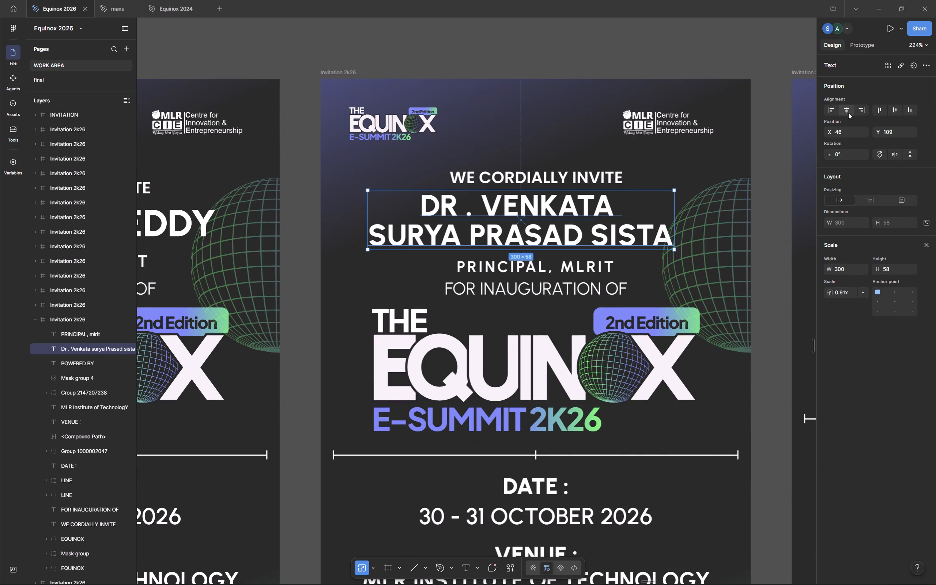
click(848, 113)
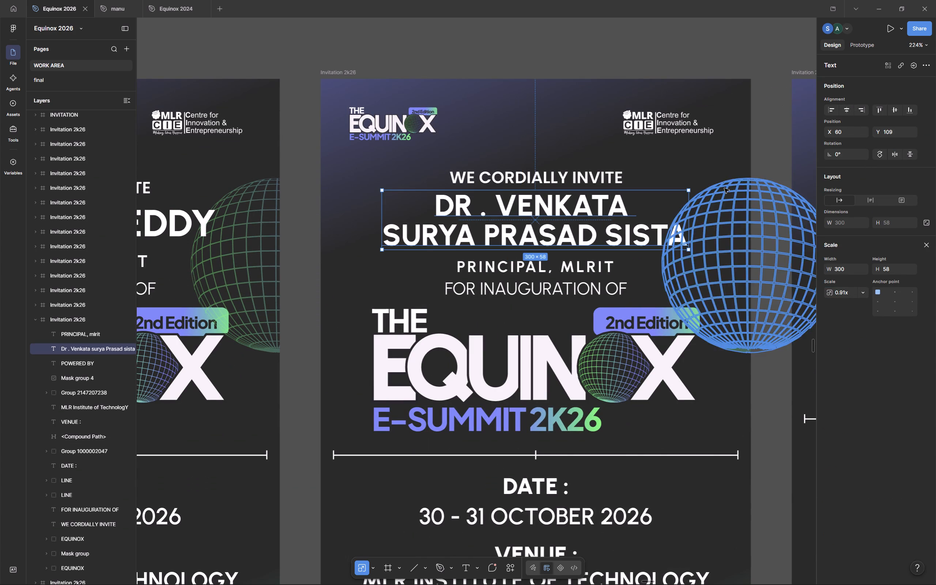
drag(686, 249, 678, 243)
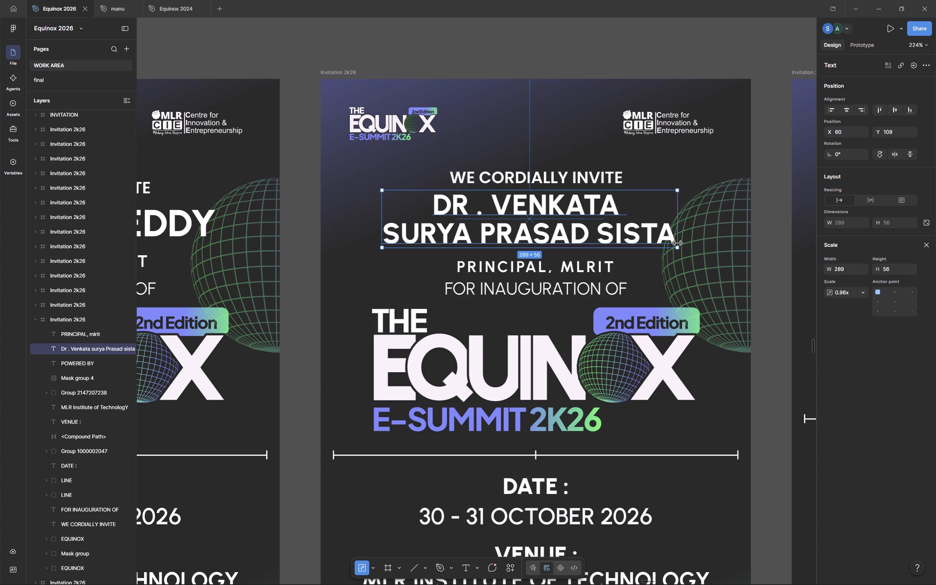
drag(678, 243, 665, 240)
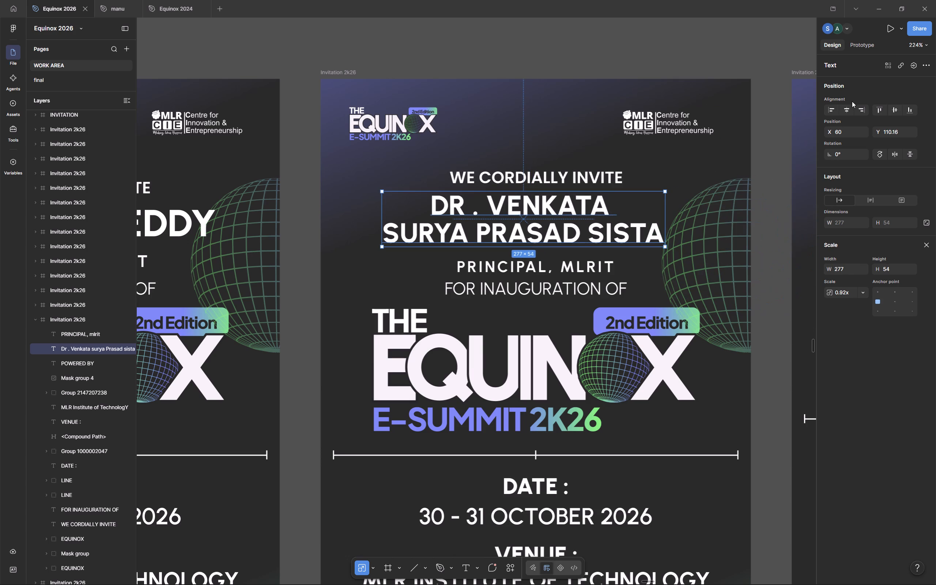
click(847, 110)
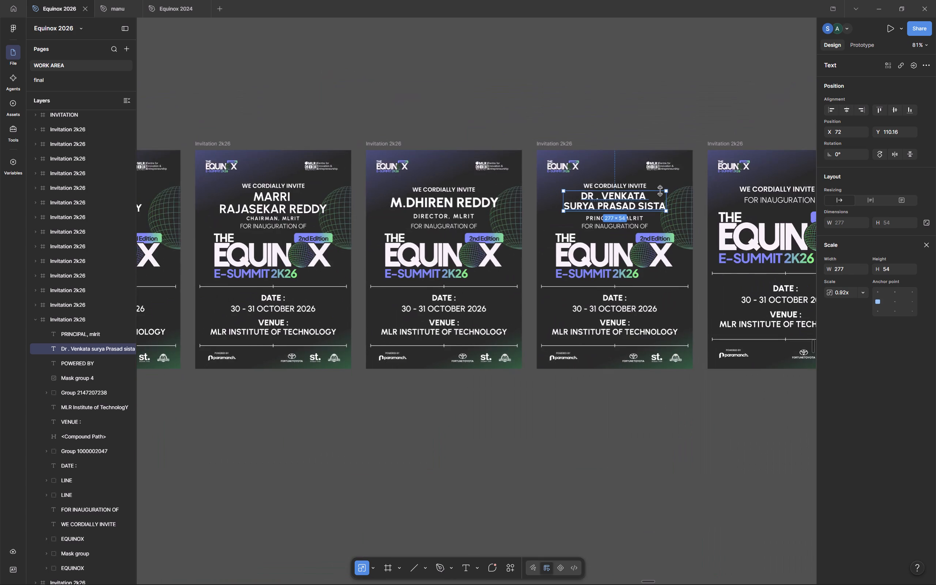
Deselect the invitee name and review the other Invitation 2k26 cards along the whole row, checking their names and layout.
scroll(660, 191, right, 4)
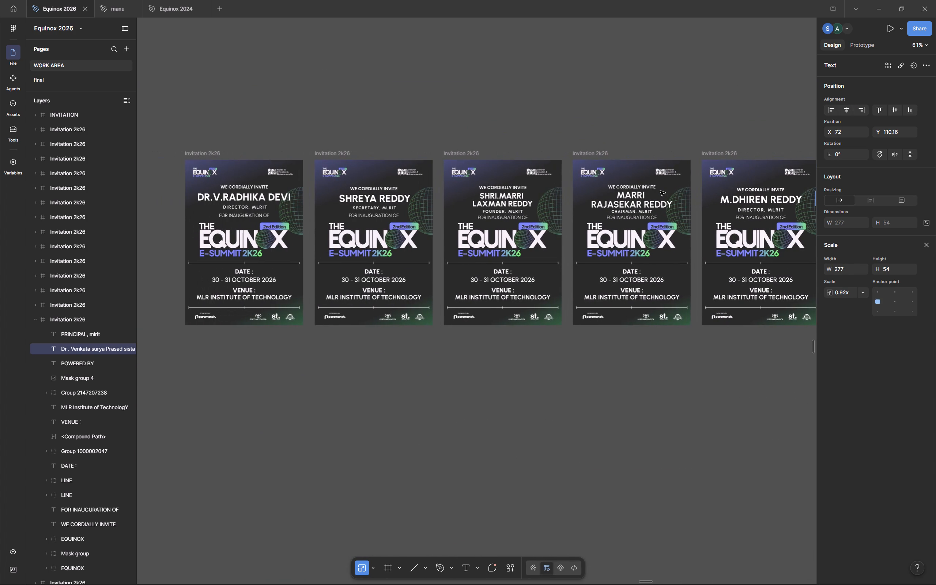
scroll(660, 191, right, 3)
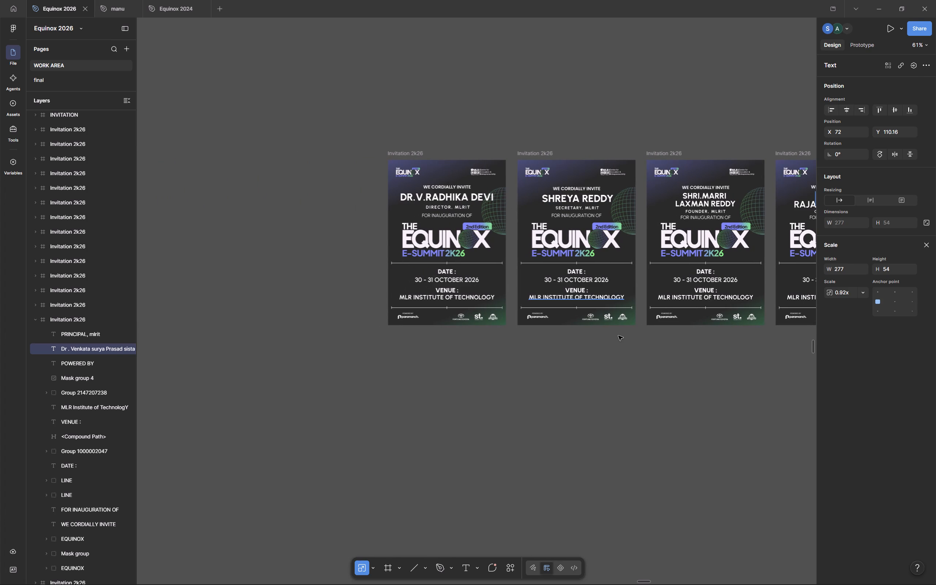
click(618, 336)
scroll(618, 336, left, 6)
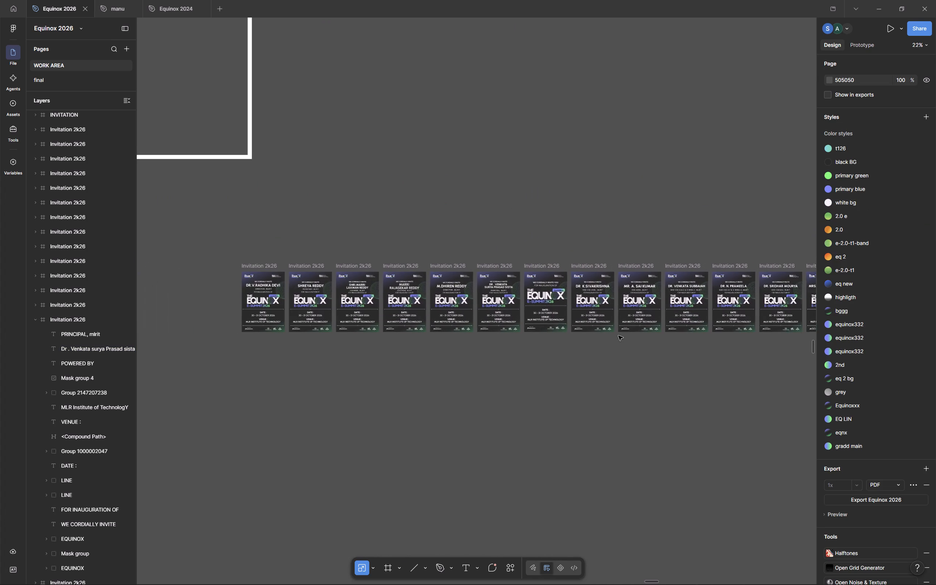
scroll(618, 336, left, 3)
scroll(618, 336, right, 3)
scroll(618, 336, left, 1)
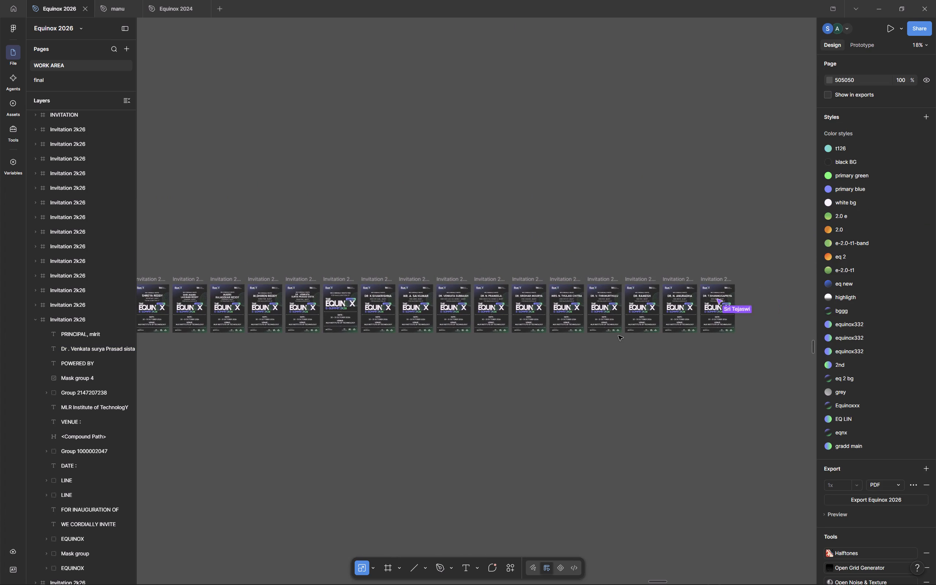
scroll(618, 336, left, 2)
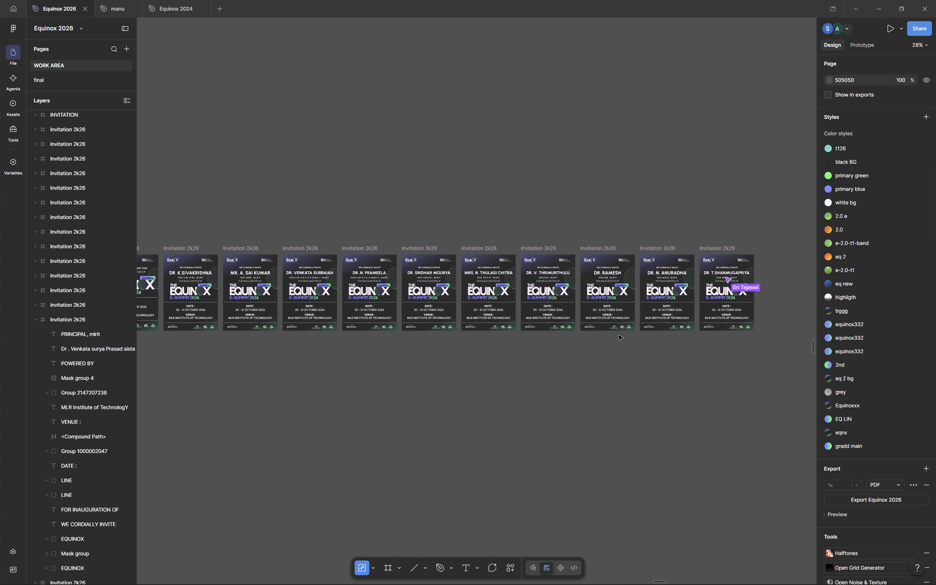
scroll(618, 336, left, 1)
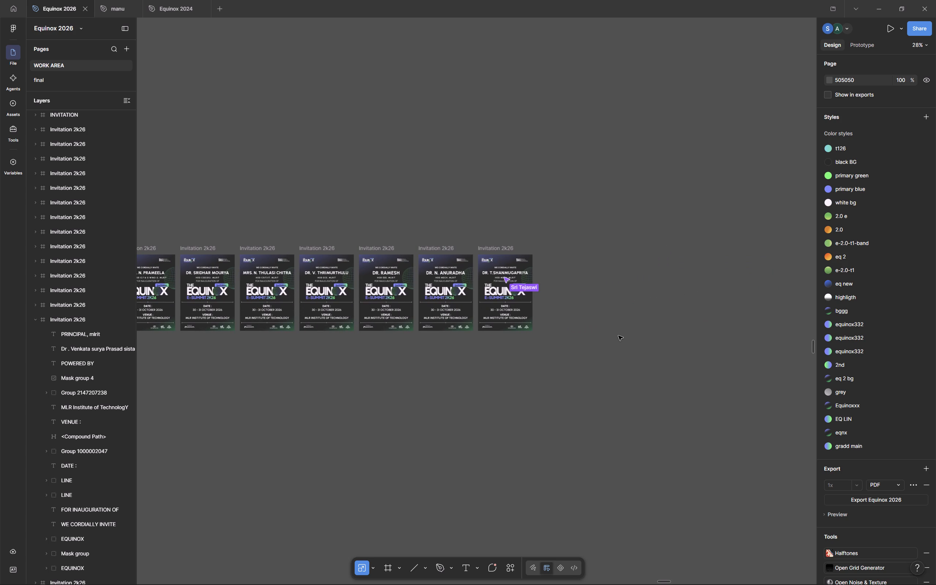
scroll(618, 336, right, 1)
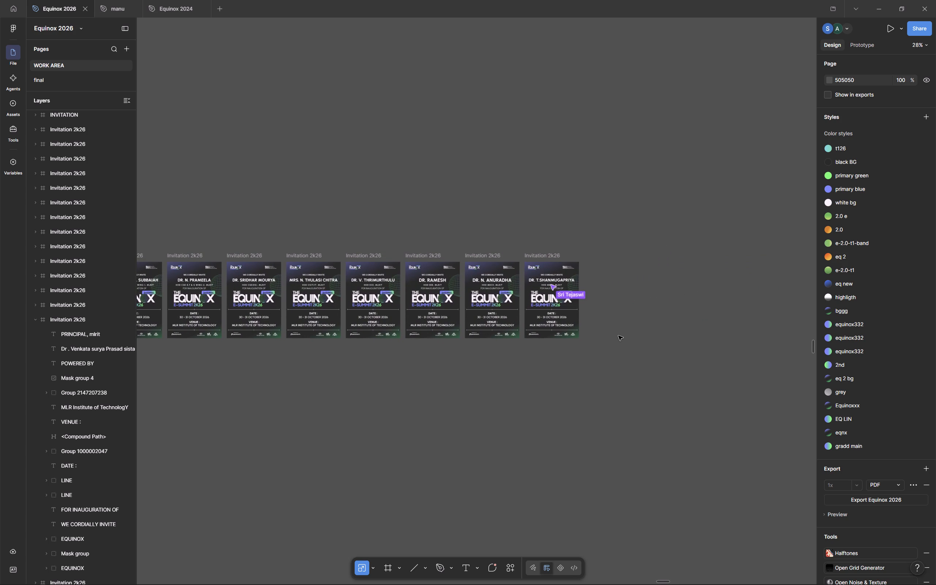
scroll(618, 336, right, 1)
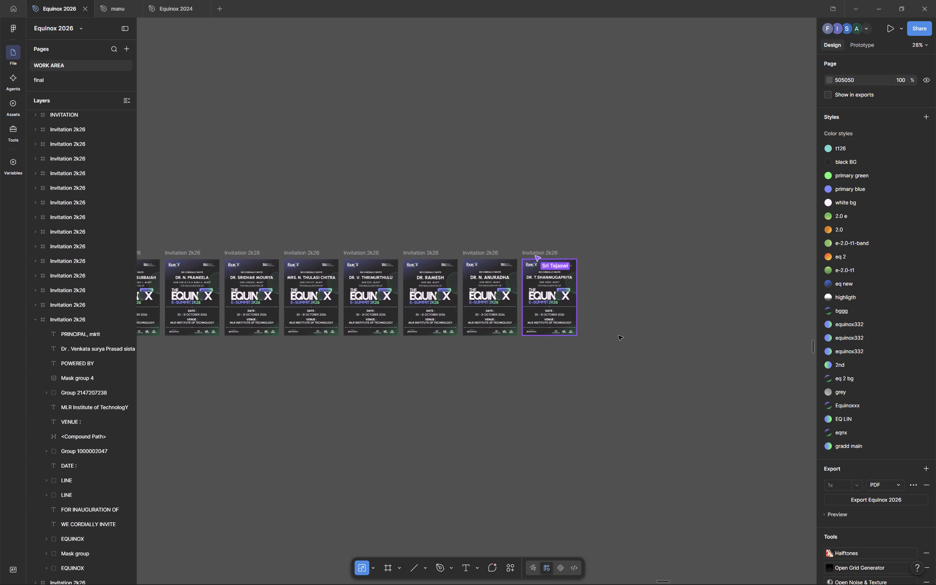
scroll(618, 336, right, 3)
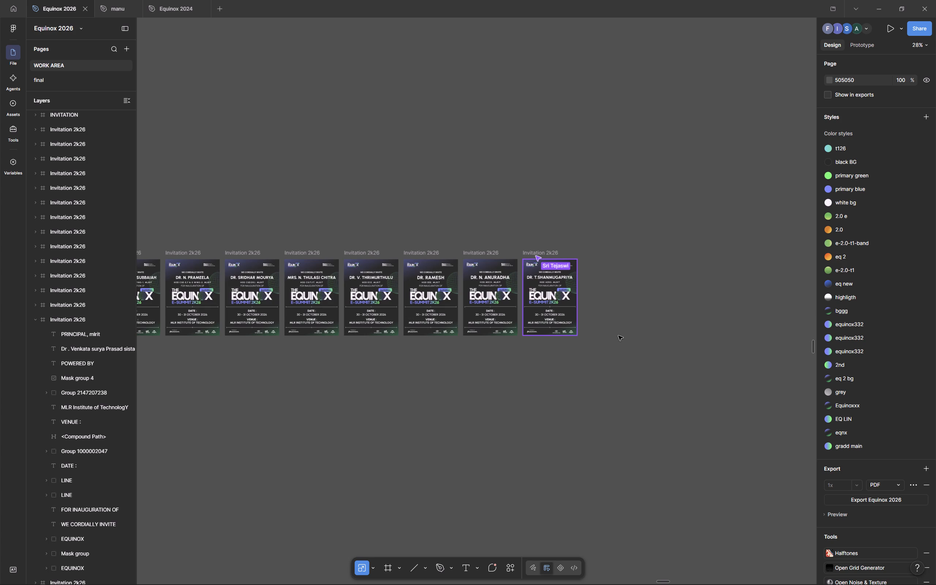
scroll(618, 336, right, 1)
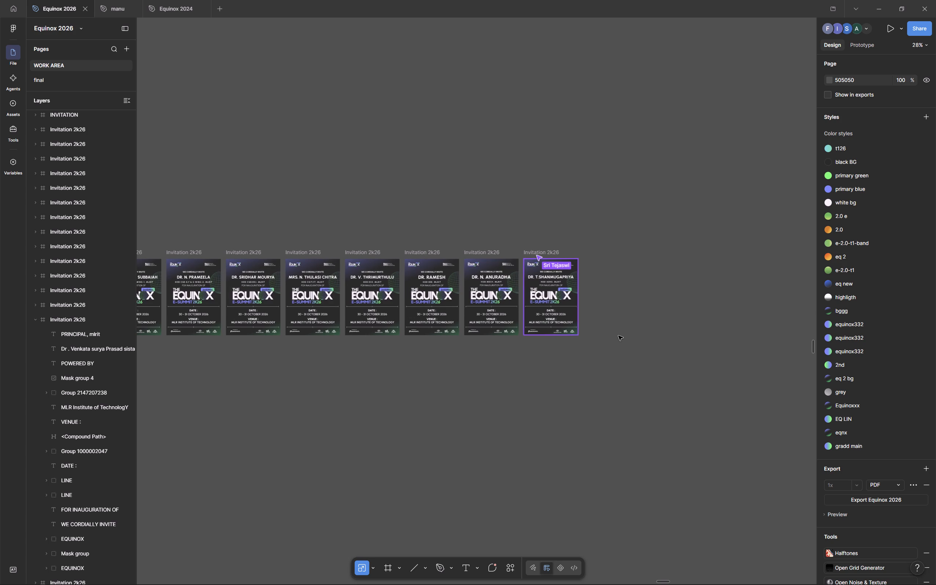
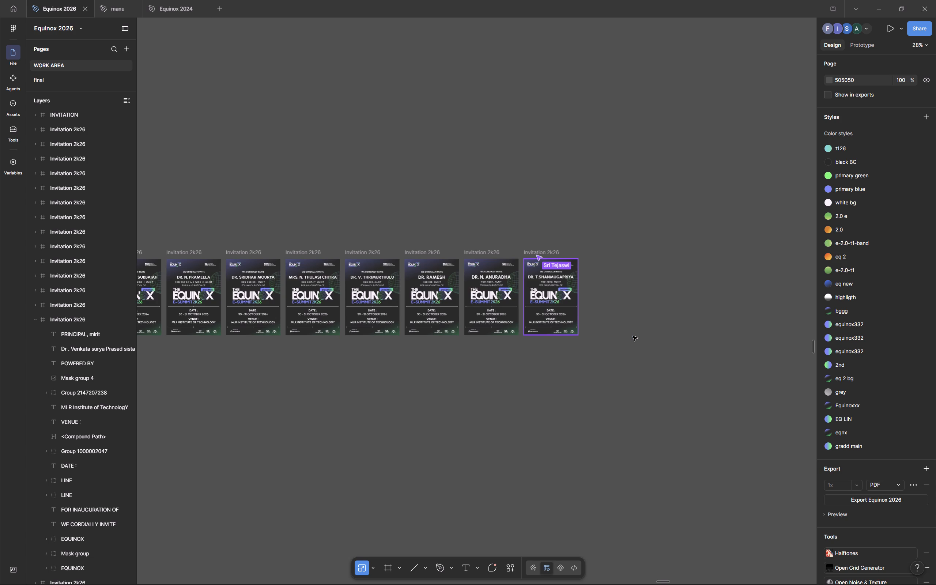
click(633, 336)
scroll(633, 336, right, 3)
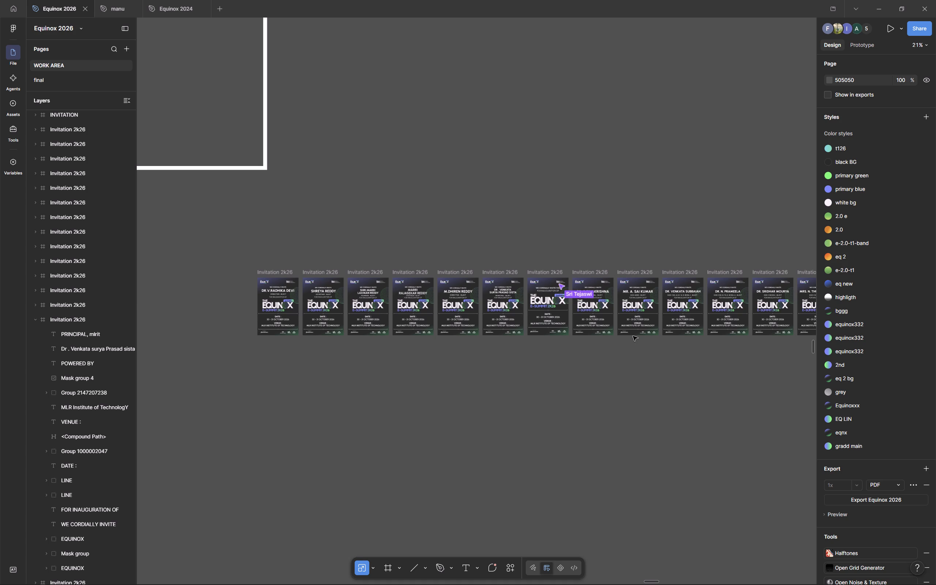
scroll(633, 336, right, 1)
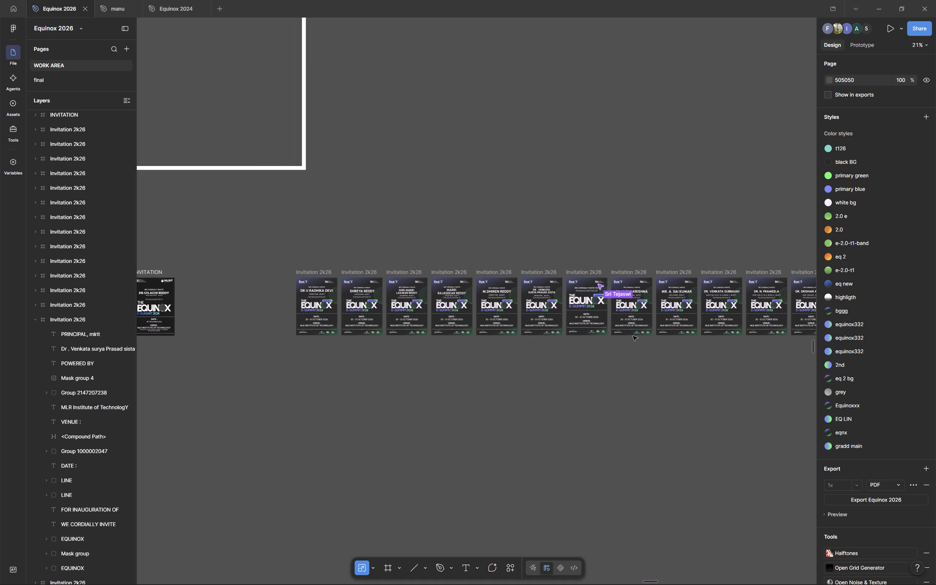
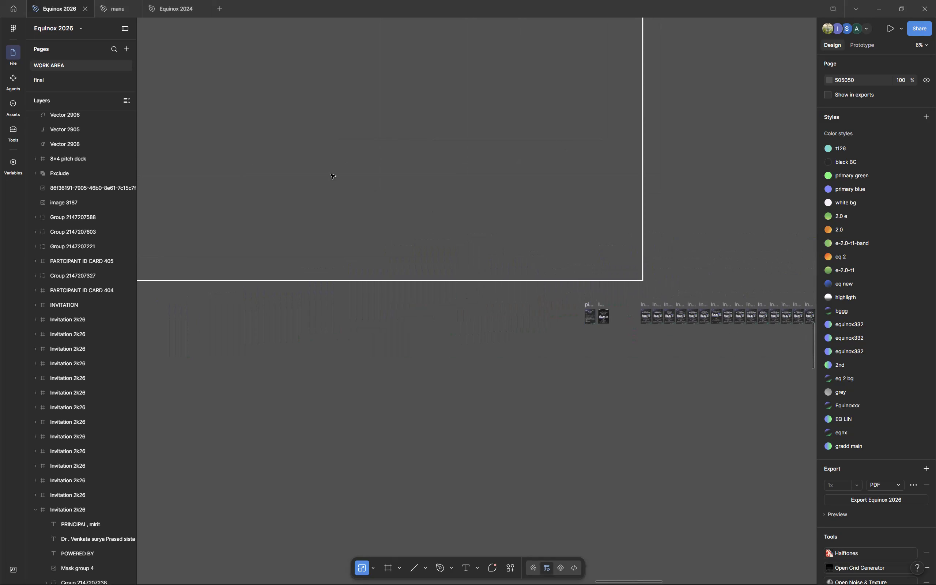
Open the final page and examine its event banners, including the startup expo, crossroads, pitch deck and auditorium designs.
click(87, 88)
click(69, 80)
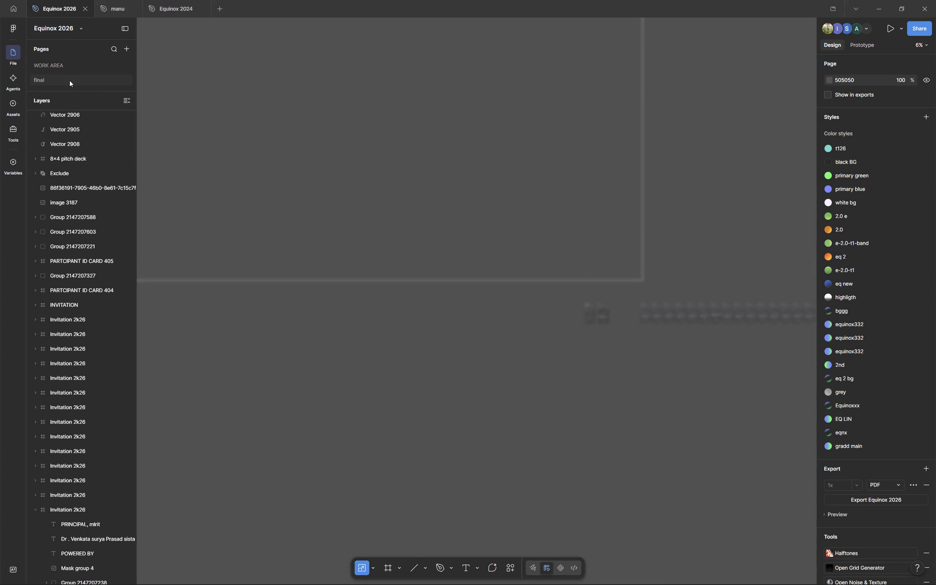
scroll(69, 80, right, 3)
scroll(464, 411, down, 3)
scroll(464, 411, up, 1)
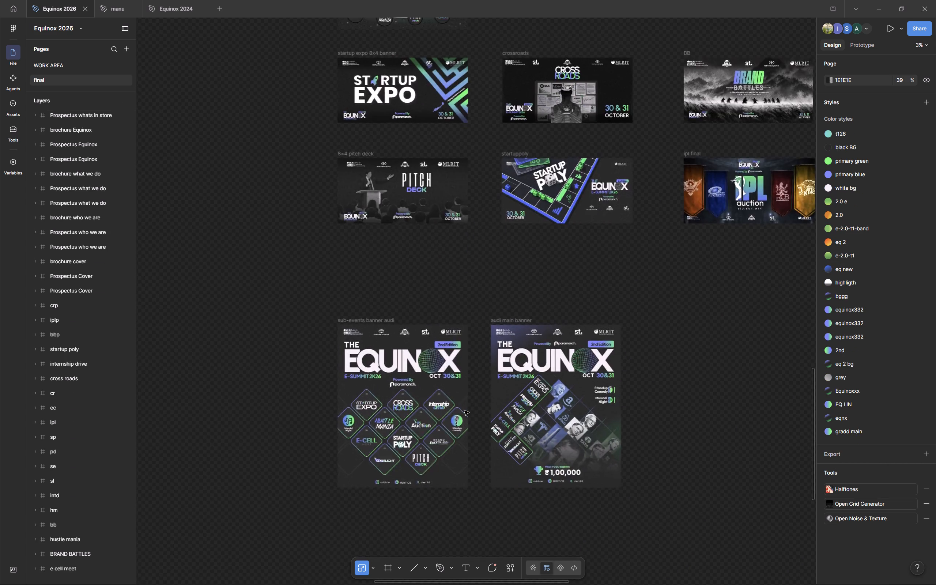
scroll(464, 411, up, 3)
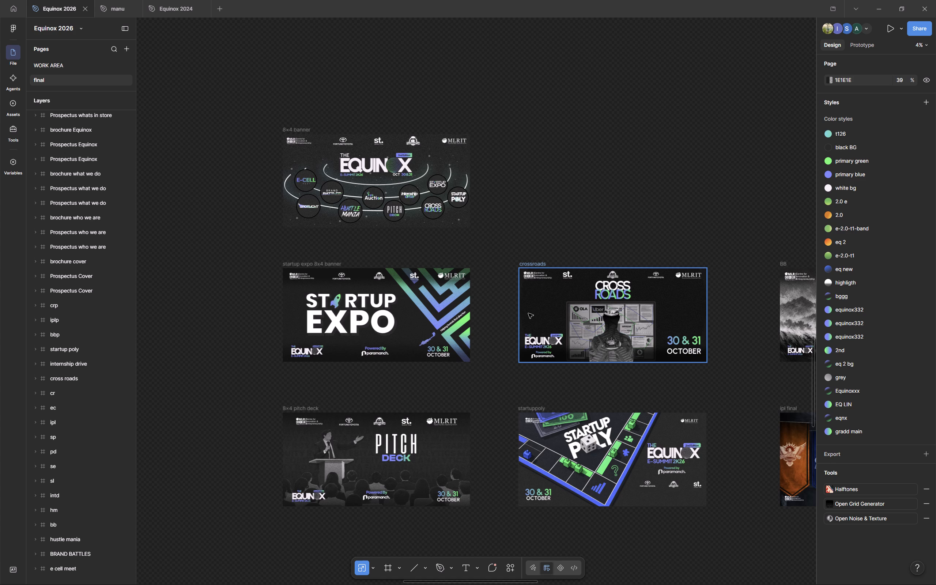
click(555, 257)
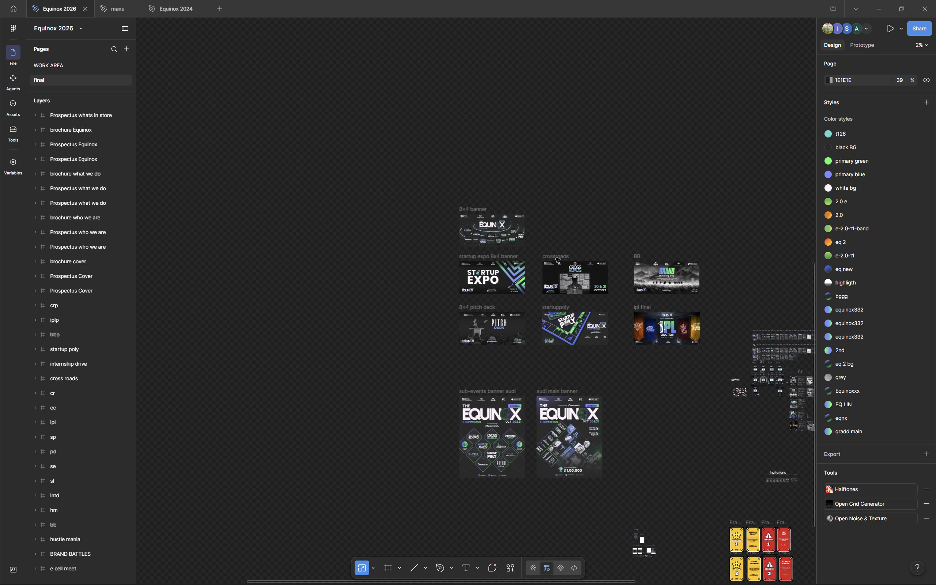
click(577, 358)
Return to the WORK AREA page and bring the row of Invitation 2k26 cards into close view.
click(58, 64)
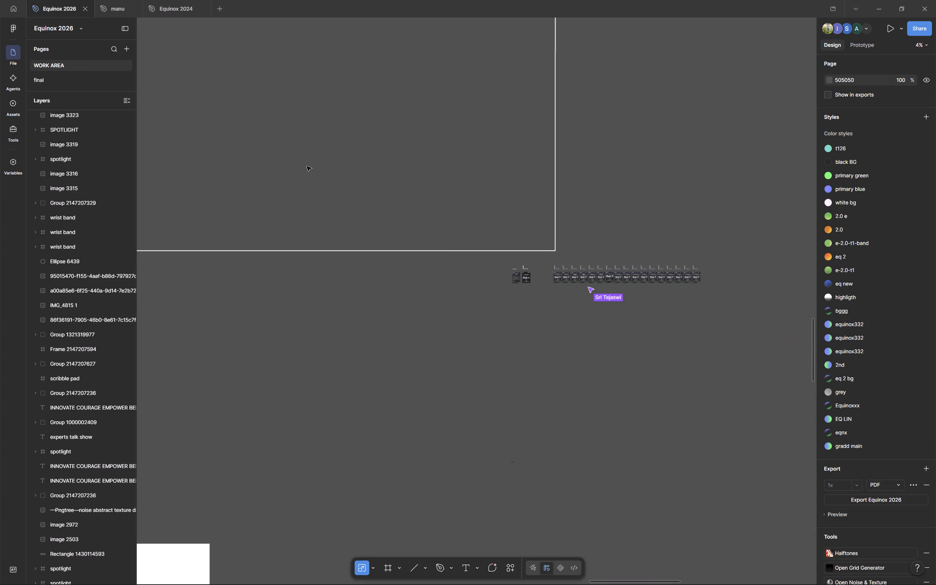
scroll(447, 248, left, 4)
scroll(447, 248, down, 1)
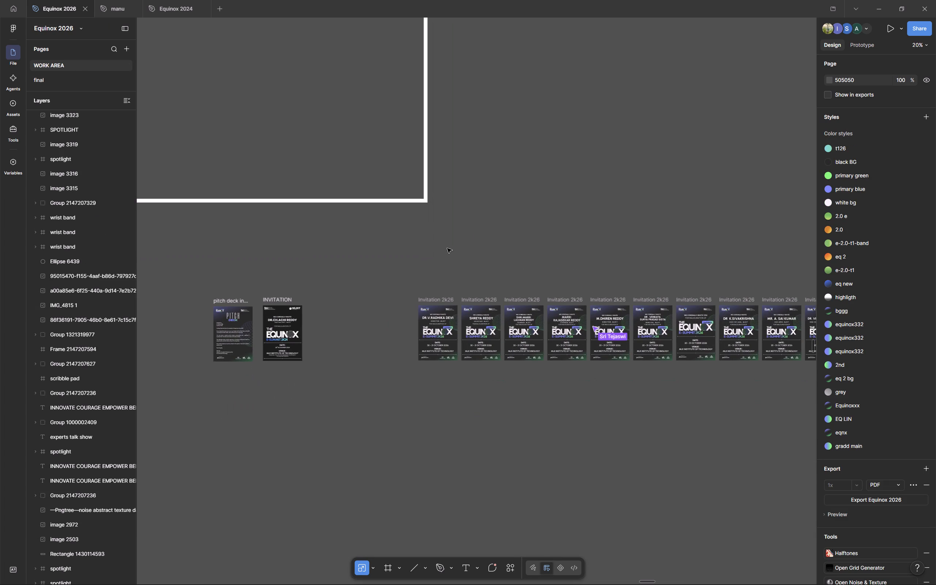
Bring the pitch deck invite-2 frame beside the INVITATION card into close view and examine its letter text and layout.
scroll(447, 248, right, 3)
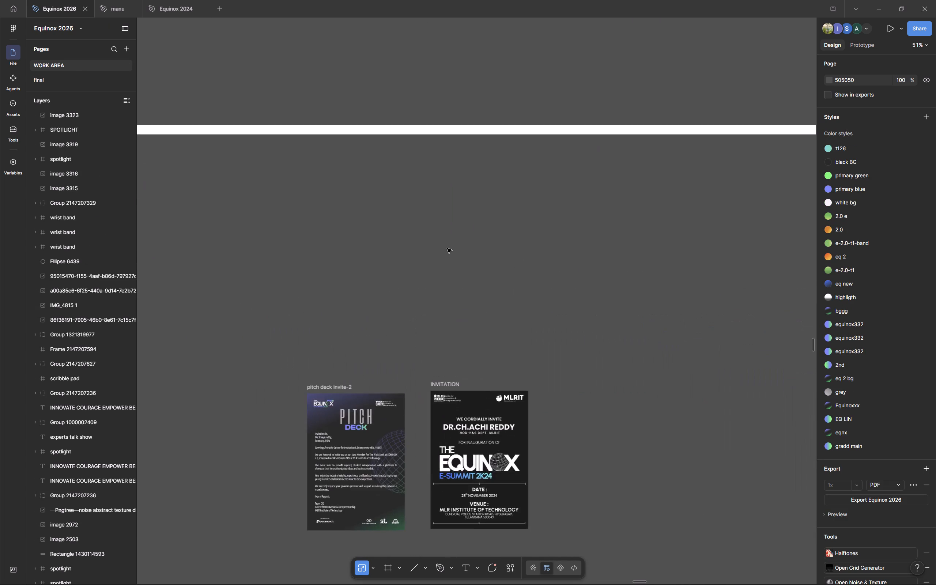
scroll(447, 248, down, 2)
scroll(447, 248, right, 2)
scroll(447, 248, down, 2)
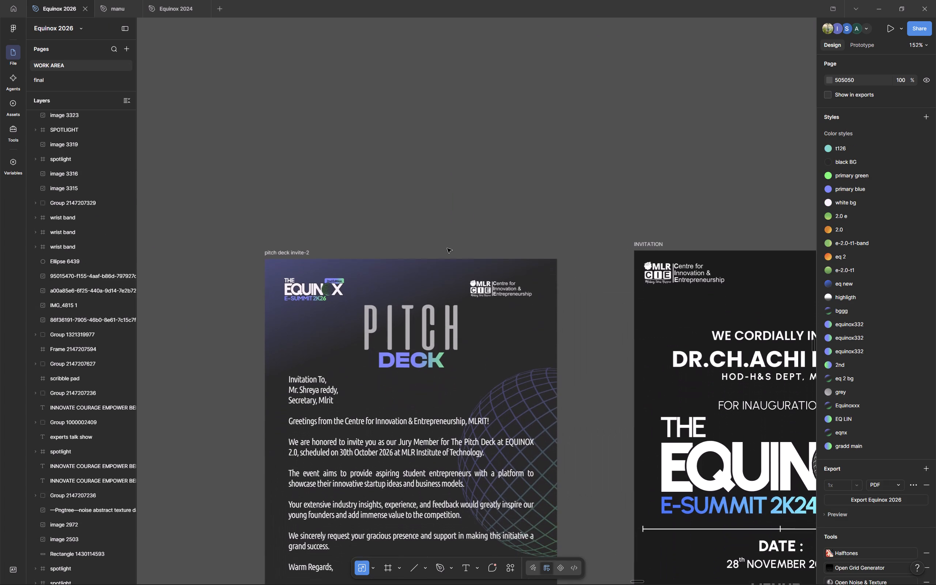
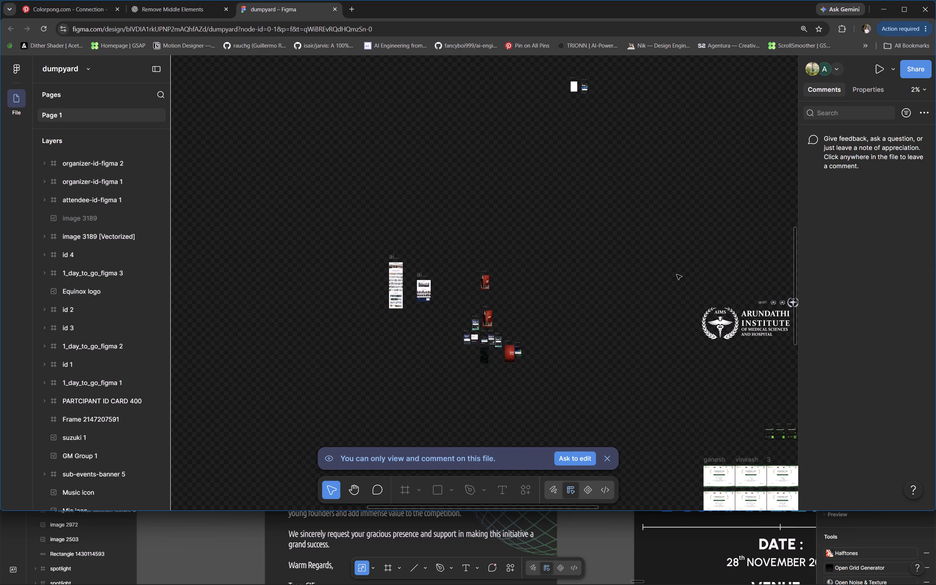
Look through the dumpyard file's certificates, internship drive banners, CIE posters, and story and call-for-startups designs.
scroll(676, 274, left, 9)
scroll(676, 274, right, 3)
scroll(676, 274, down, 1)
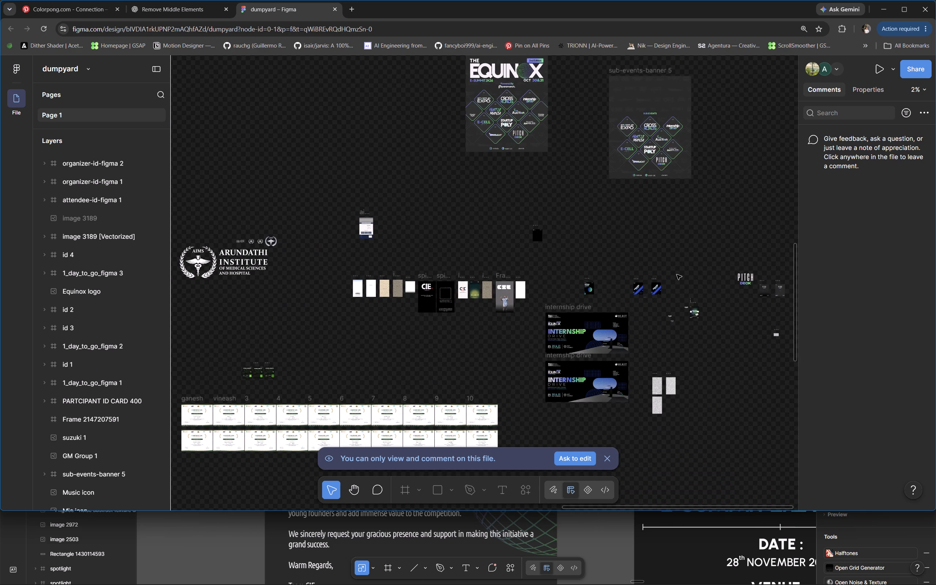
scroll(676, 274, down, 2)
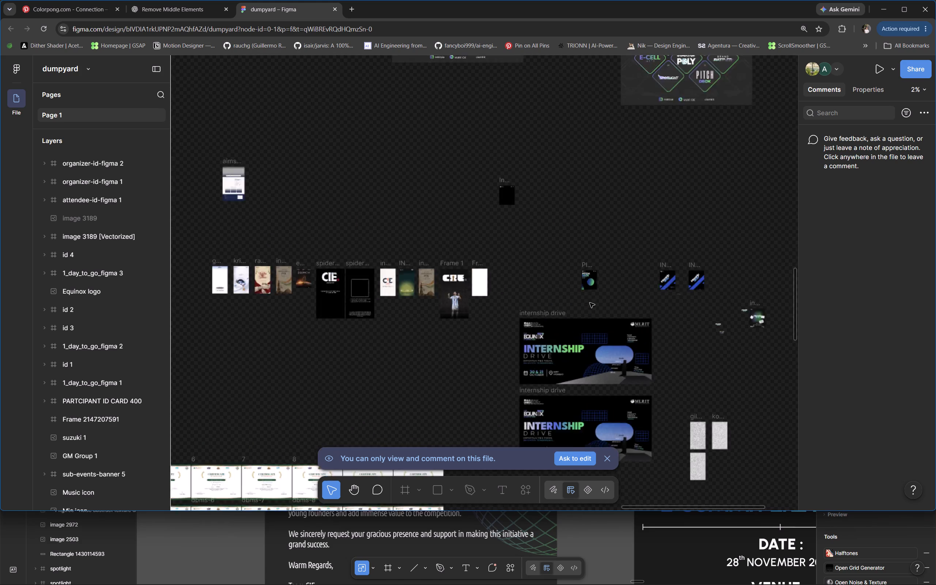
scroll(589, 302, up, 4)
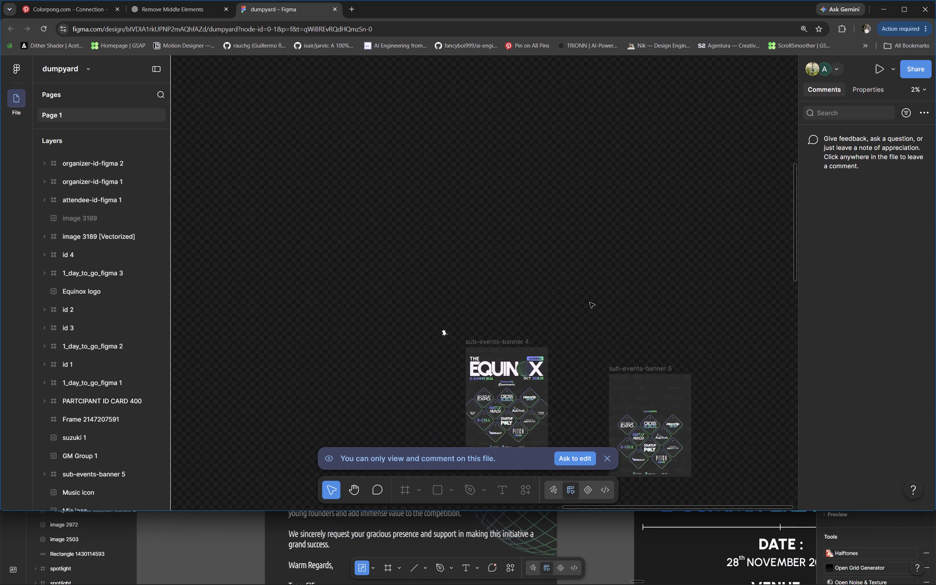
scroll(589, 302, down, 7)
scroll(589, 302, up, 2)
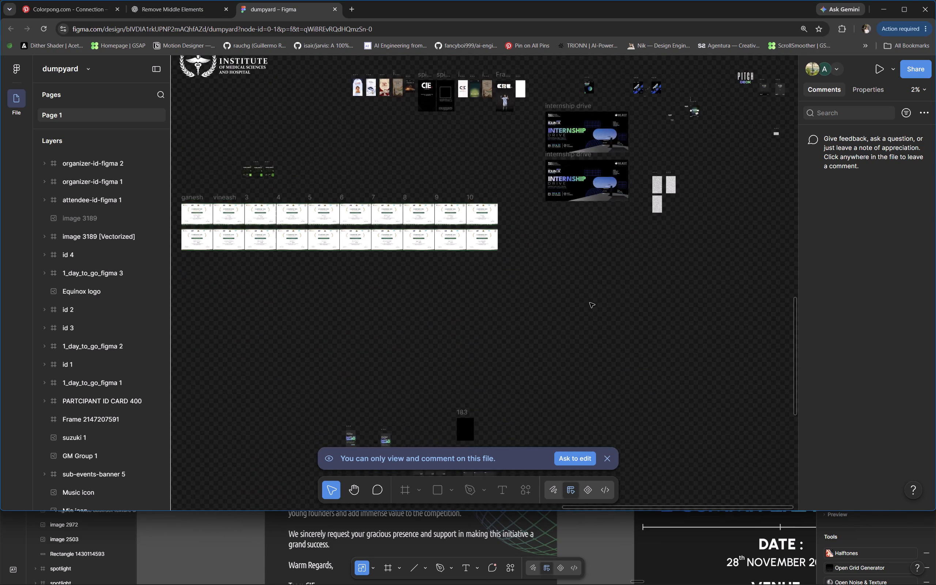
scroll(589, 302, up, 3)
scroll(589, 302, down, 1)
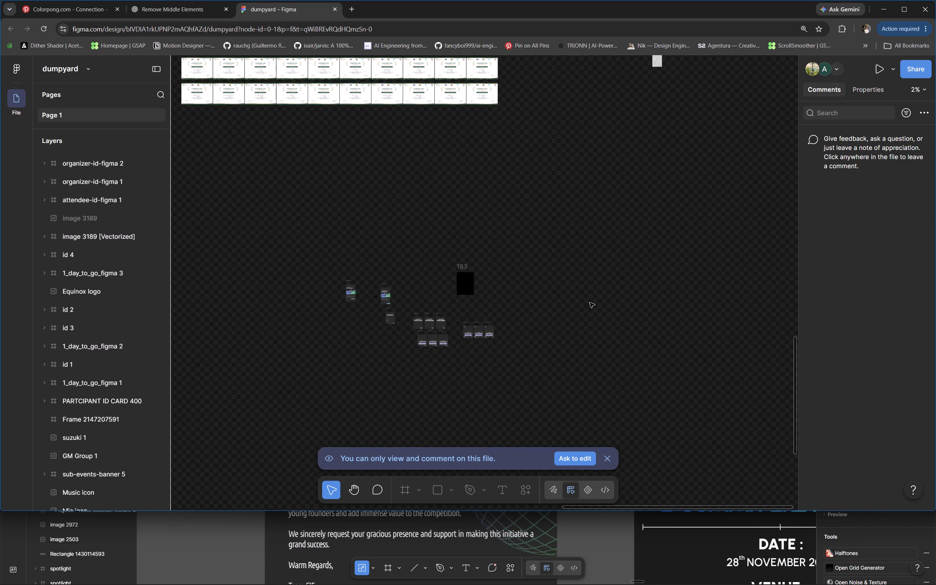
scroll(589, 302, right, 3)
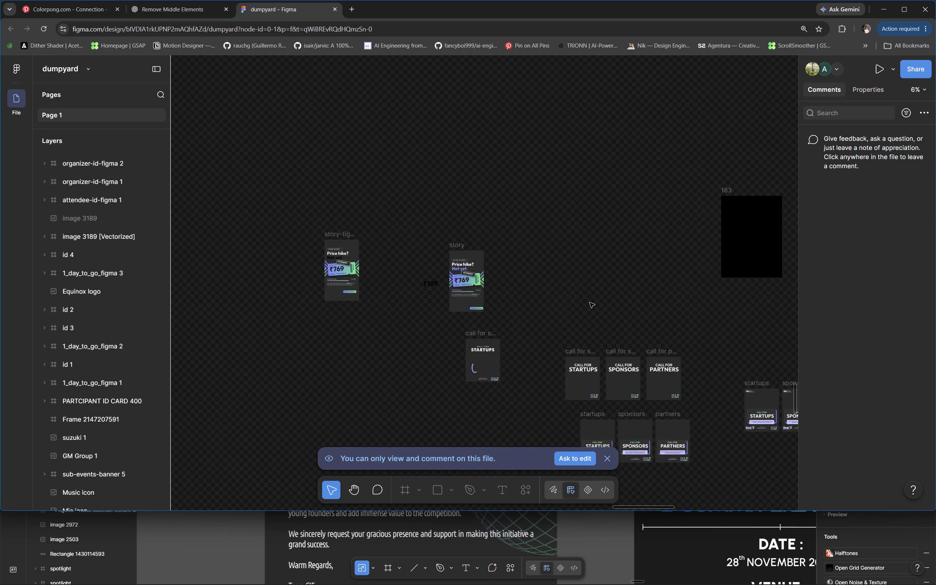
scroll(589, 302, up, 3)
scroll(589, 302, down, 2)
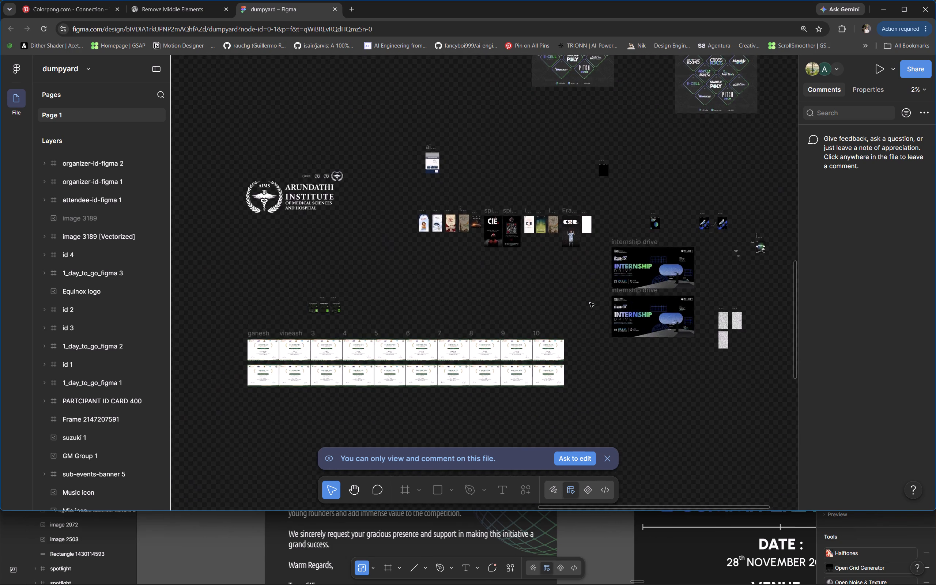
Examine the startup expo, pitch deck, sub-events and auditorium banners elsewhere in the dumpyard file.
scroll(589, 302, down, 4)
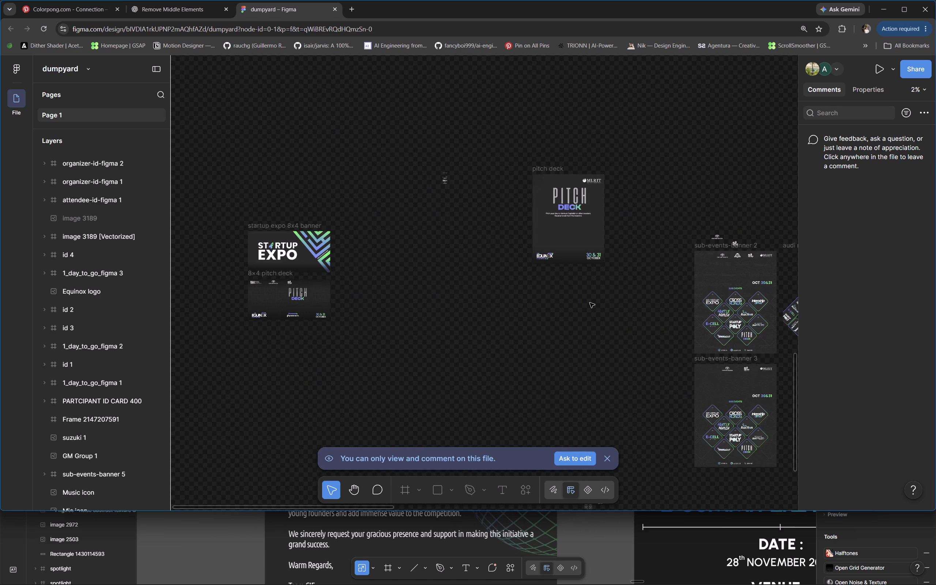
scroll(589, 302, down, 2)
scroll(589, 302, left, 5)
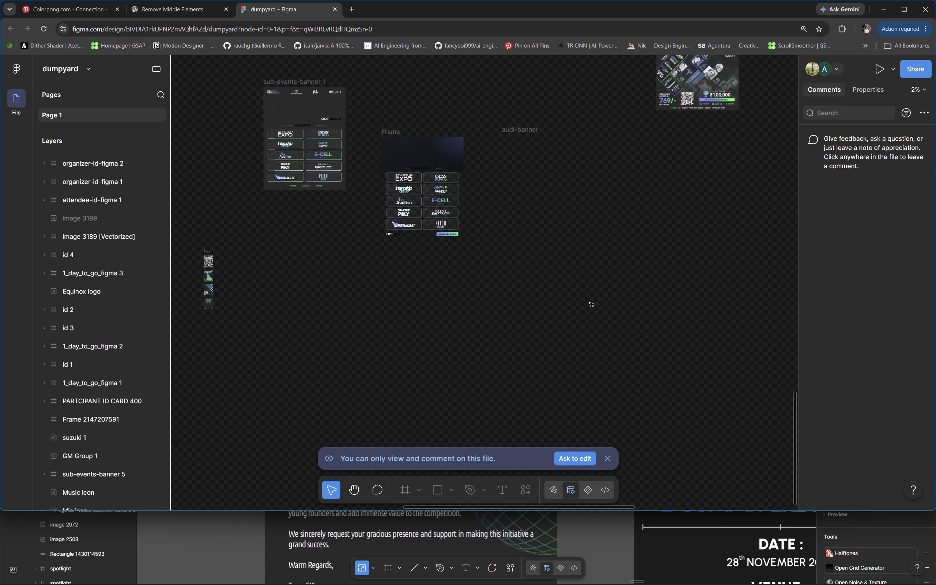
scroll(589, 302, up, 1)
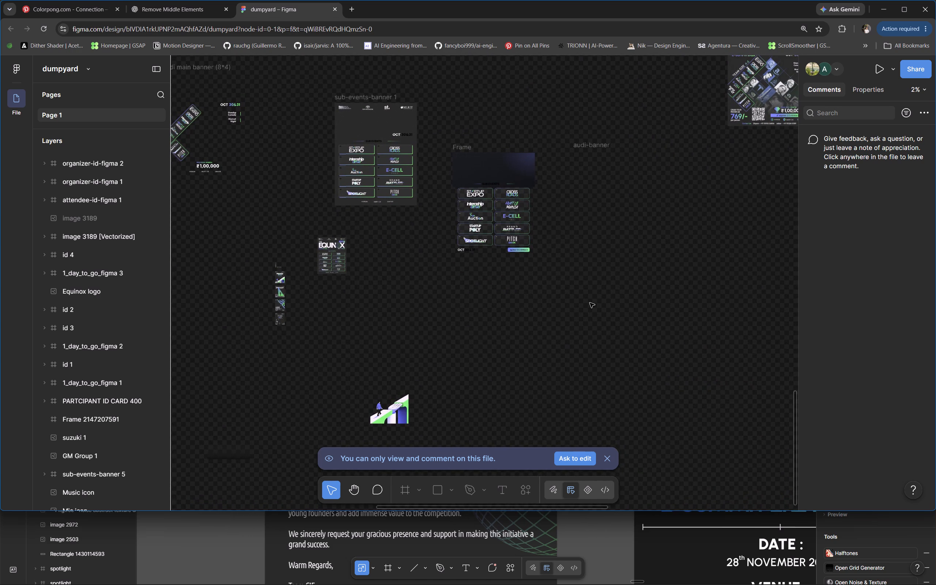
scroll(589, 302, up, 2)
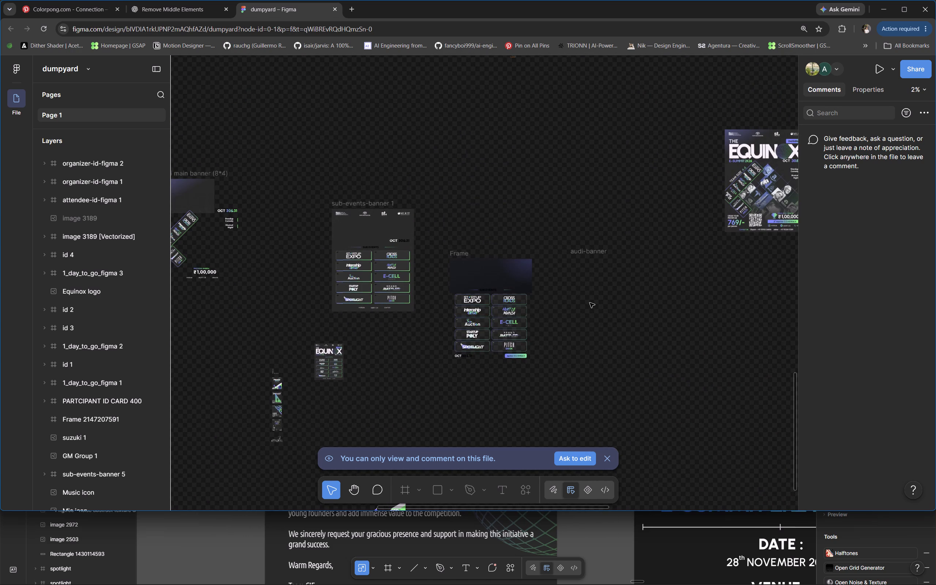
scroll(589, 302, up, 3)
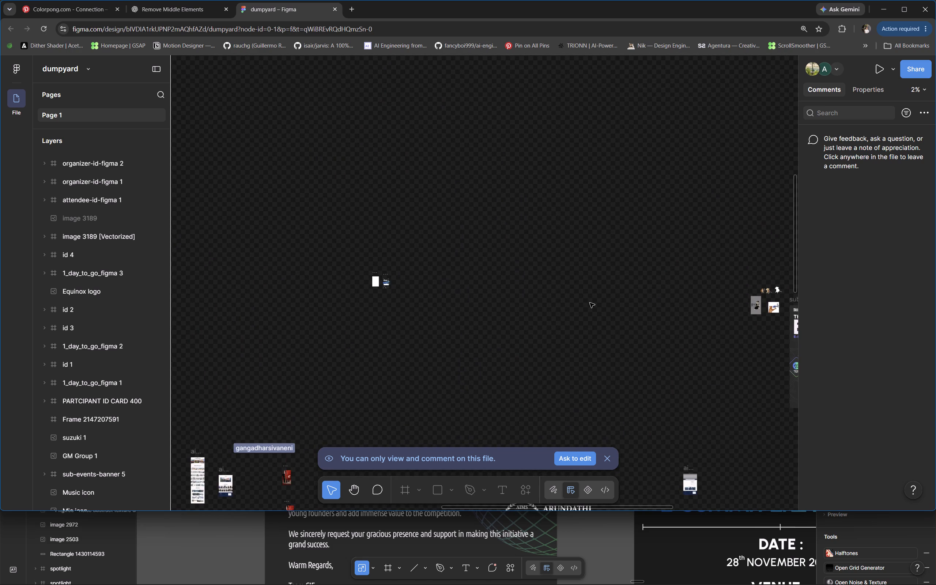
scroll(589, 302, up, 2)
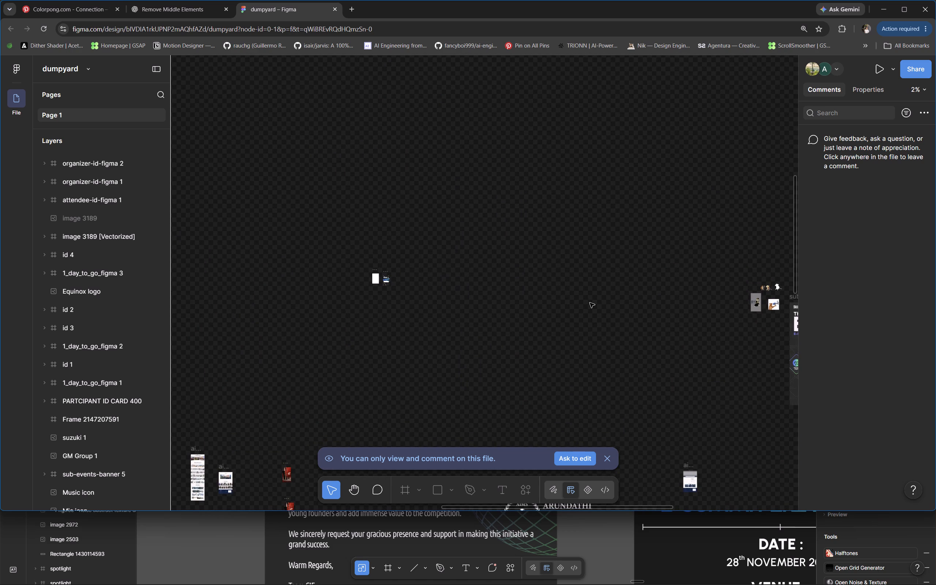
scroll(589, 302, up, 1)
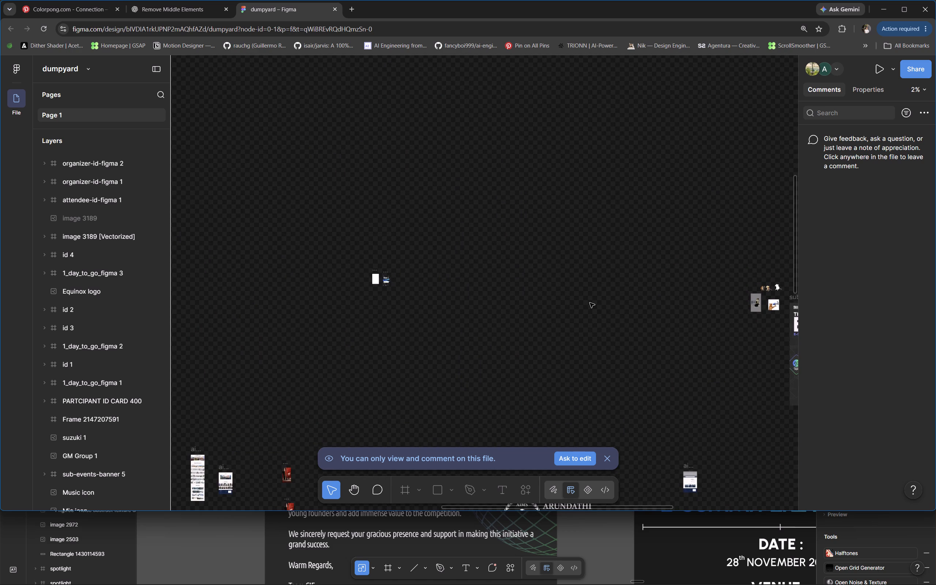
scroll(589, 302, up, 6)
Survey the dumpyard canvas again around sub-events banners 2 to 5, the pitch deck and the main Equinox banner.
scroll(589, 302, left, 3)
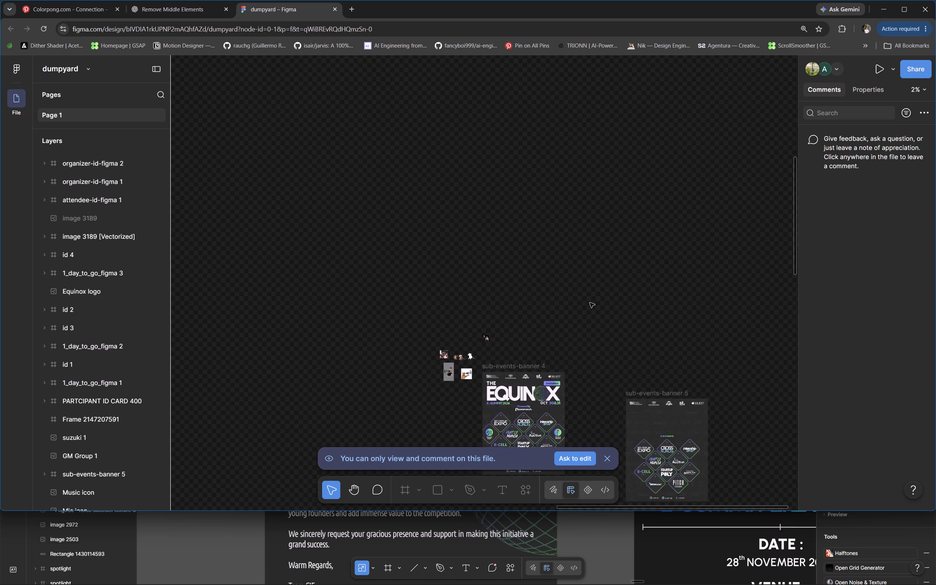
scroll(589, 302, left, 1)
scroll(589, 302, down, 2)
scroll(589, 302, up, 1)
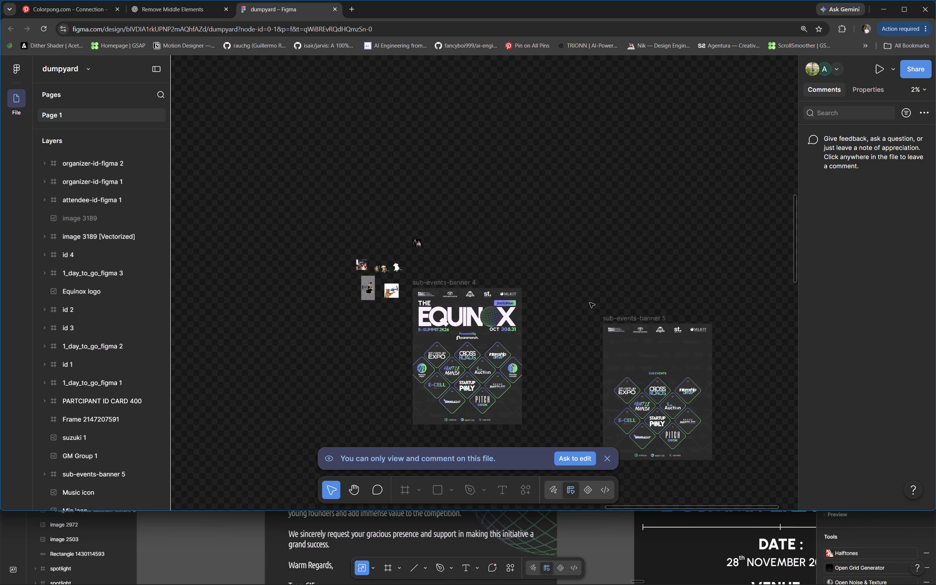
scroll(589, 302, left, 4)
scroll(589, 302, up, 8)
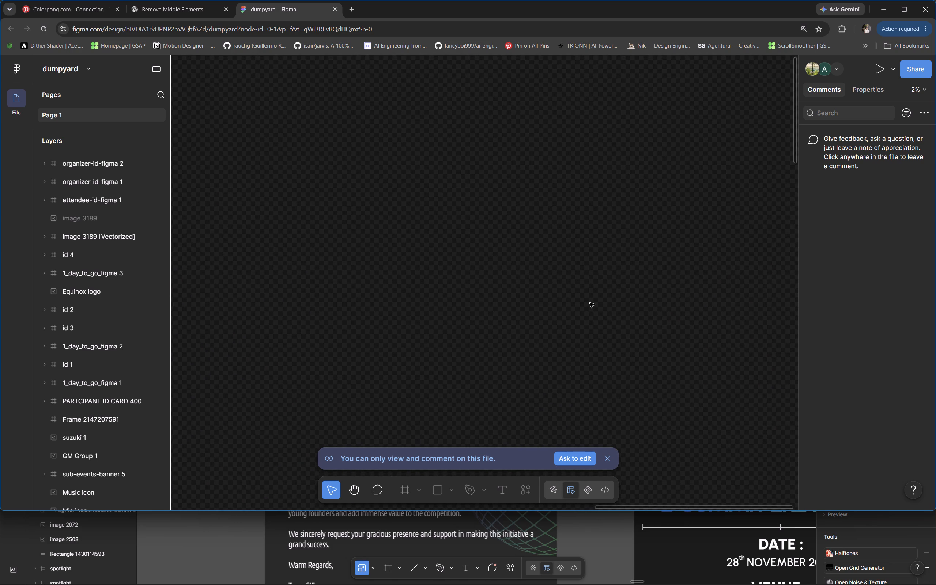
scroll(589, 302, up, 2)
scroll(589, 302, right, 8)
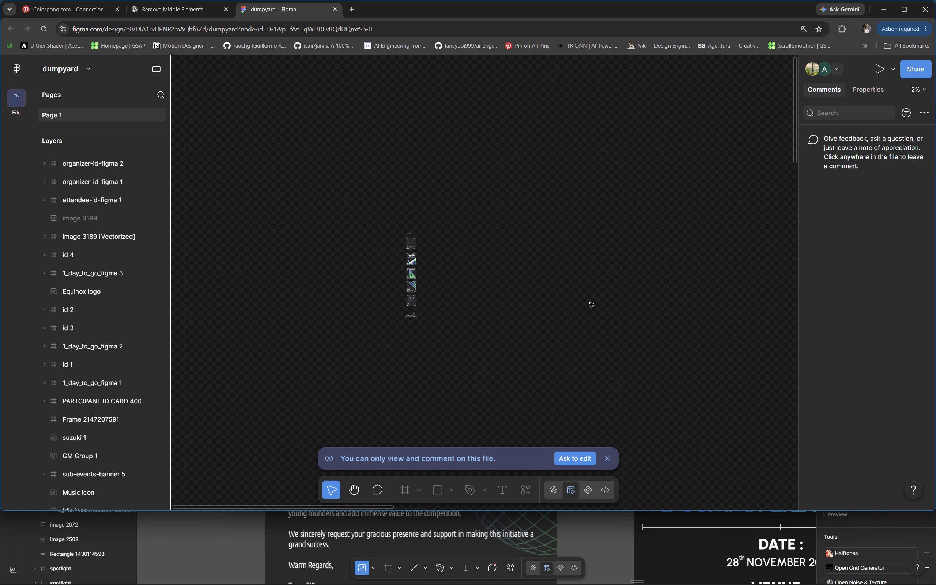
scroll(589, 302, down, 10)
scroll(589, 302, up, 5)
scroll(589, 302, down, 1)
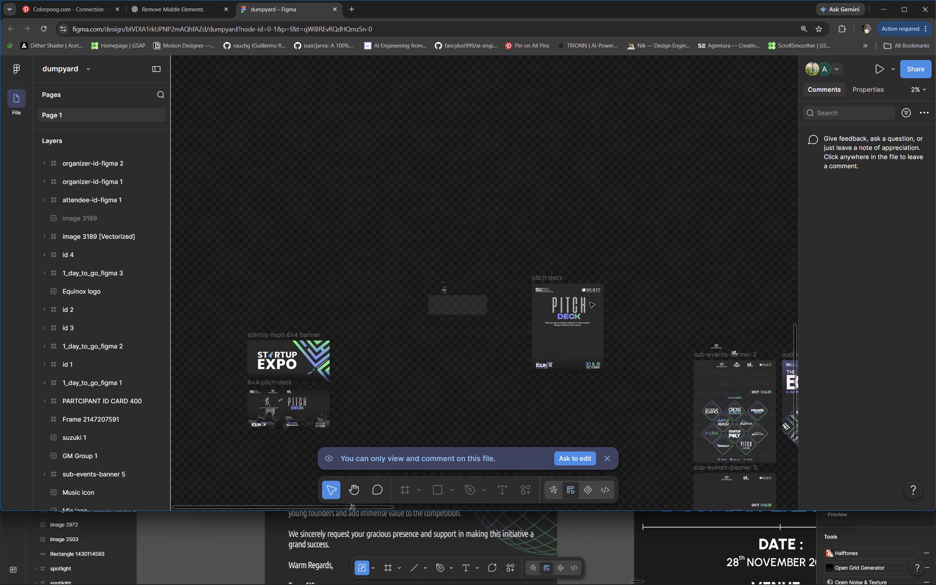
scroll(589, 302, down, 4)
scroll(589, 302, up, 1)
scroll(589, 302, left, 2)
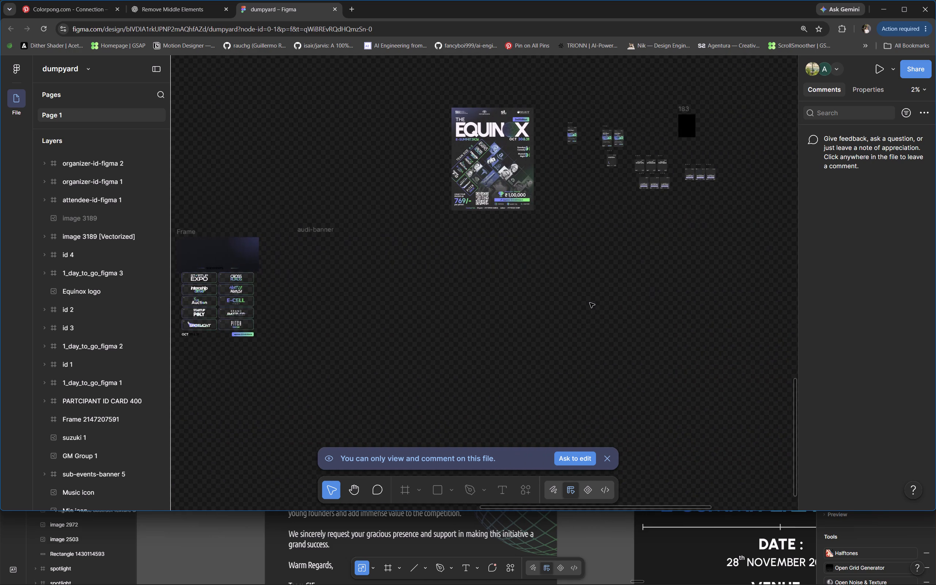
scroll(589, 302, down, 6)
scroll(589, 302, up, 1)
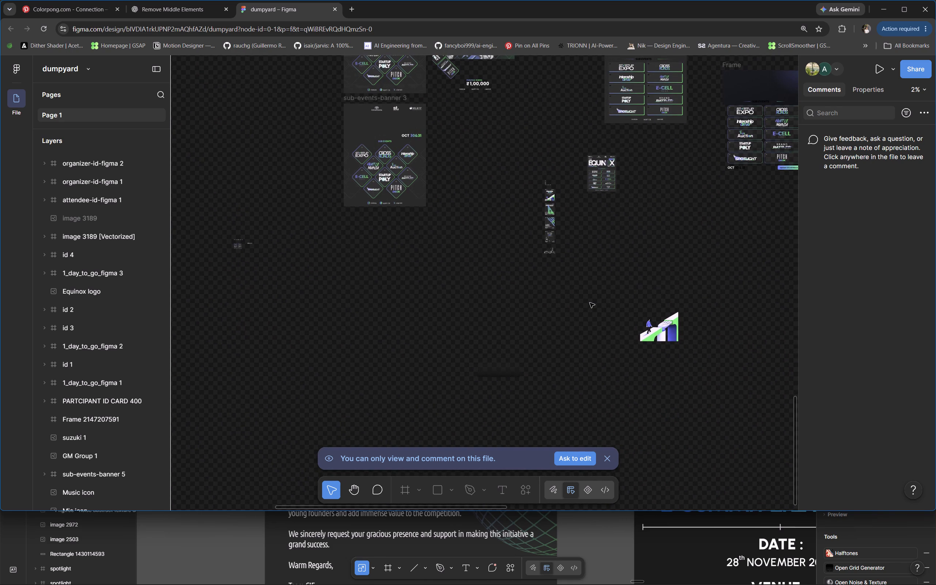
scroll(589, 302, up, 3)
Follow the collaborator's view to the Equinox ID cards and inspect the organizer-id-figma 2 and id 4 designs closely.
click(841, 71)
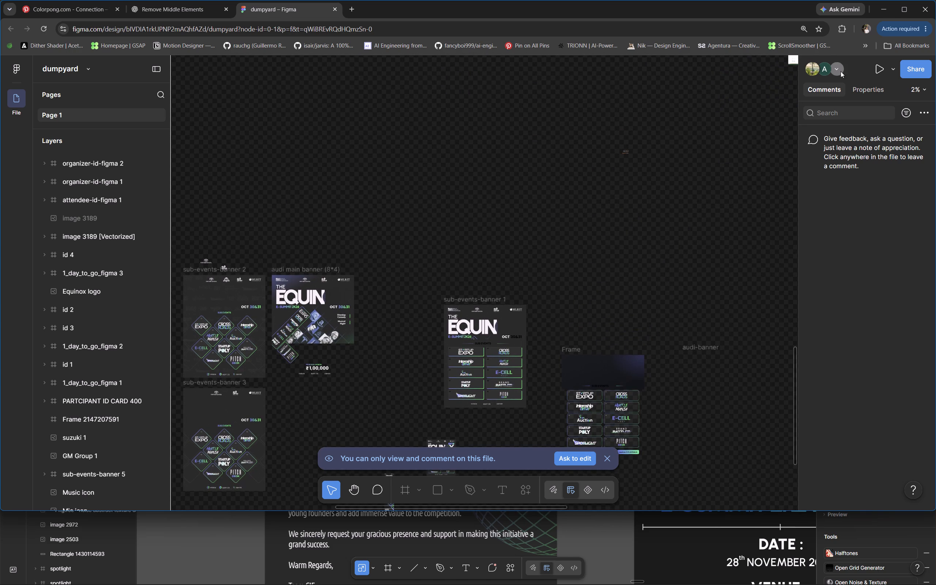
click(813, 145)
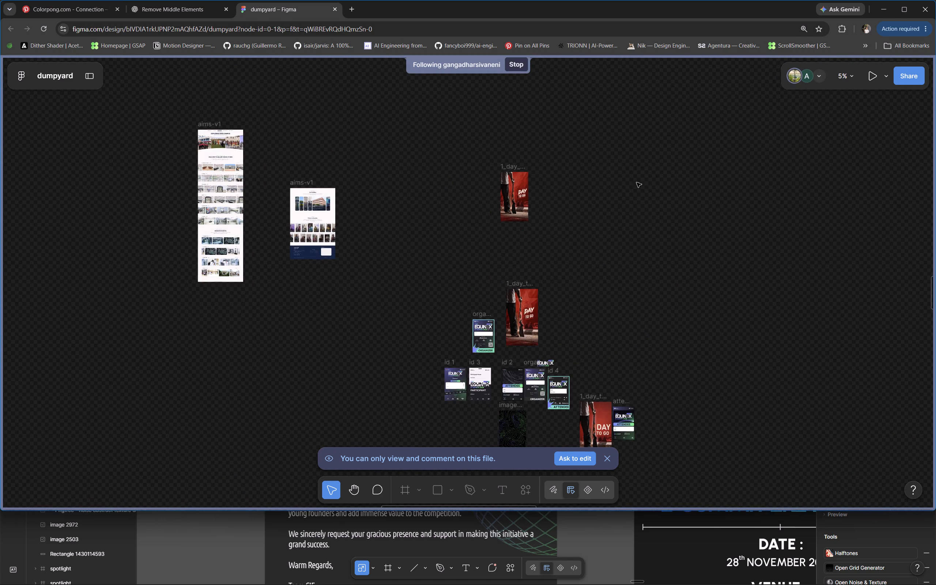
click(625, 283)
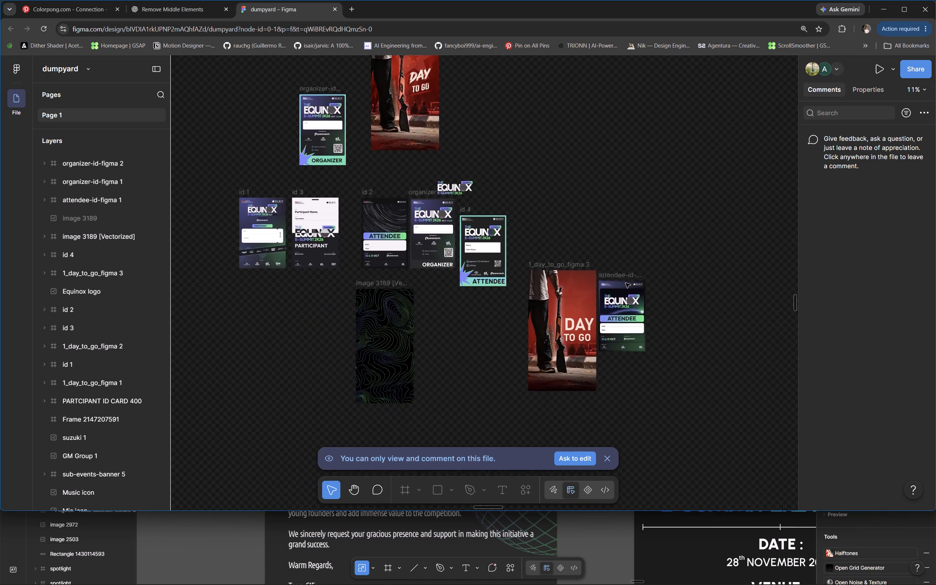
scroll(625, 283, right, 2)
scroll(625, 283, up, 1)
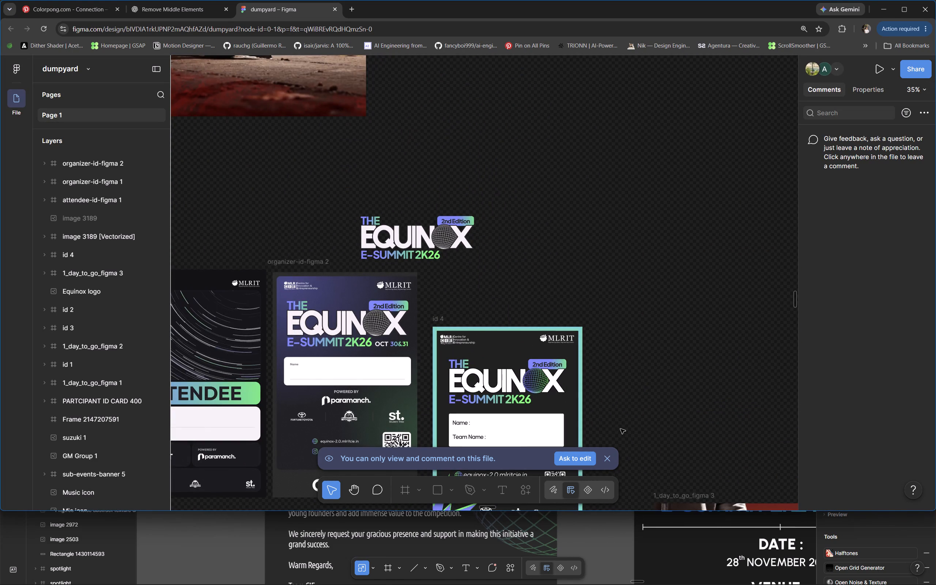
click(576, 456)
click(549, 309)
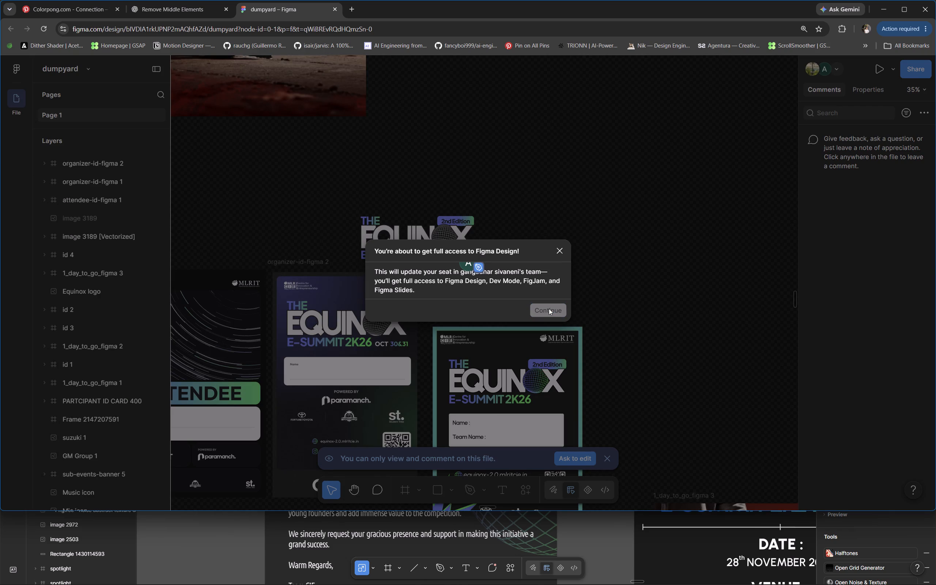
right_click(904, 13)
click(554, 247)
Maximize the browser window and request edit access to the dumpyard file, accepting the full Figma Design seat.
right_click(899, 15)
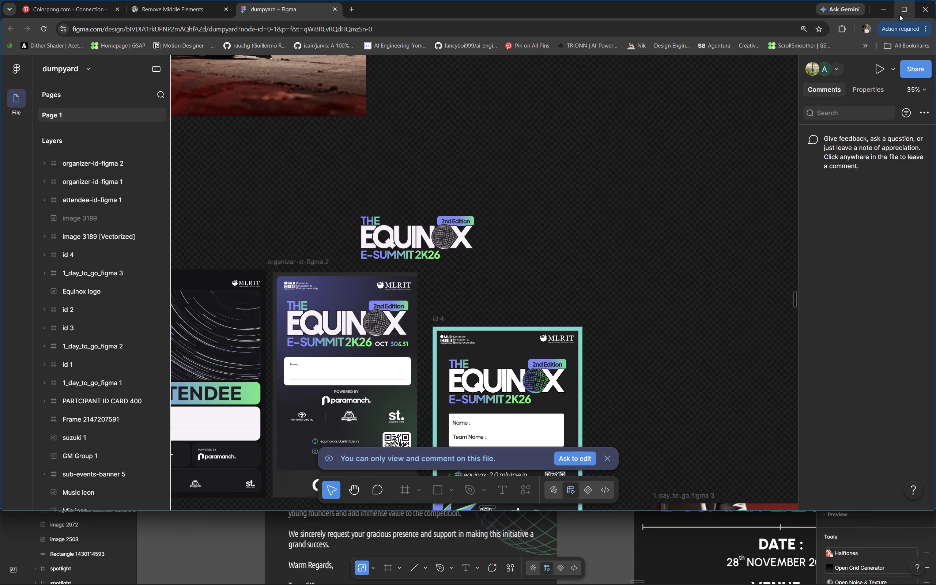
click(907, 9)
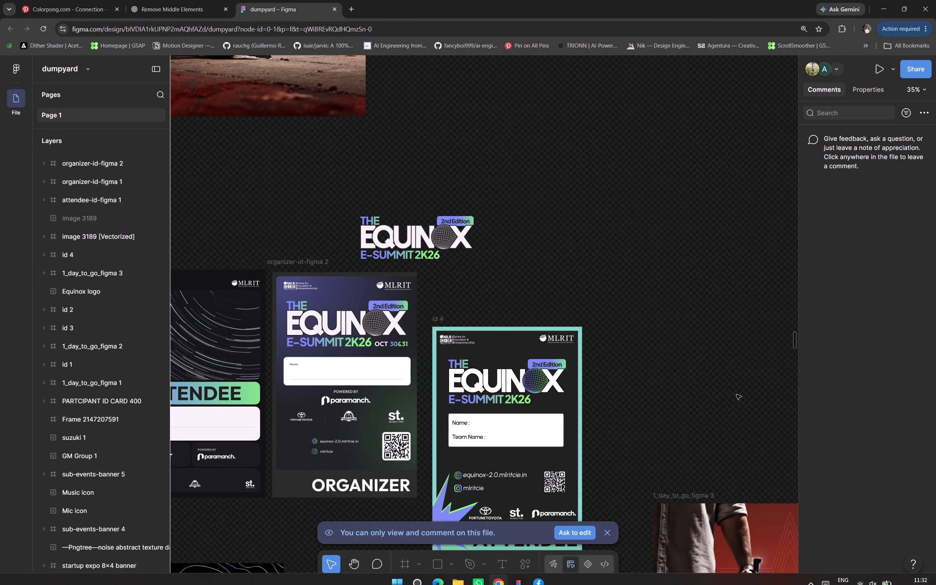
scroll(736, 394, down, 2)
click(569, 536)
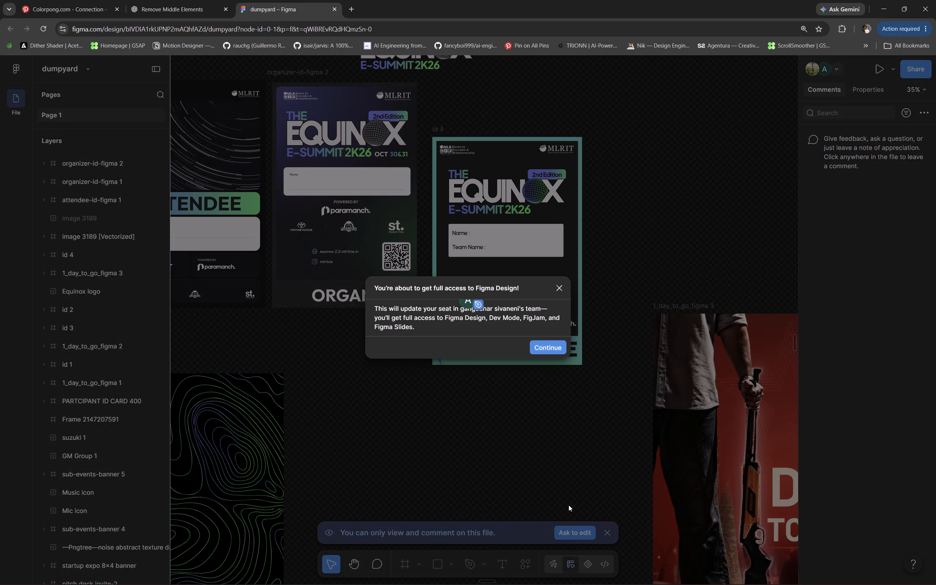
click(537, 352)
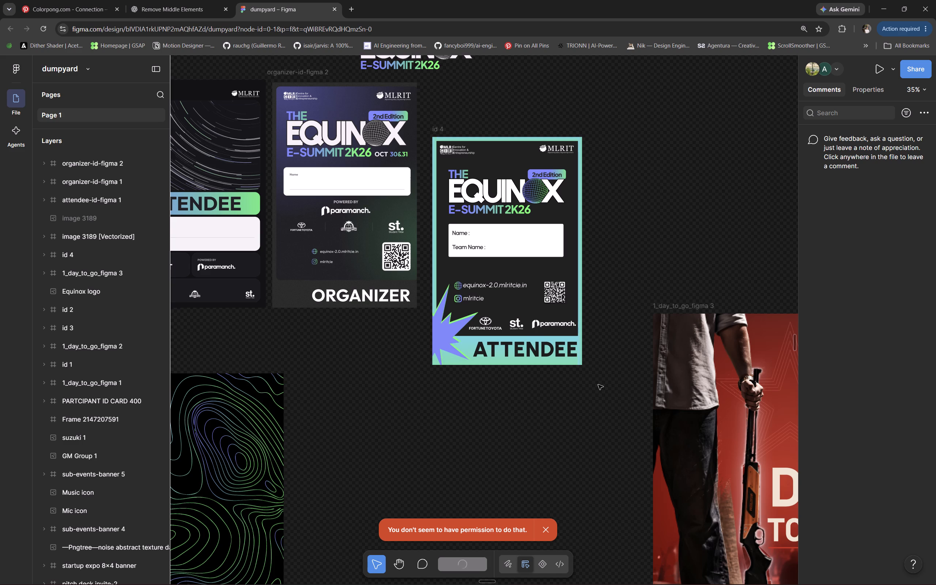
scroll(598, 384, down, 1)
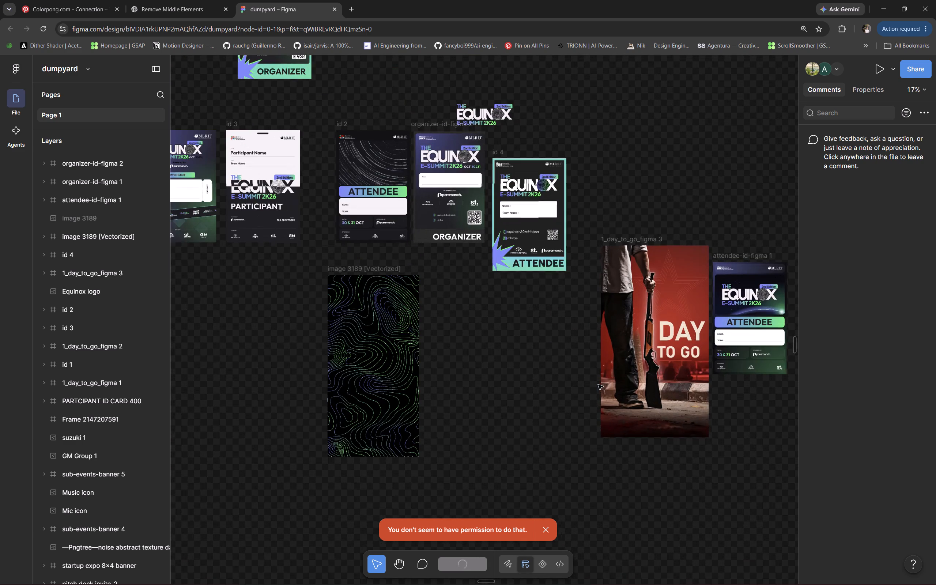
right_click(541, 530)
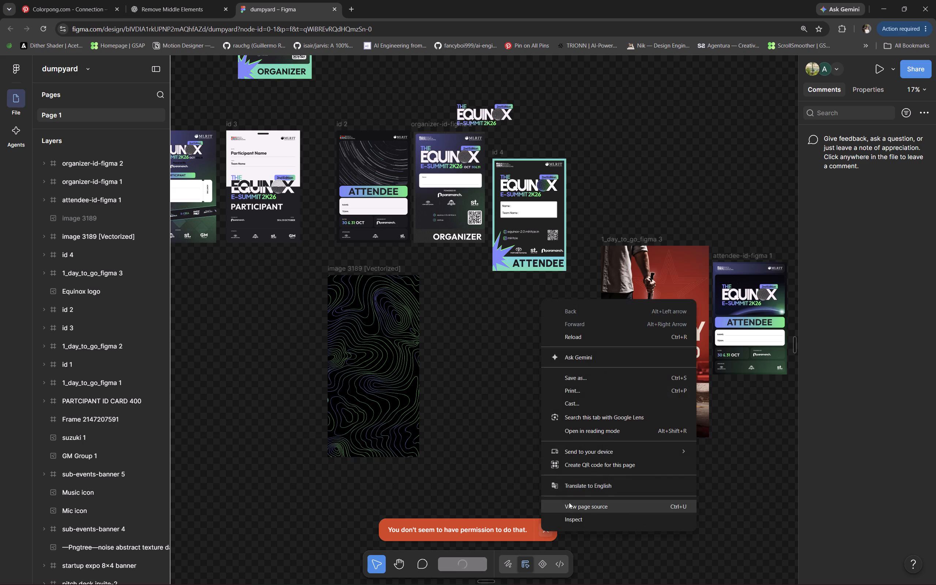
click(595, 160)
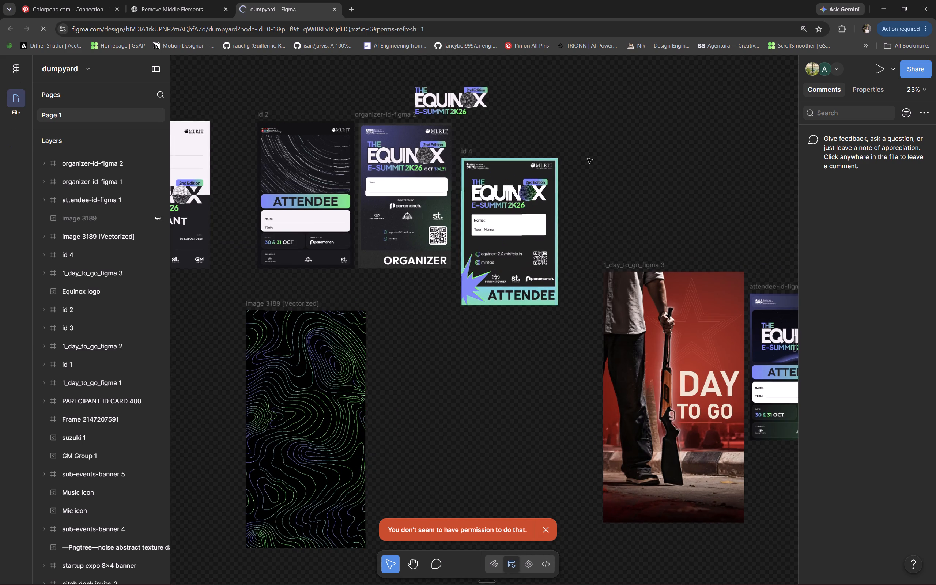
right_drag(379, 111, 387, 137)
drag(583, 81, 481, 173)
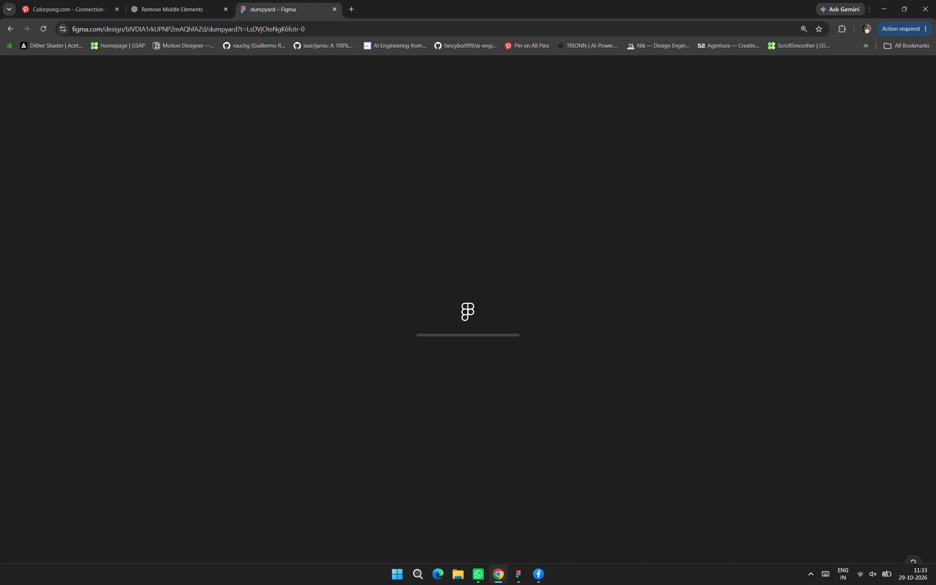
Switch to the Figma desktop app and open the dumpyard file from the recently viewed files.
right_click(518, 580)
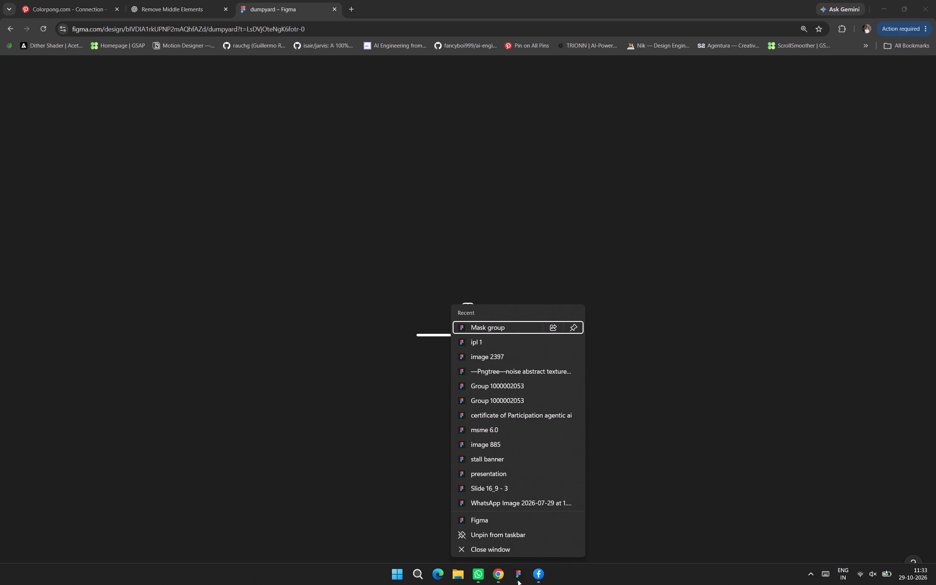
click(518, 580)
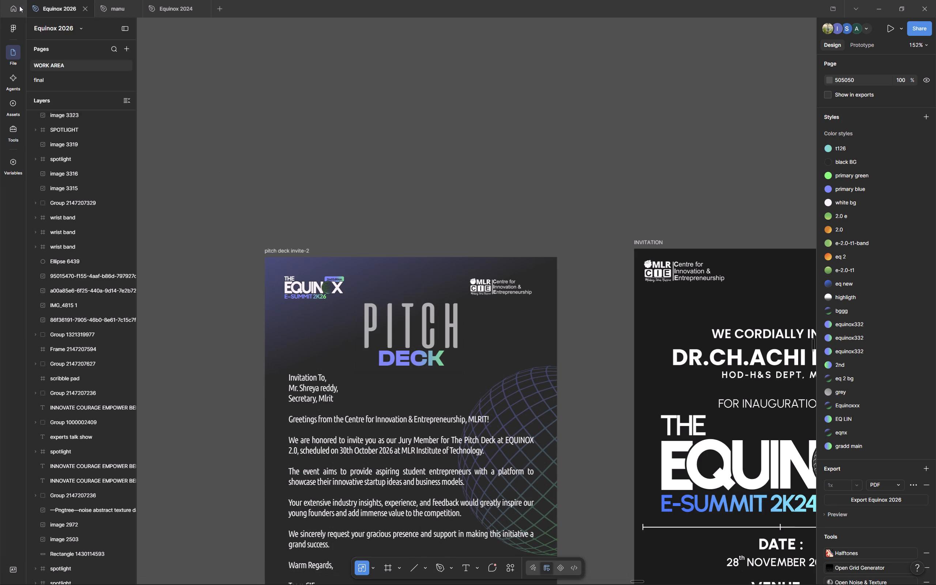
click(16, 5)
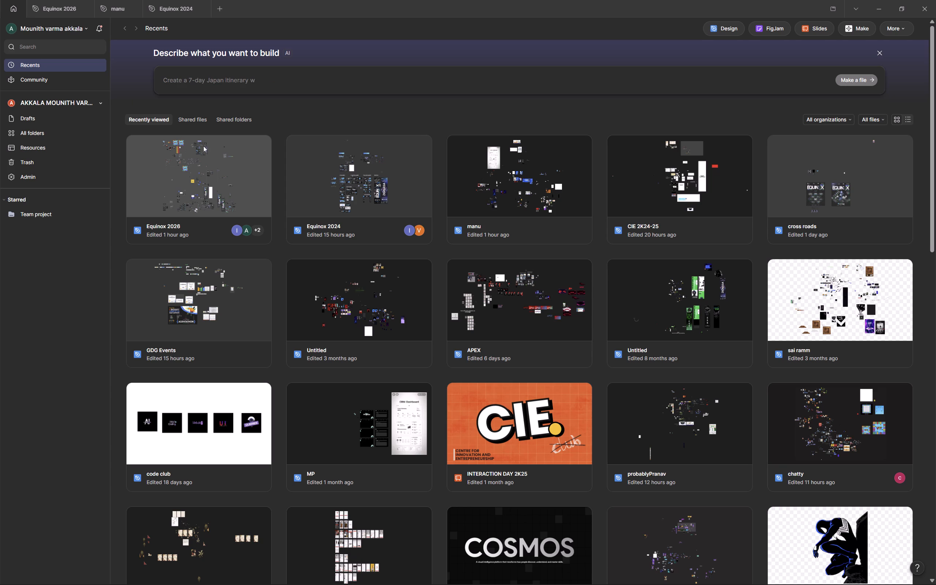
scroll(454, 192, up, 1)
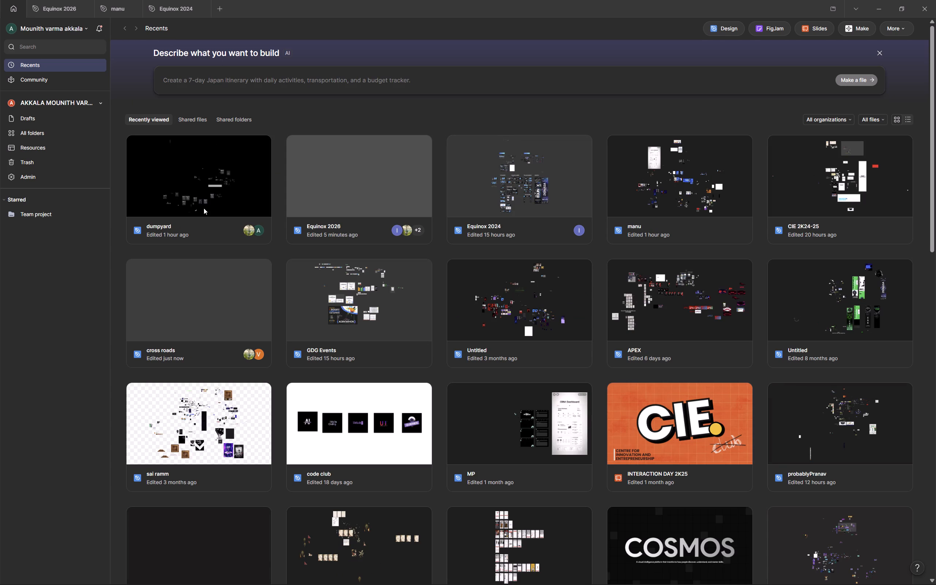
double_click(203, 208)
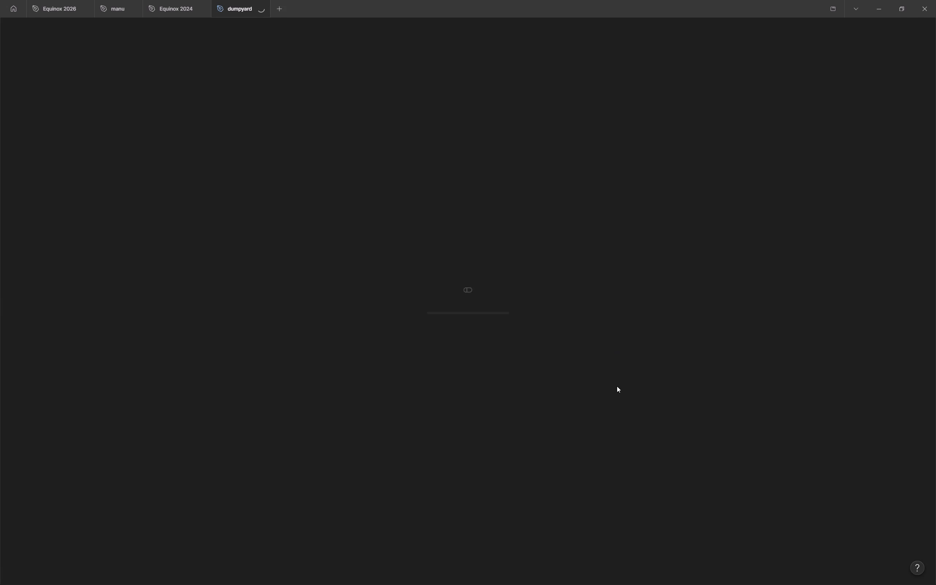
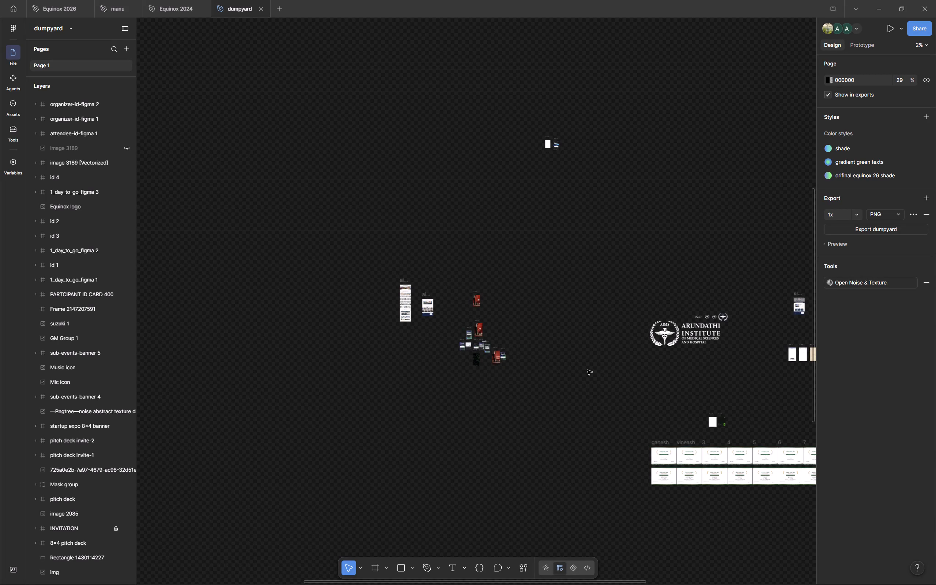
Switch to the Equinox 2026 file and survey its WORK AREA page around the invitations and banners.
right_click(64, 0)
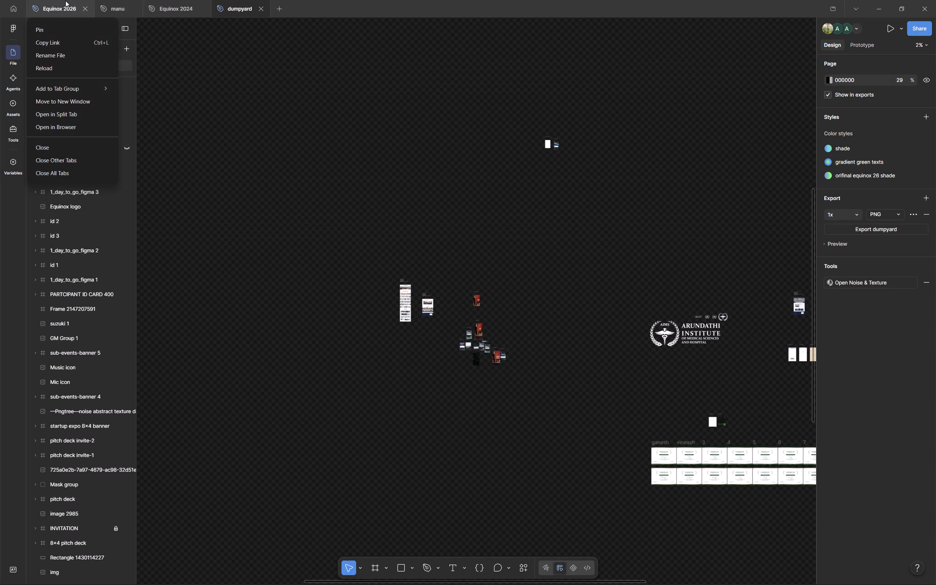
click(54, 7)
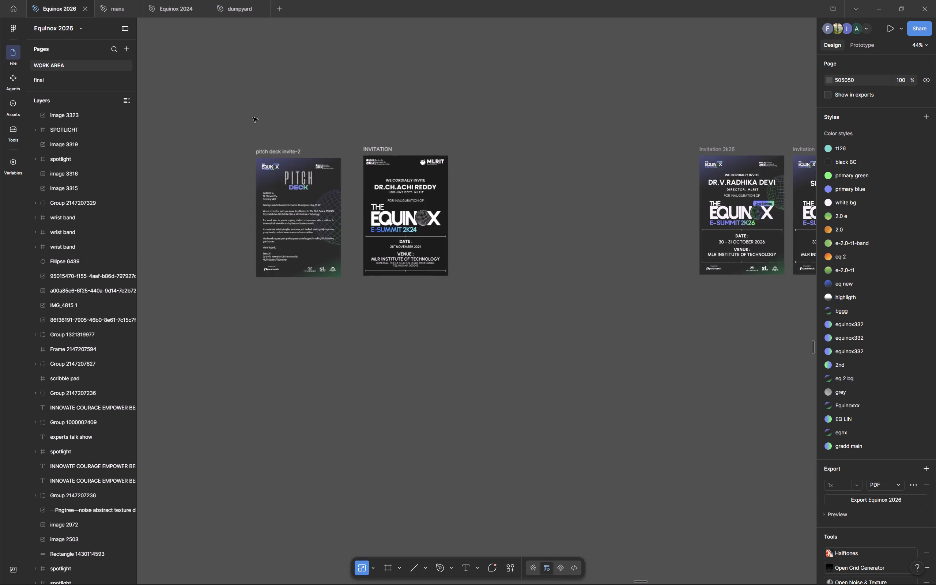
scroll(253, 117, up, 5)
scroll(253, 117, right, 7)
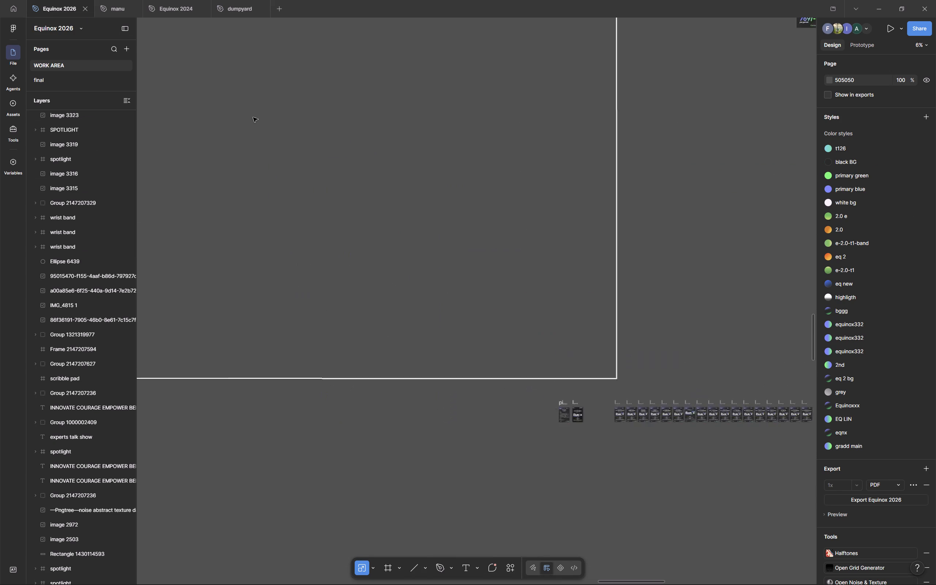
scroll(253, 117, right, 5)
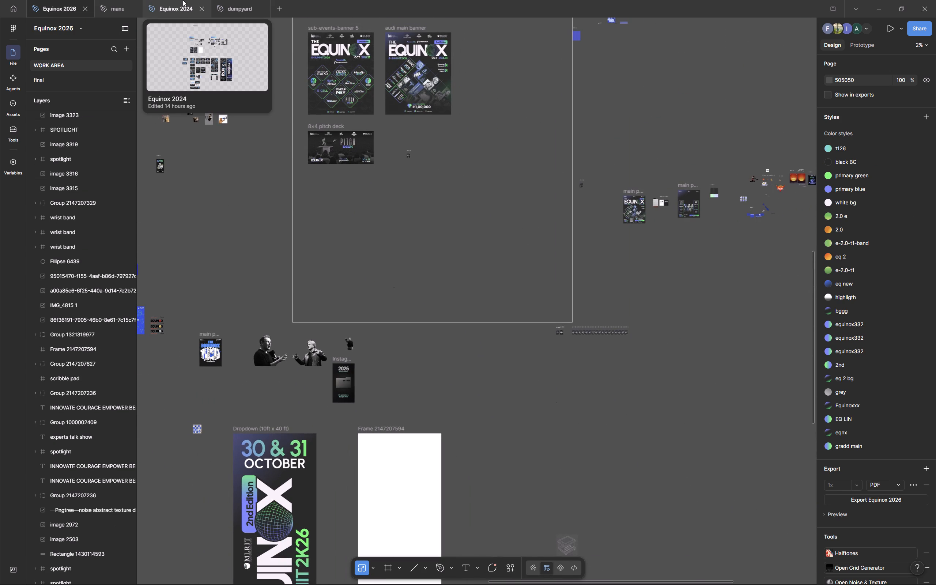
Switch to the Equinox 2024 file and open its FINAL page.
right_click(180, 0)
click(175, 12)
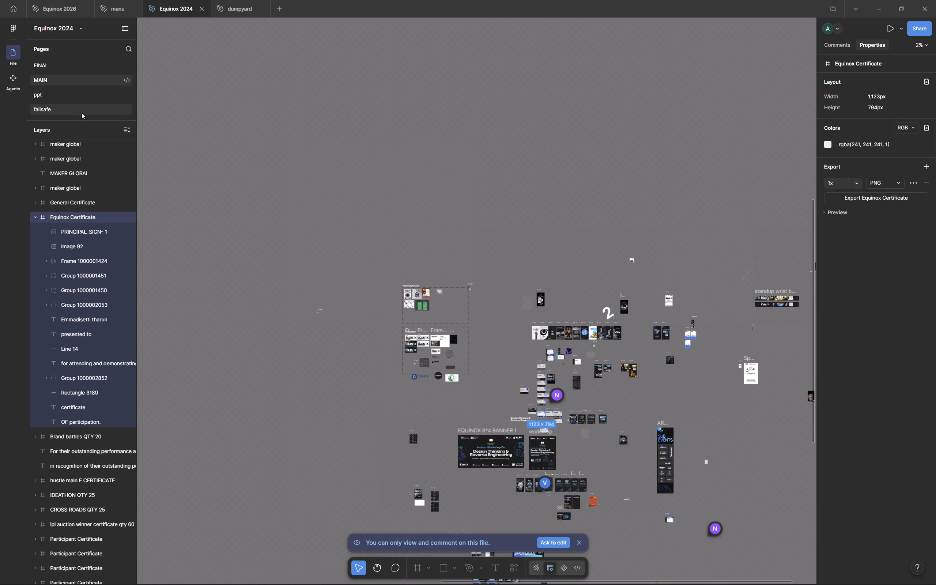
scroll(368, 222, up, 4)
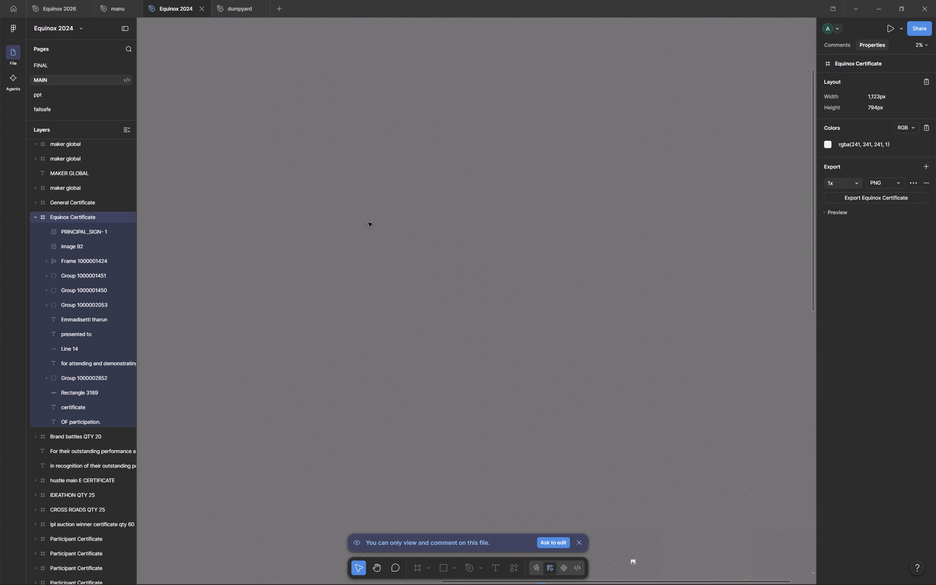
click(72, 66)
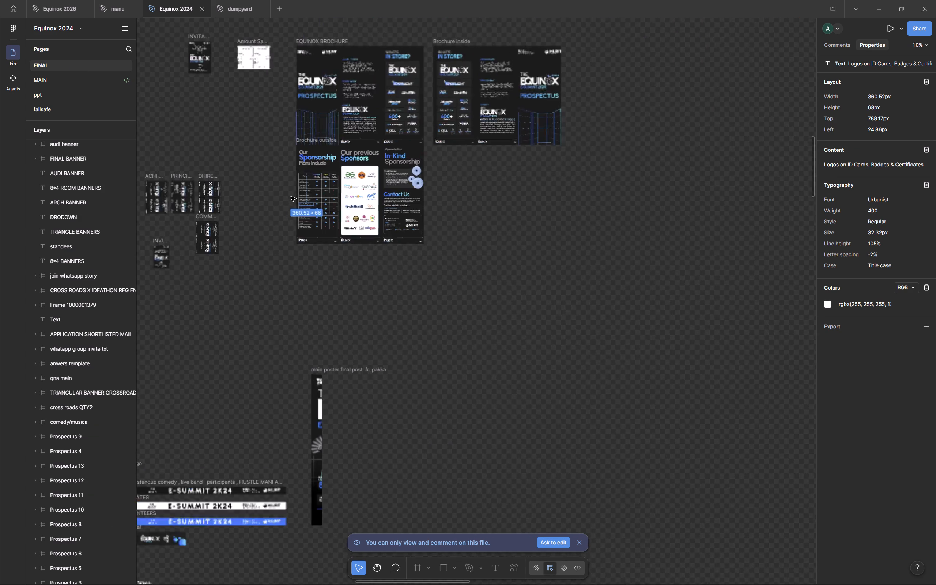
Examine the 2024 print media designs, comparing the 8*4, room, audi, triangle and dropdown banners and inspecting the Startup Expo triangular banner closely.
scroll(291, 197, right, 3)
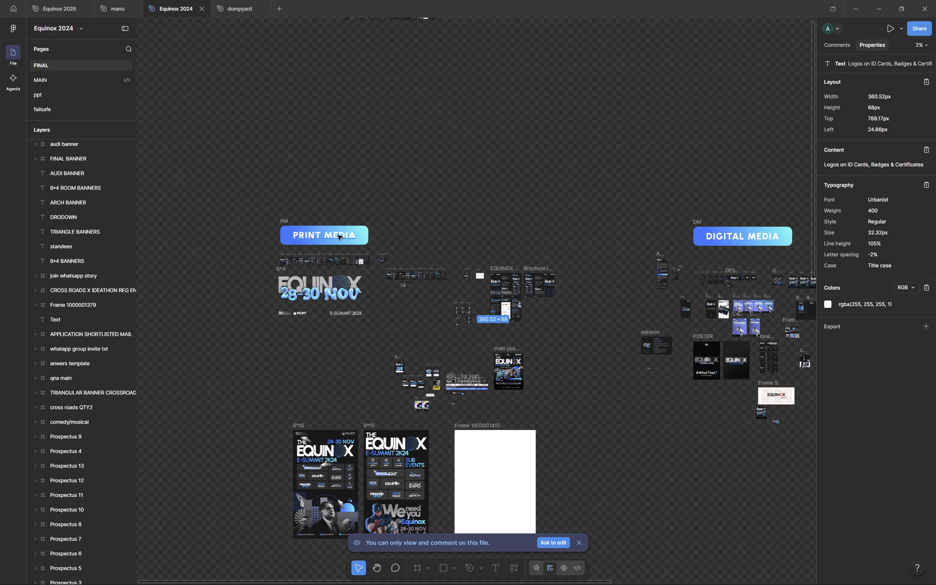
scroll(460, 350, down, 6)
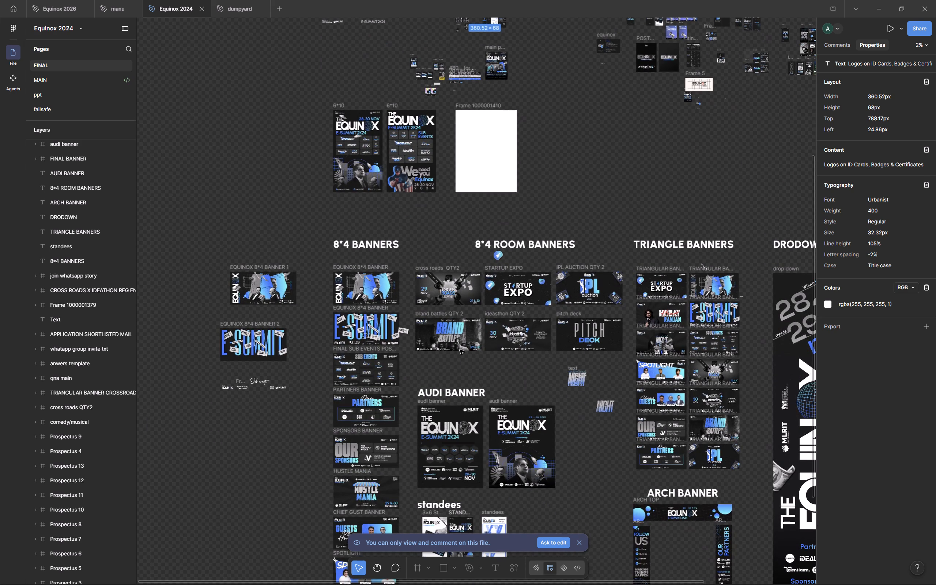
scroll(460, 350, right, 2)
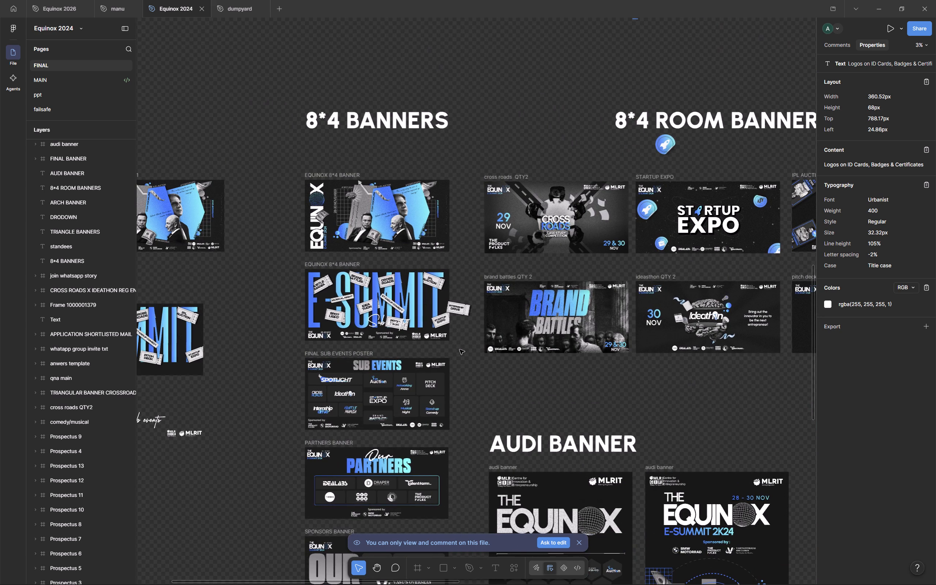
scroll(446, 175, left, 2)
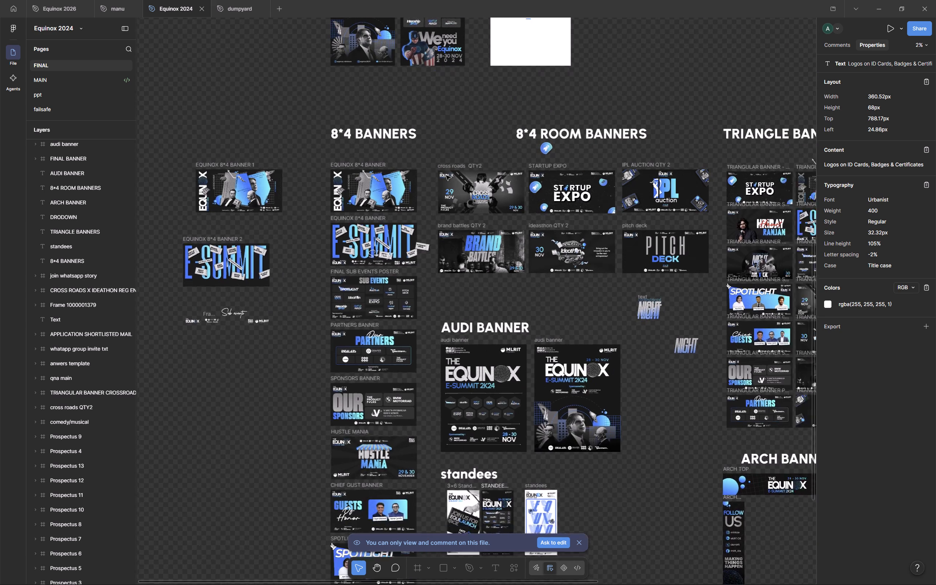
scroll(446, 175, left, 4)
scroll(446, 175, right, 5)
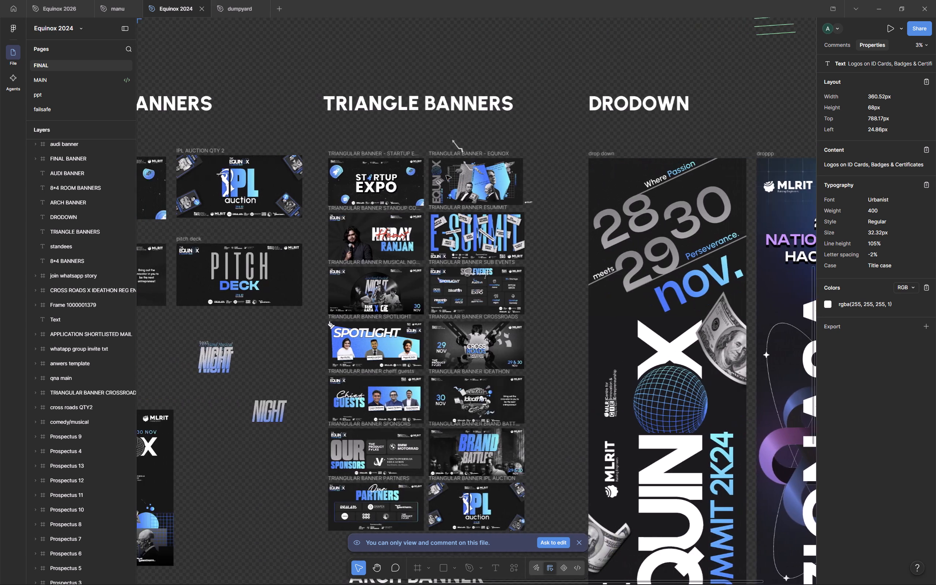
scroll(446, 175, right, 1)
scroll(446, 175, up, 1)
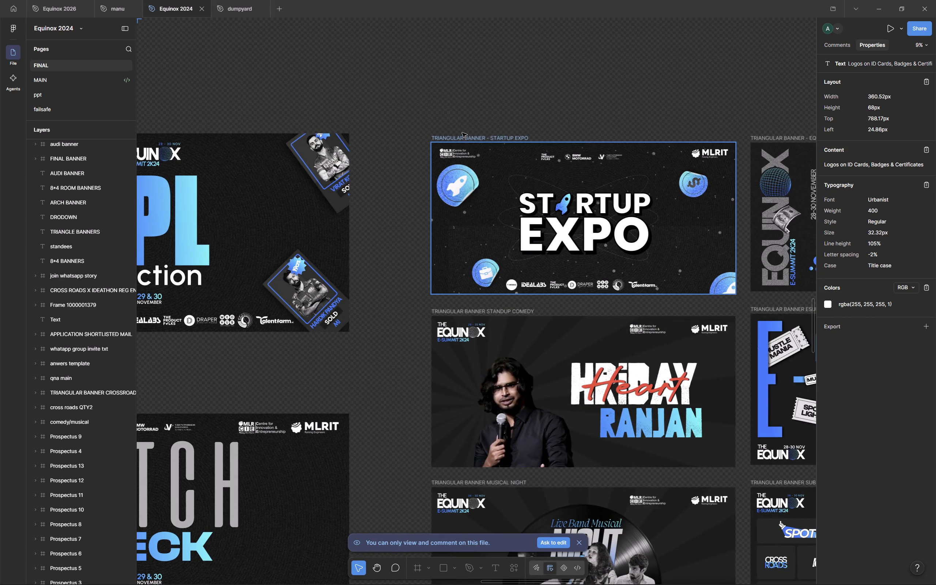
scroll(462, 133, left, 1)
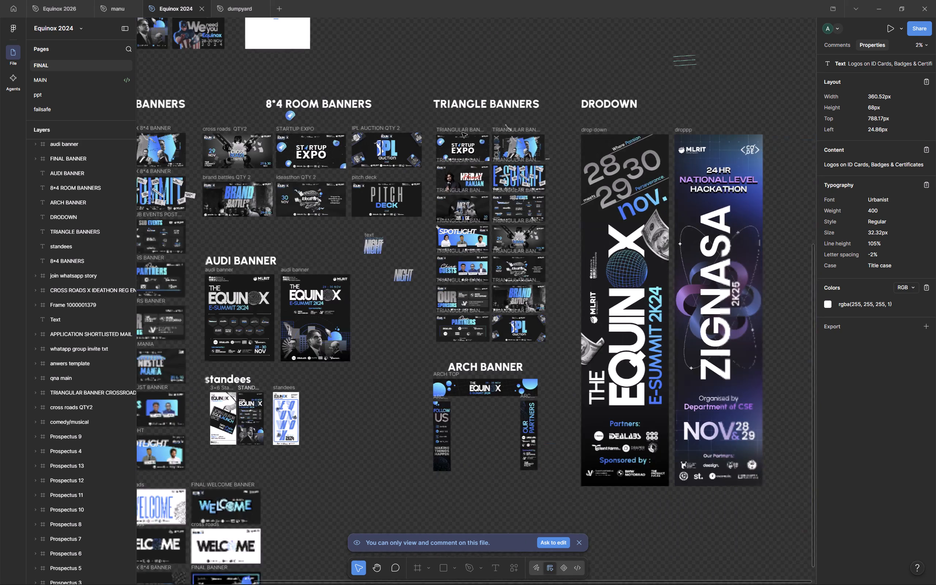
scroll(462, 133, left, 1)
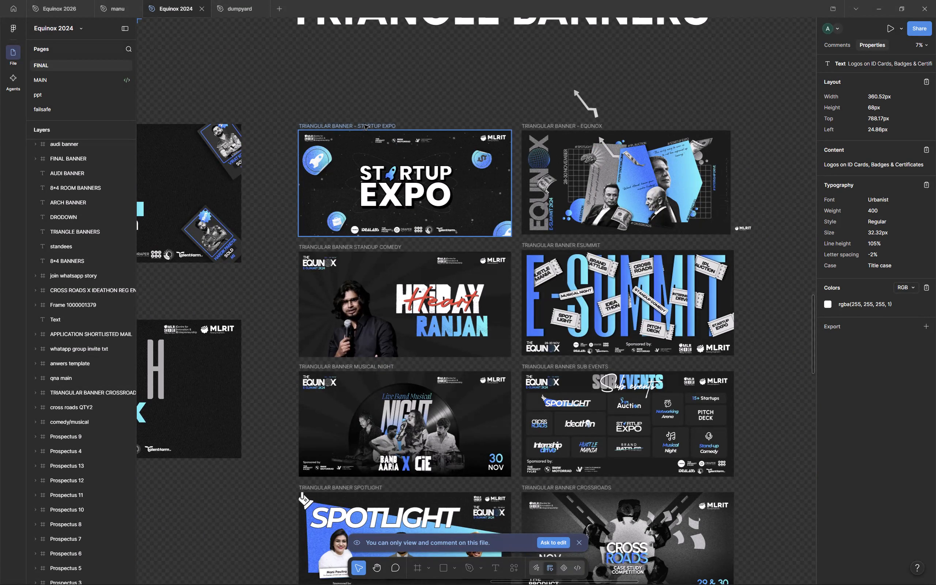
Copy the TRIANGULAR BANNER - STARTUP EXPO frame from the TRIANGLE BANNERS section.
click(360, 126)
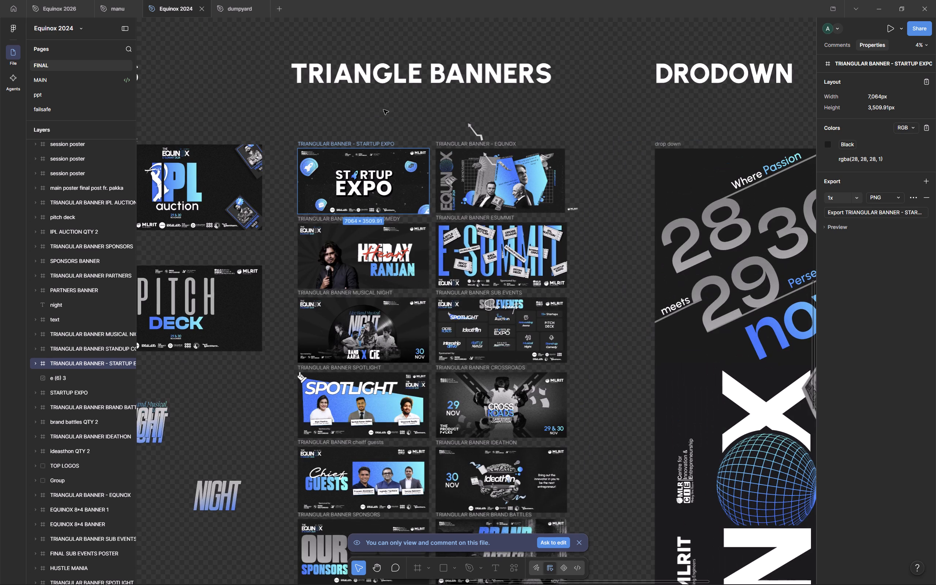
key(ctrl+c)
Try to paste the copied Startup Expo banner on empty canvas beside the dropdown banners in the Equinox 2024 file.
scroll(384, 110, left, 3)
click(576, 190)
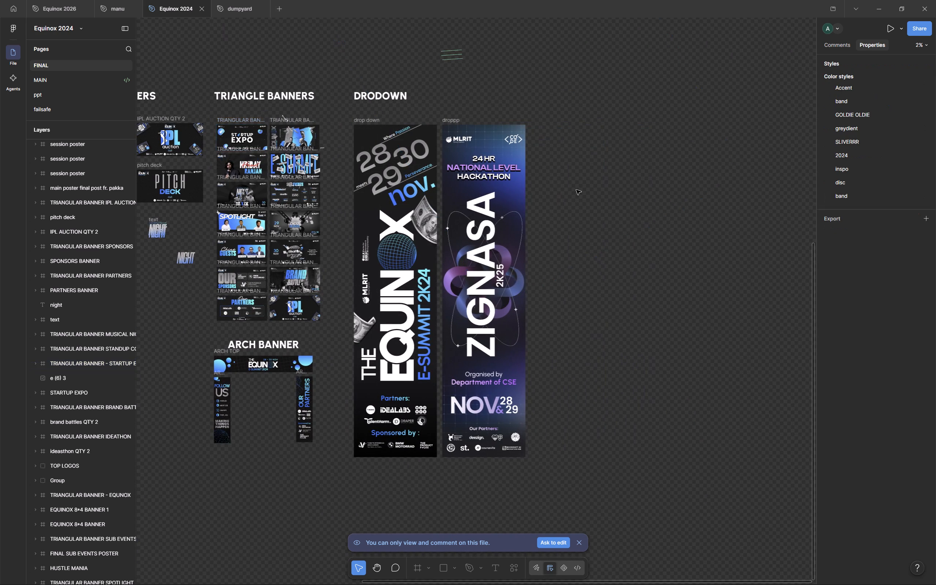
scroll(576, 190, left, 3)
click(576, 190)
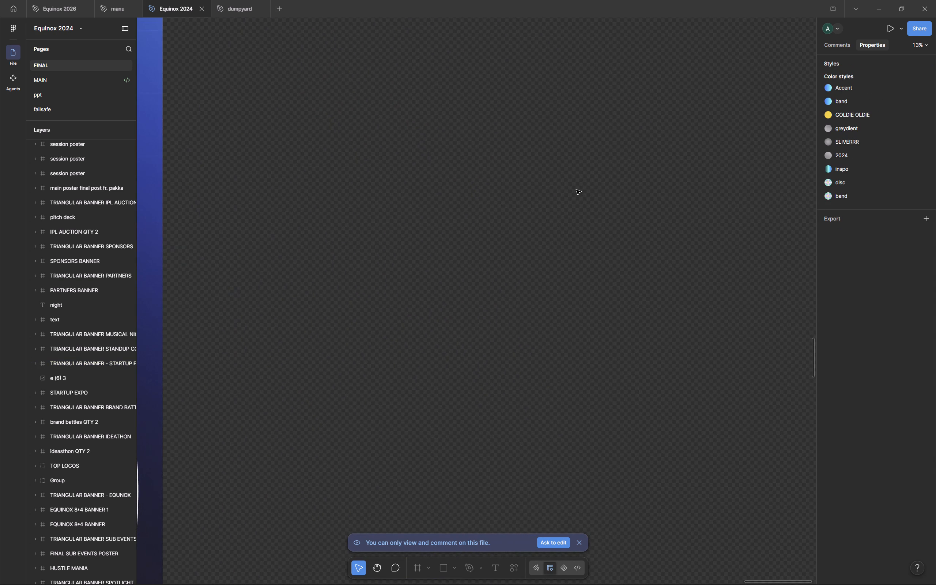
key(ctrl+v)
Ask for edit access to the Equinox 2024 file and continue with full access to Figma Design.
click(551, 538)
click(545, 355)
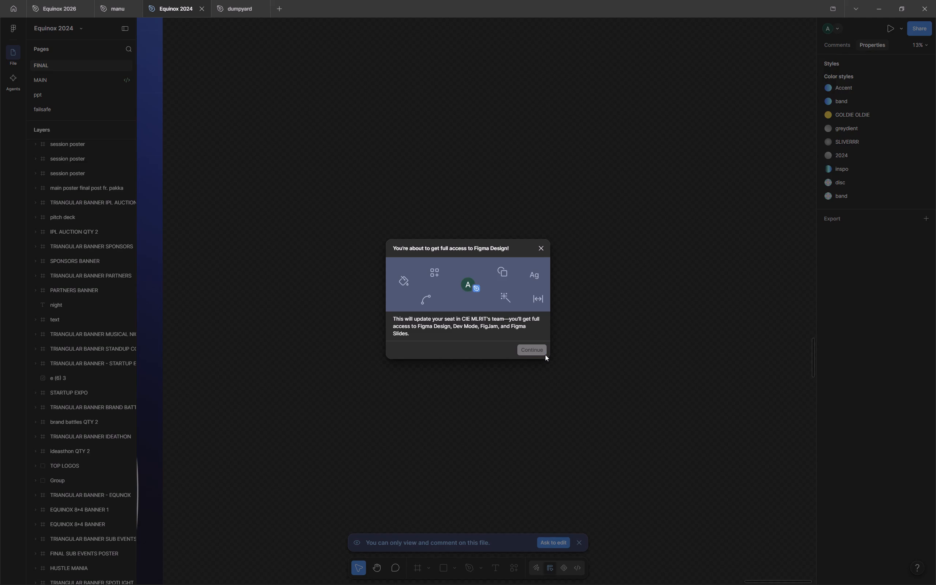
click(542, 253)
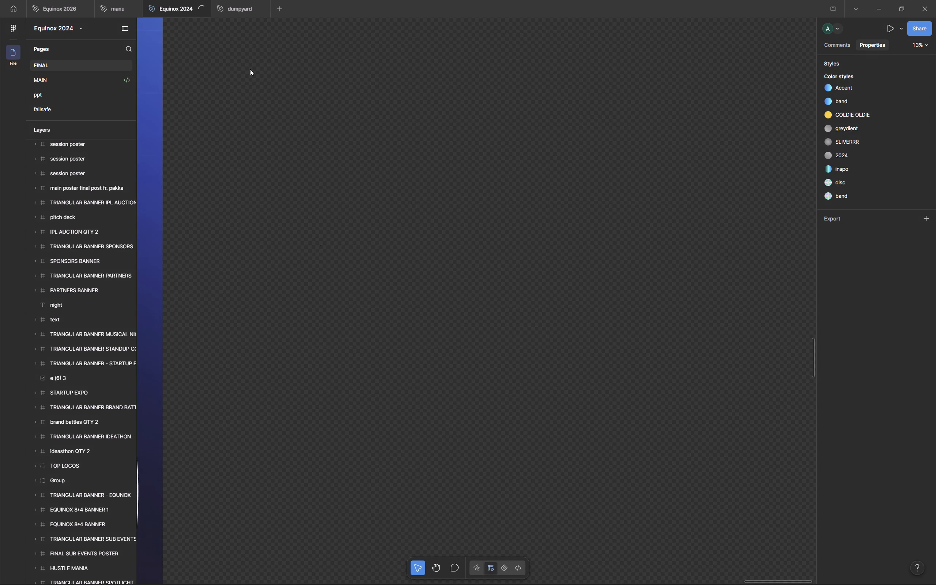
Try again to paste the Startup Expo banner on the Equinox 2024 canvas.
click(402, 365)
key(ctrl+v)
Switch to the manu file and paste the Startup Expo triangular banner near the image 3329 [Vectorized] artwork.
click(125, 3)
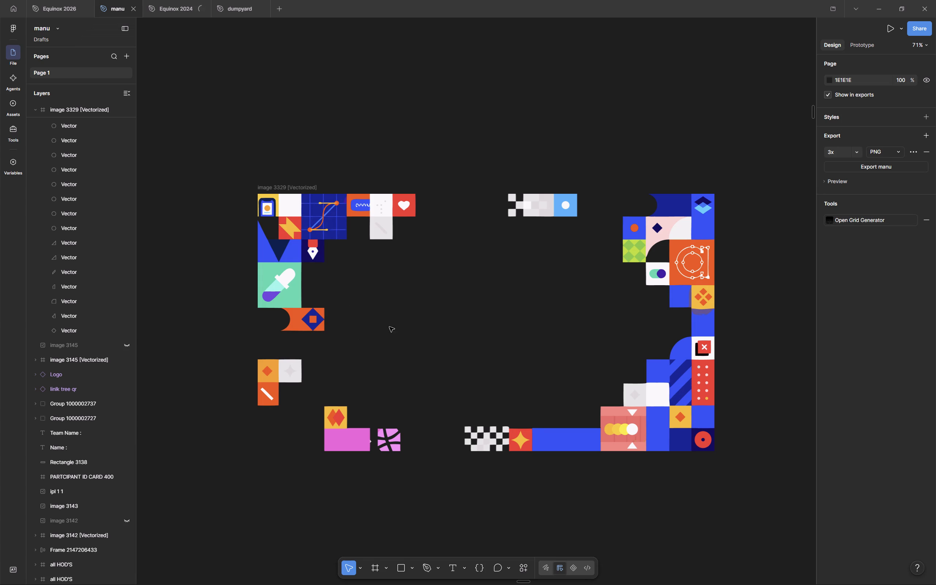
click(402, 325)
scroll(402, 325, up, 6)
key(ctrl+v)
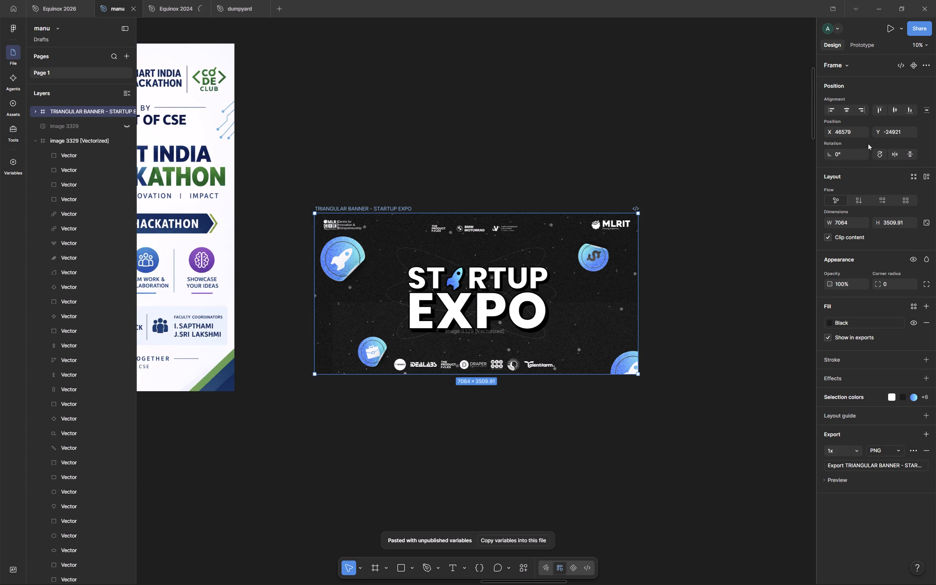
Rotate the pasted Startup Expo banner to -90° so it stands vertically.
click(882, 152)
click(745, 161)
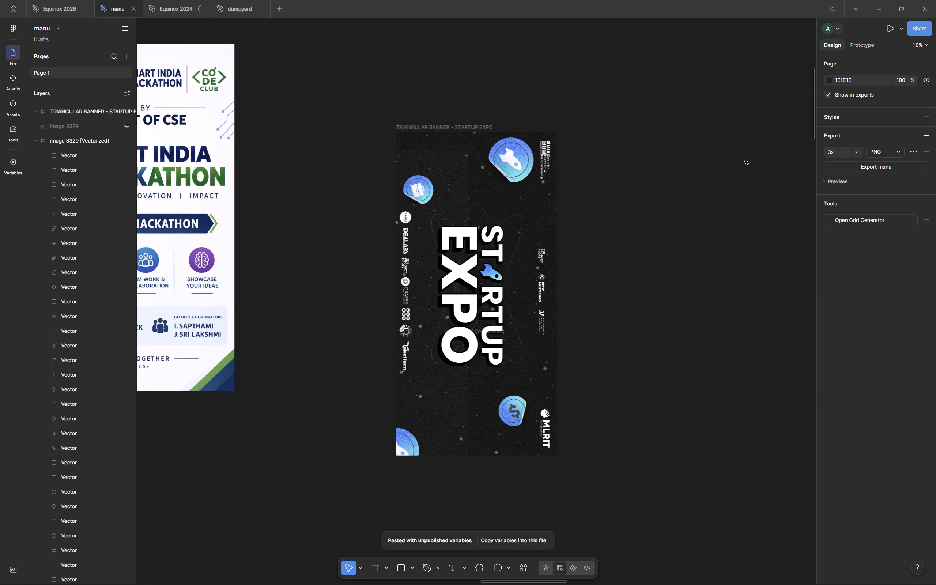
Move the rotated banner to clear canvas up and right of image 3329 [Vectorized], at about X 52986, Y -30809.
scroll(745, 161, left, 1)
right_drag(392, 127, 390, 78)
click(390, 78)
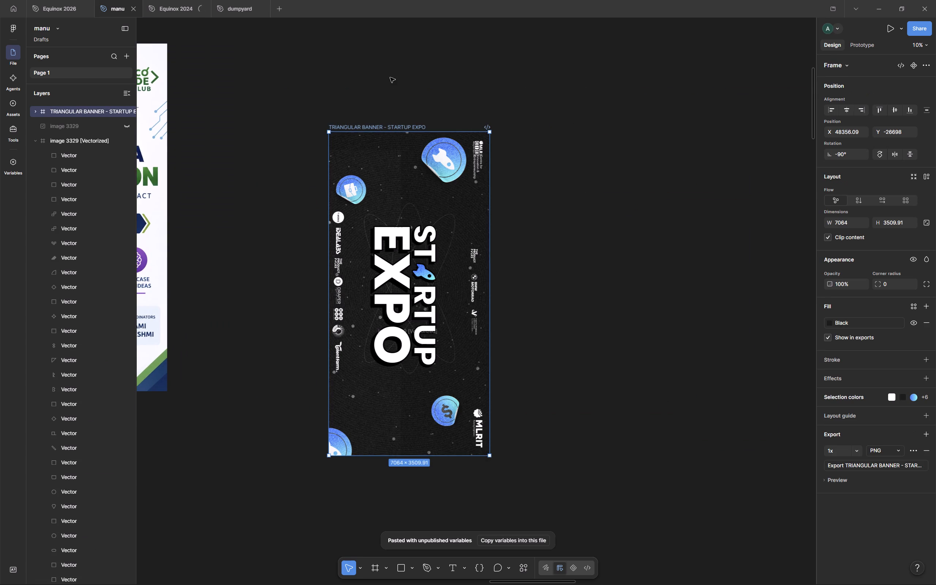
drag(382, 127, 376, 54)
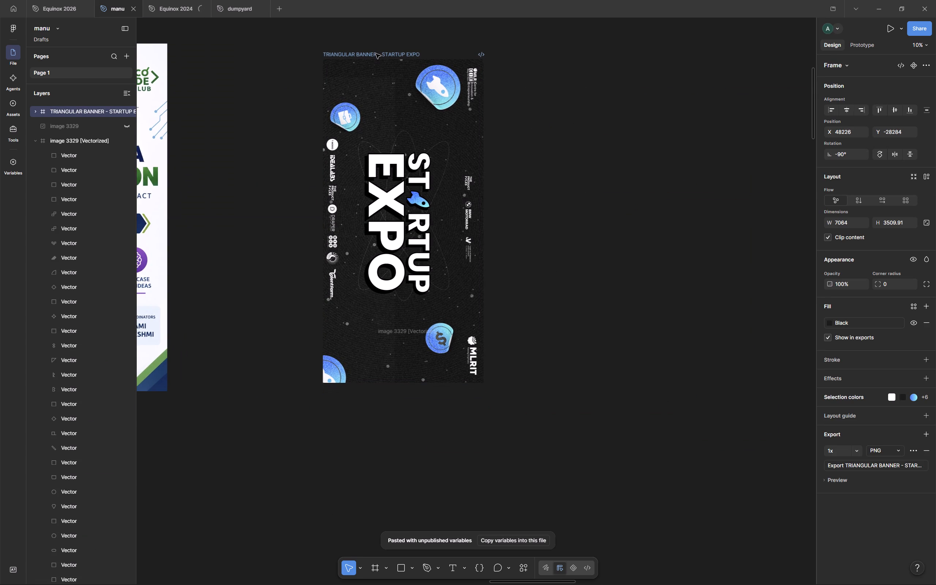
drag(376, 54, 594, 23)
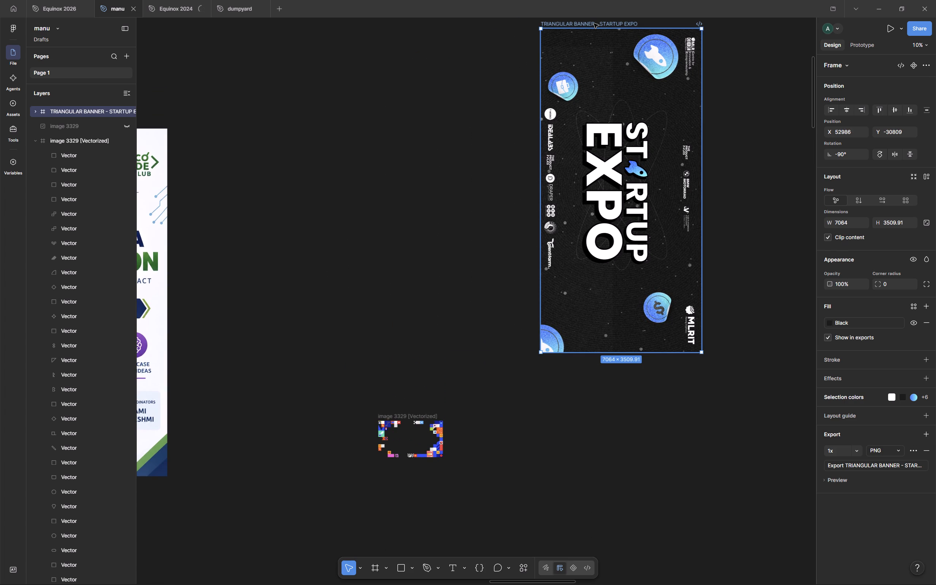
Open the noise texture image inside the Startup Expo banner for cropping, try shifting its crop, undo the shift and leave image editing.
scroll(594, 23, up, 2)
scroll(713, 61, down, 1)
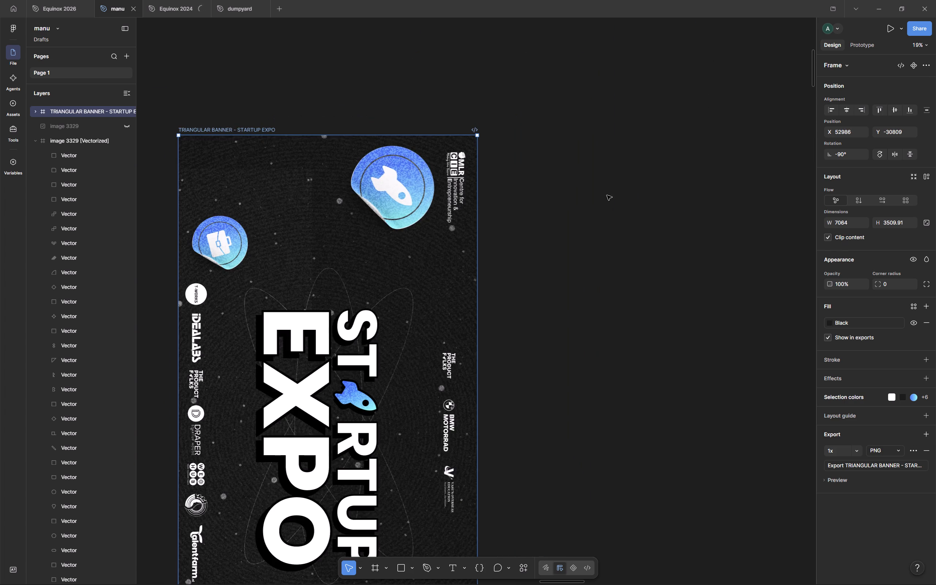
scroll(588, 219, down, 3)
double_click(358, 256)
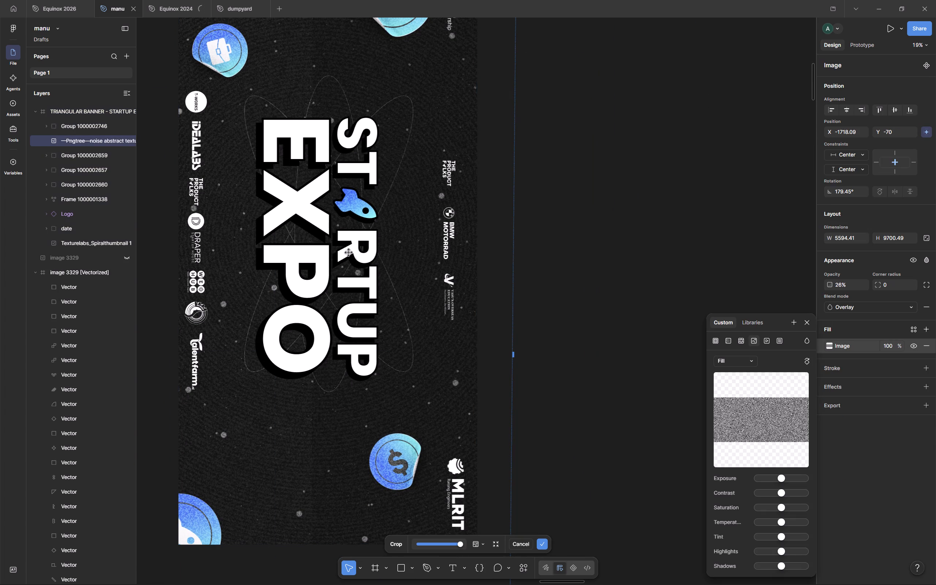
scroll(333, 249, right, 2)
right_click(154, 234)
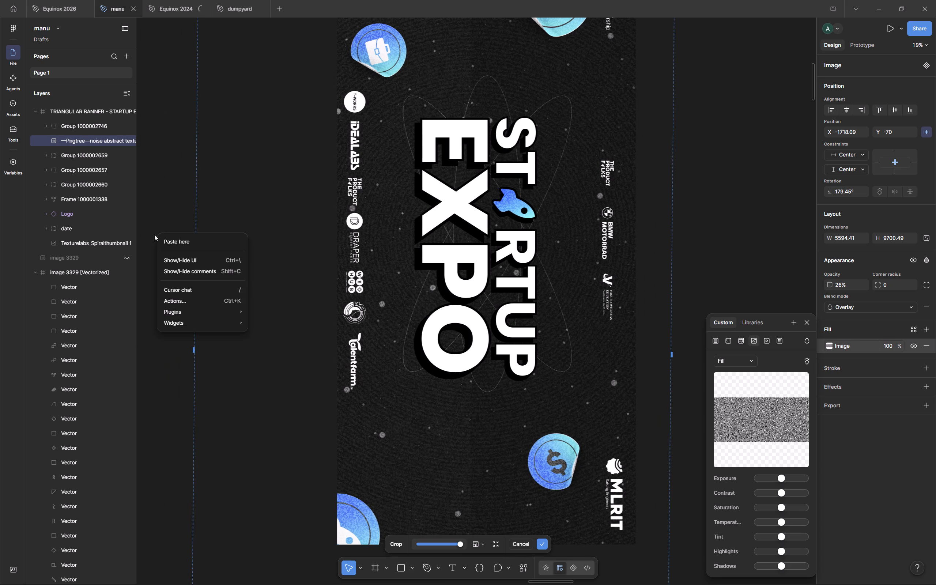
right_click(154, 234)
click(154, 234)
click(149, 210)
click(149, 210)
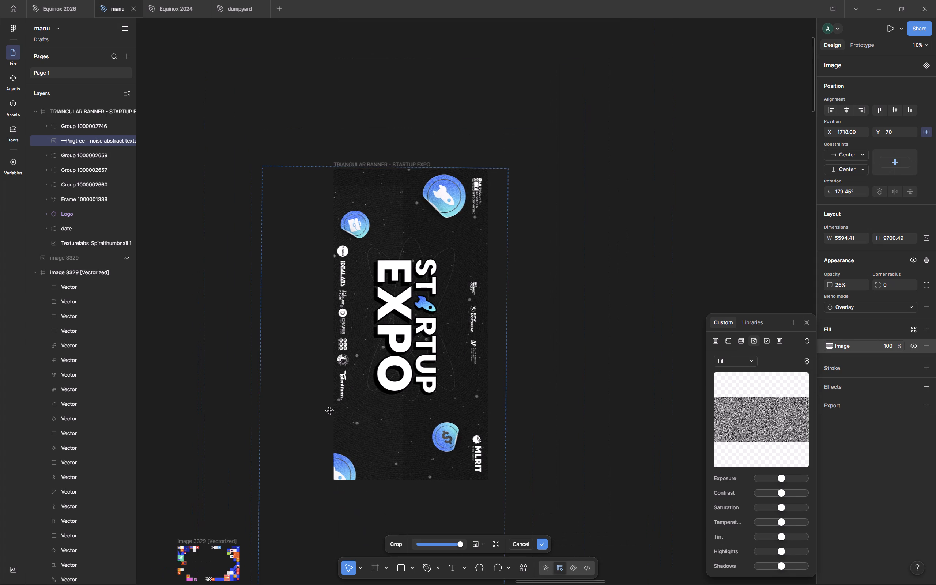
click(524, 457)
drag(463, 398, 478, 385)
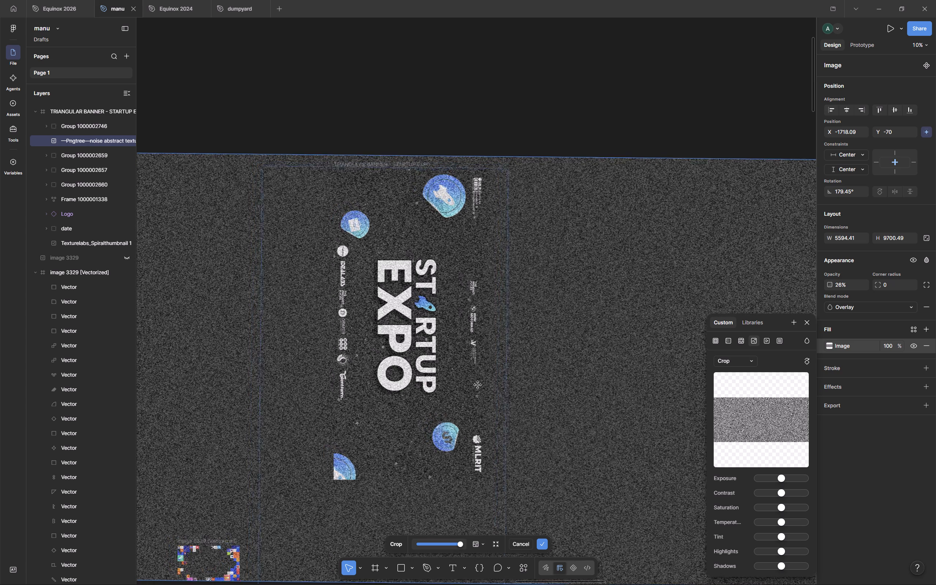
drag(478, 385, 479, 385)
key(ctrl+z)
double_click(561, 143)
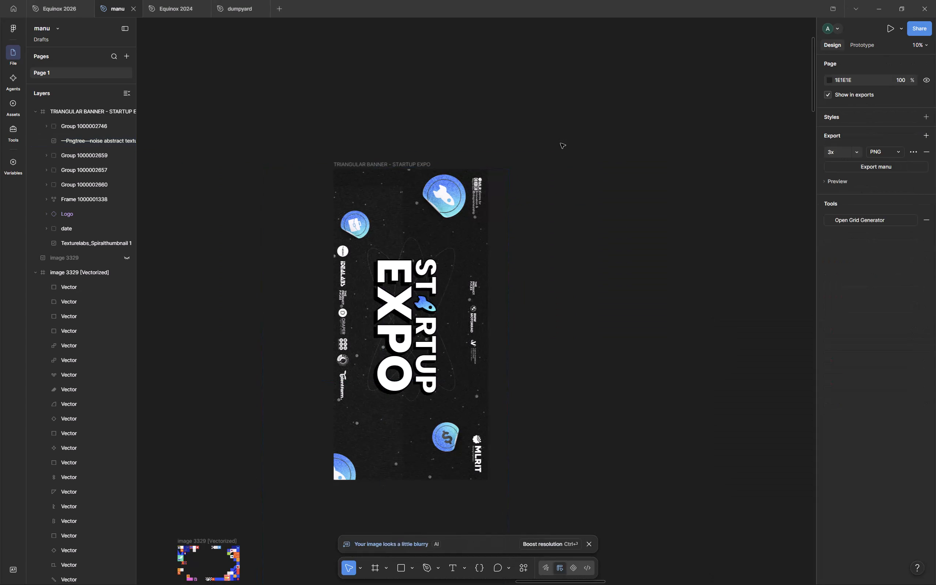
Undo the last three edits in the manu file.
key(ctrl+z)
key(ctrl+z)
key(ctrl+z)
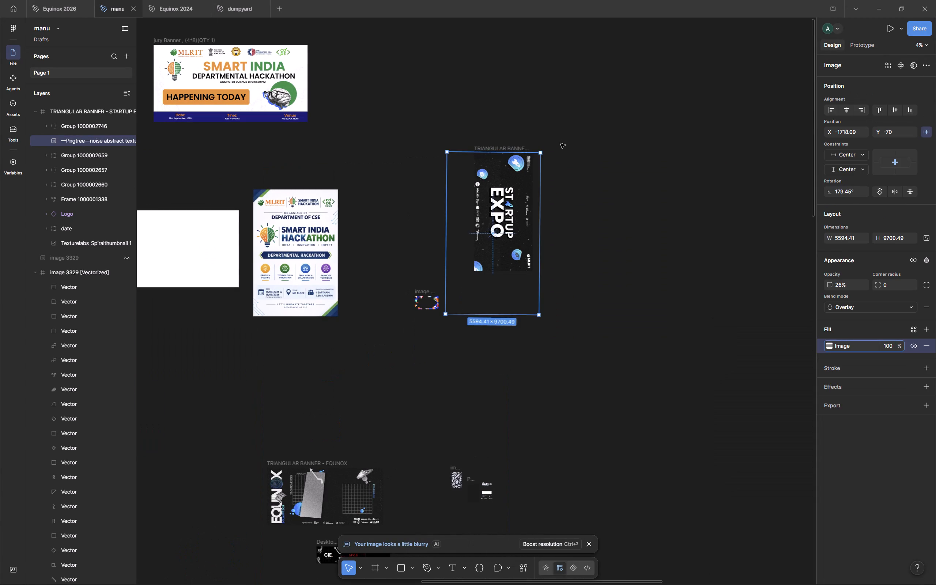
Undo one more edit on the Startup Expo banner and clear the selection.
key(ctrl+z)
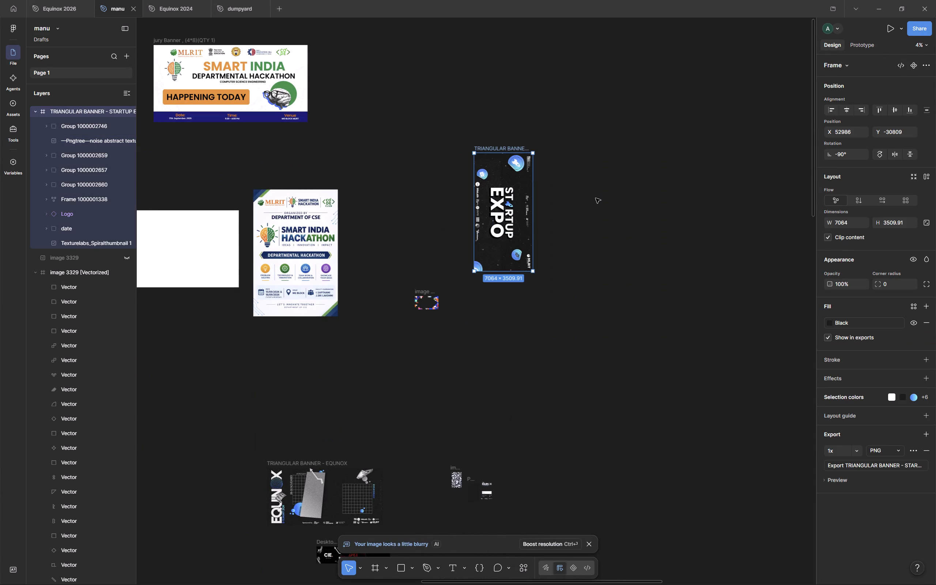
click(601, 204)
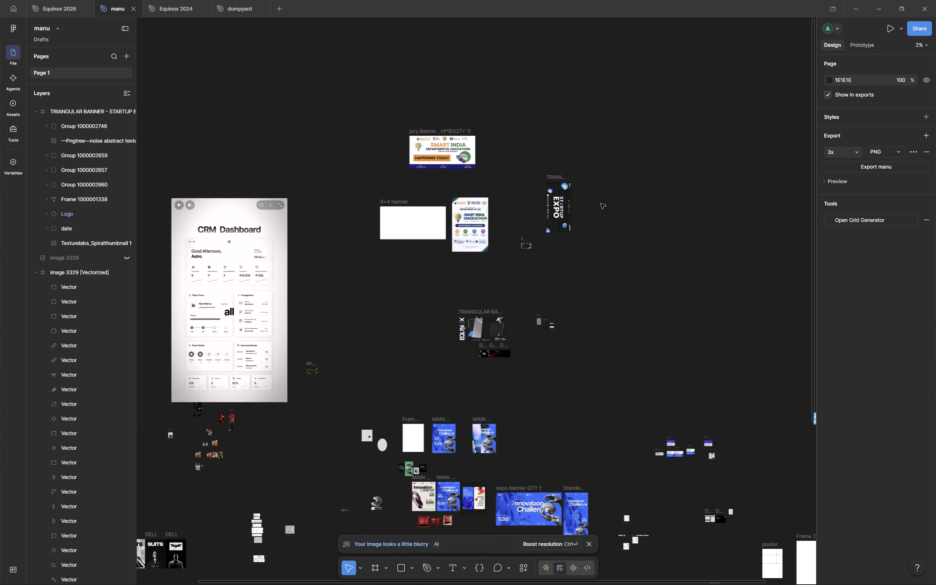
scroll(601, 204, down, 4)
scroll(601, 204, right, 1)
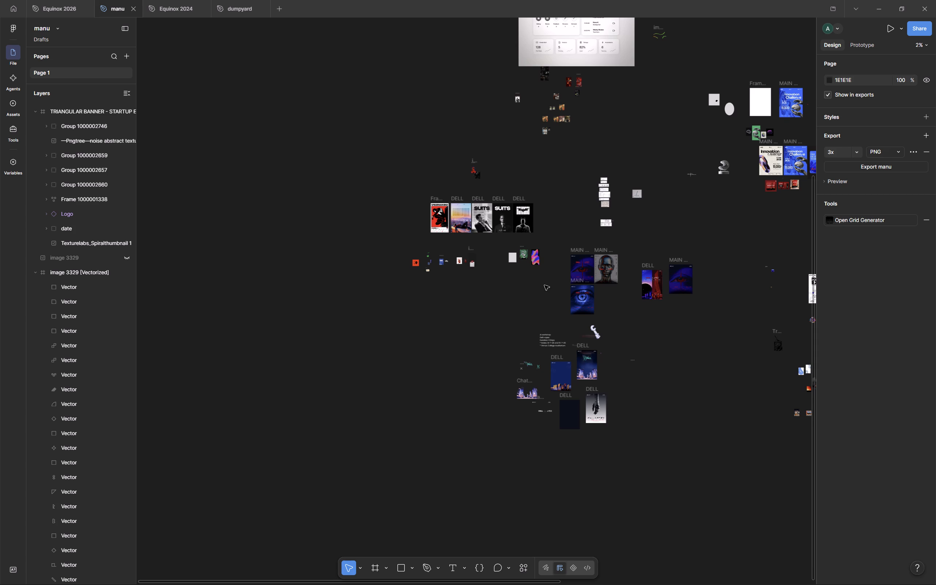
Look over the poster, banner and artwork groups across the manu canvas for reusable designs.
click(480, 369)
scroll(480, 369, left, 5)
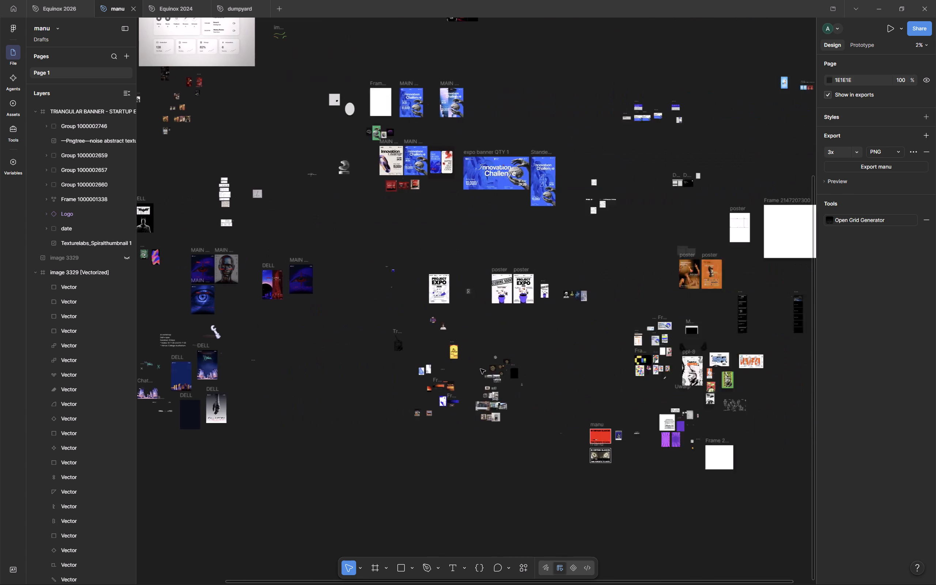
scroll(480, 369, left, 5)
scroll(480, 369, down, 2)
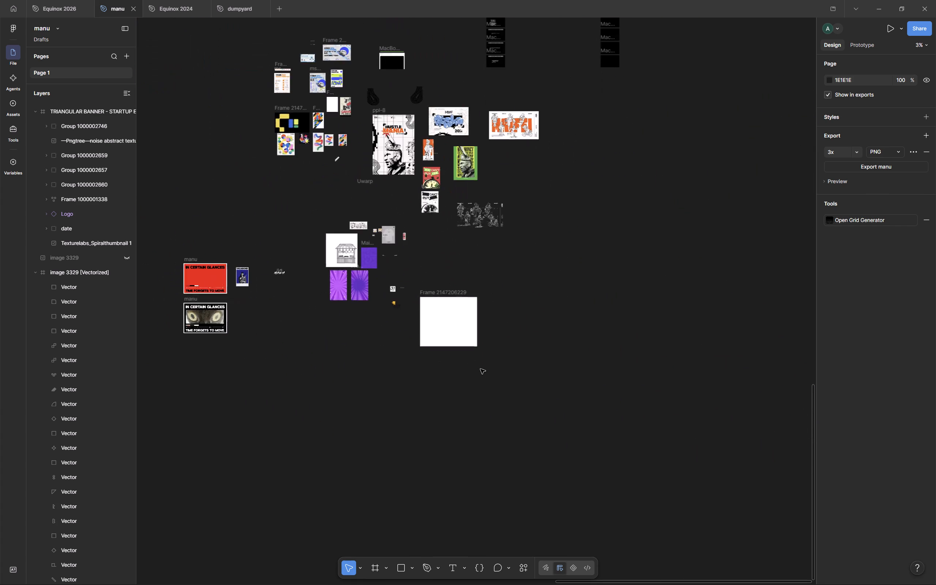
scroll(480, 369, right, 4)
scroll(480, 369, up, 2)
scroll(480, 369, right, 2)
scroll(480, 369, up, 3)
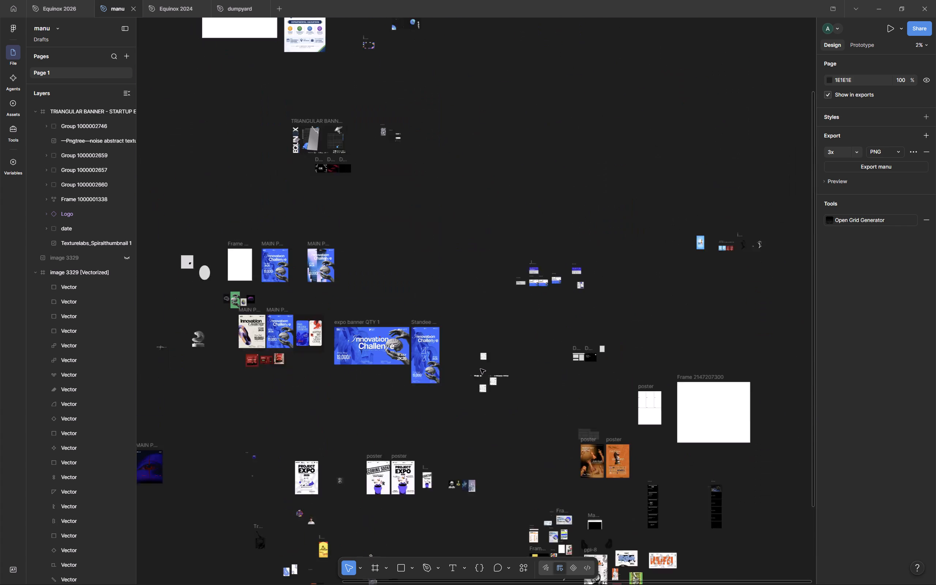
scroll(480, 369, right, 3)
scroll(480, 369, up, 1)
scroll(480, 369, left, 3)
scroll(480, 369, down, 7)
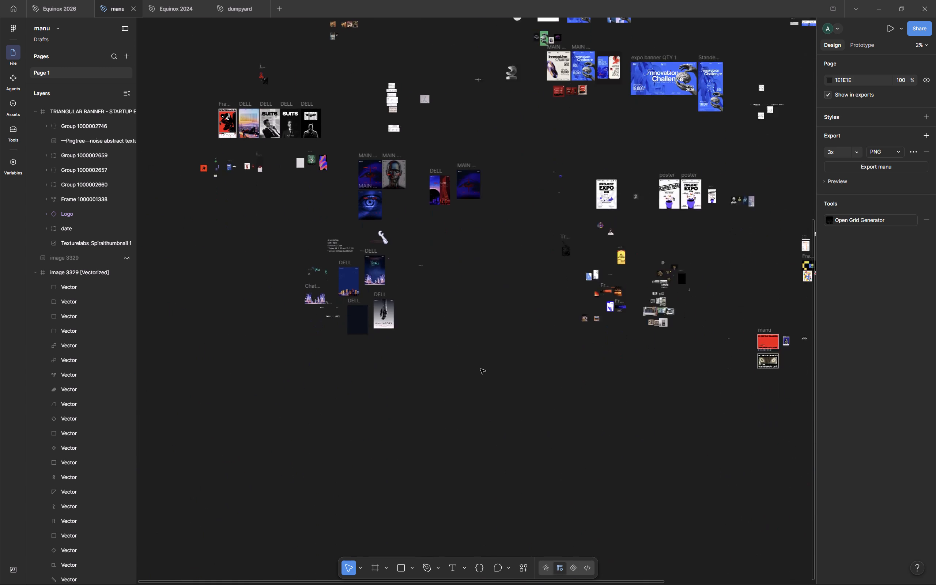
scroll(480, 369, up, 3)
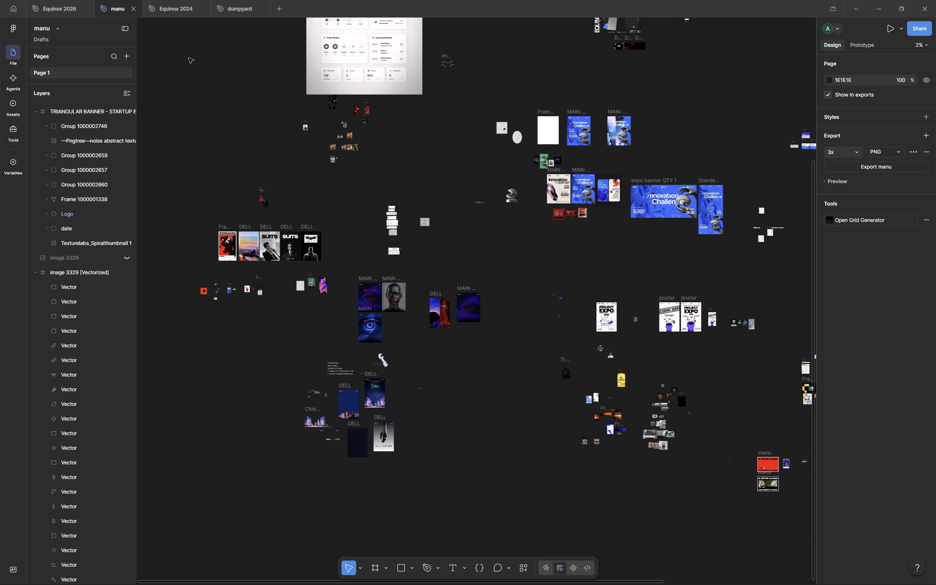
Switch to the dumpyard file and look over its sub-events banners, internship drive banners and certificate frames.
click(240, 5)
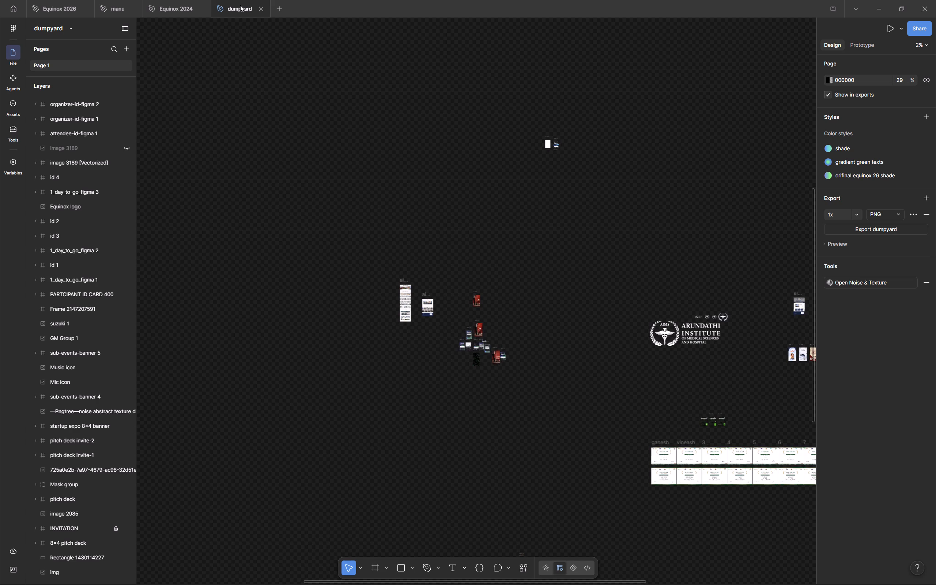
scroll(581, 323, left, 2)
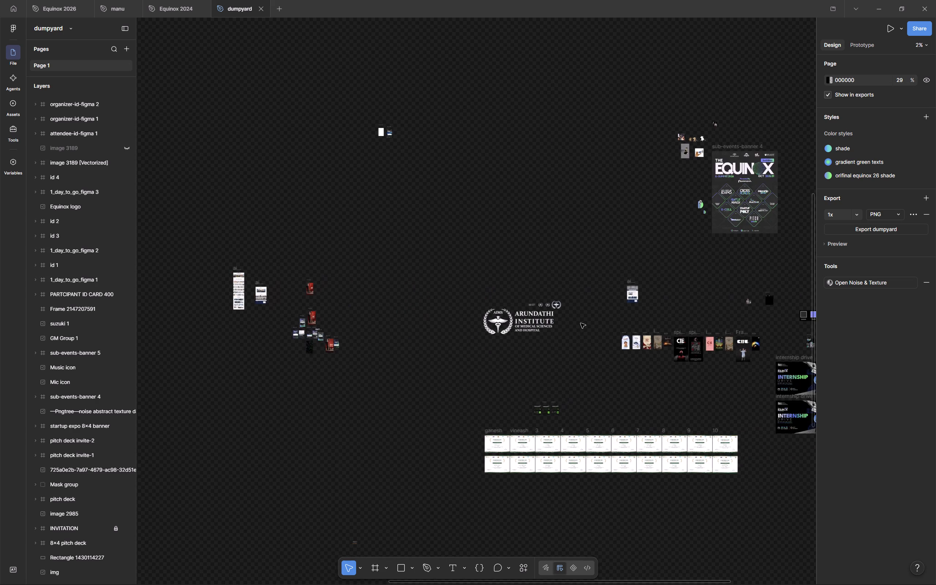
scroll(581, 323, down, 1)
scroll(581, 323, left, 3)
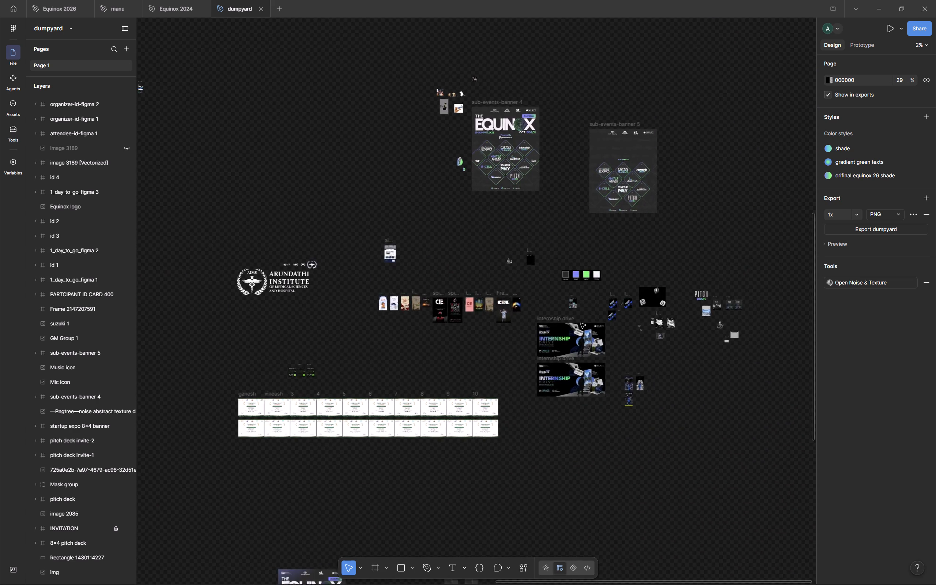
scroll(581, 323, left, 5)
scroll(581, 323, down, 5)
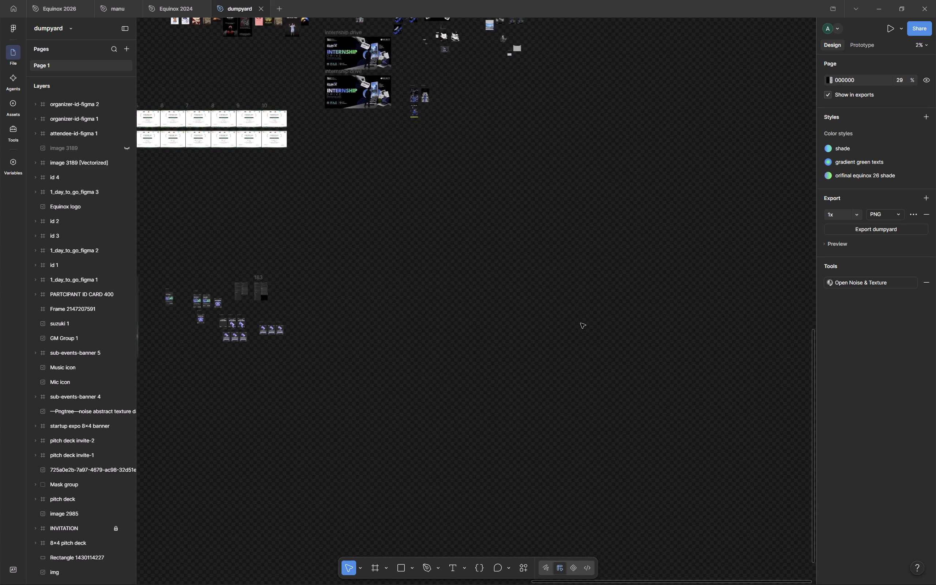
scroll(581, 323, down, 4)
scroll(581, 323, left, 4)
scroll(581, 323, up, 6)
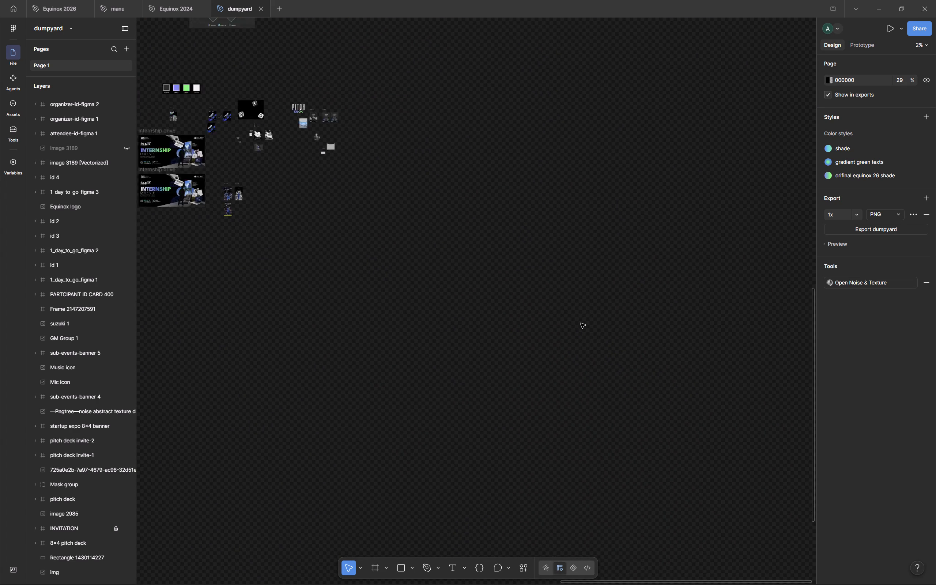
scroll(581, 323, up, 7)
scroll(581, 323, down, 7)
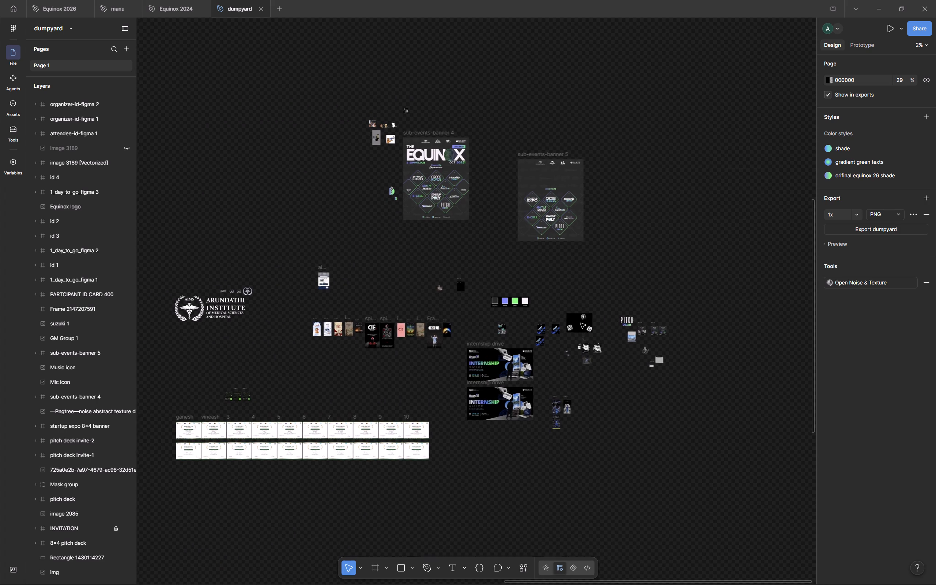
scroll(581, 323, down, 2)
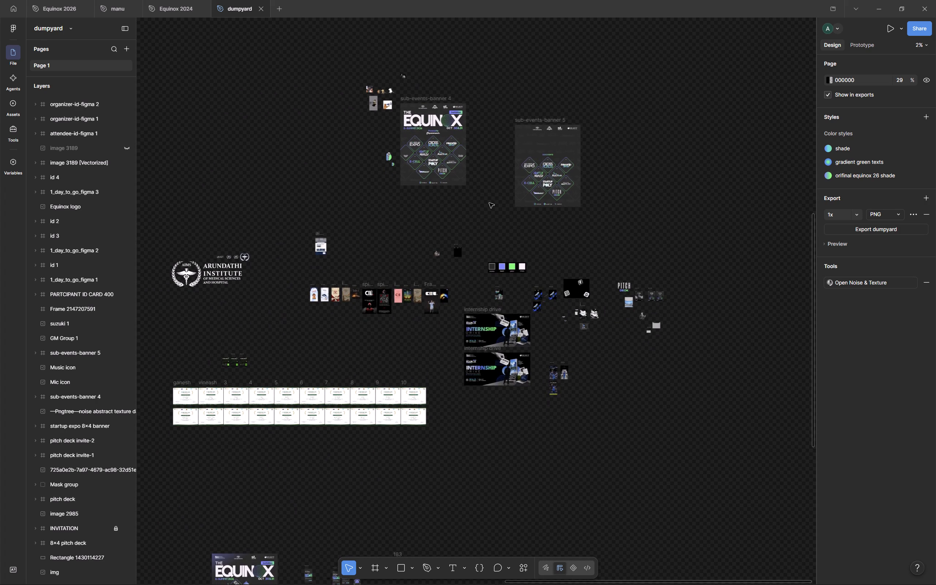
Examine the remaining dumpyard designs, including the startup expo, pitch deck, sub-events and audi banners.
scroll(489, 203, up, 1)
scroll(489, 203, down, 5)
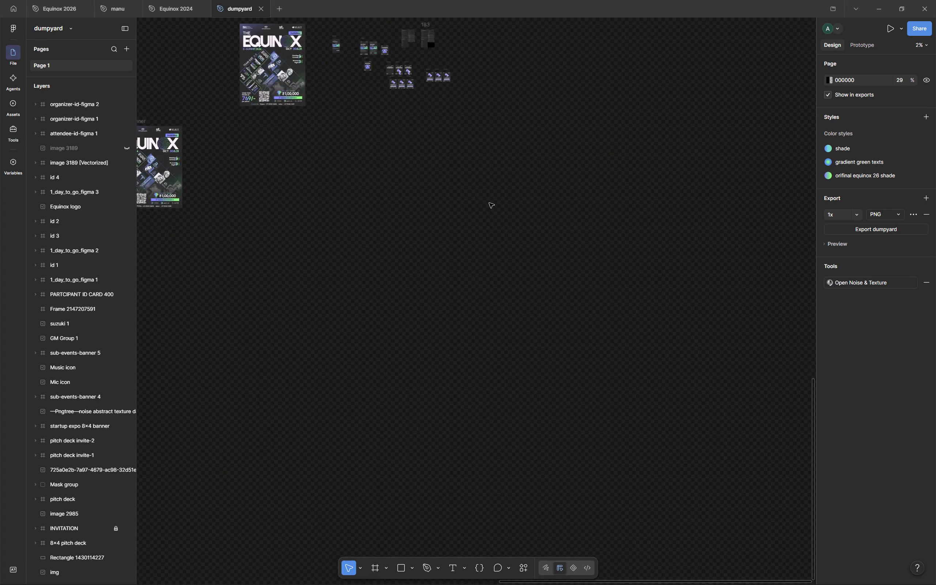
scroll(489, 203, down, 10)
scroll(489, 203, right, 2)
scroll(489, 203, up, 4)
scroll(489, 203, right, 4)
scroll(489, 203, up, 1)
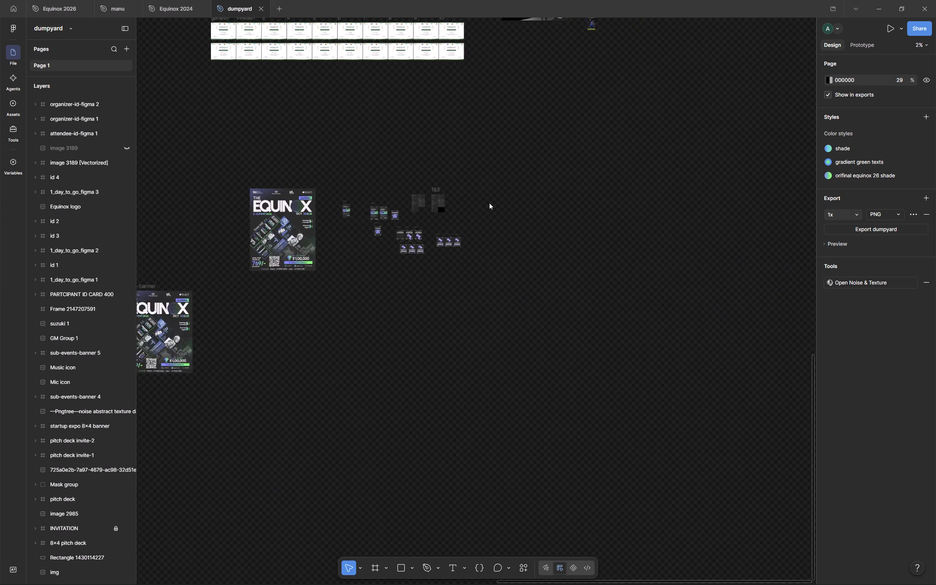
scroll(489, 203, up, 6)
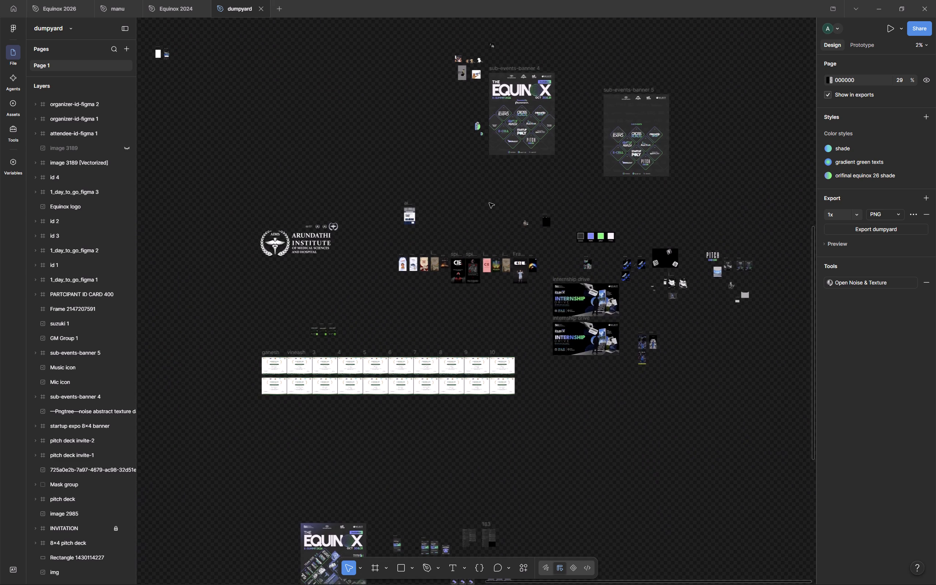
scroll(489, 203, left, 8)
scroll(489, 203, up, 13)
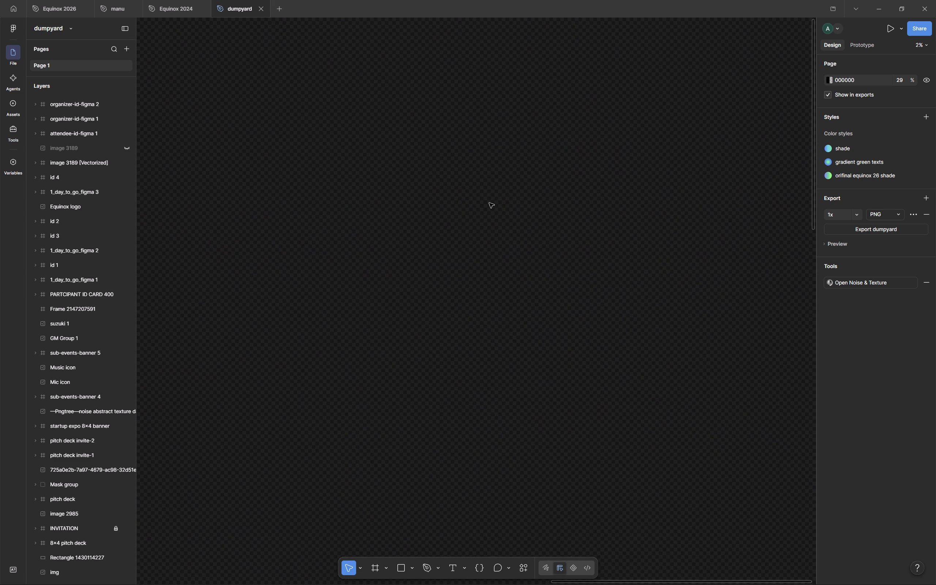
scroll(489, 203, right, 7)
scroll(489, 203, down, 8)
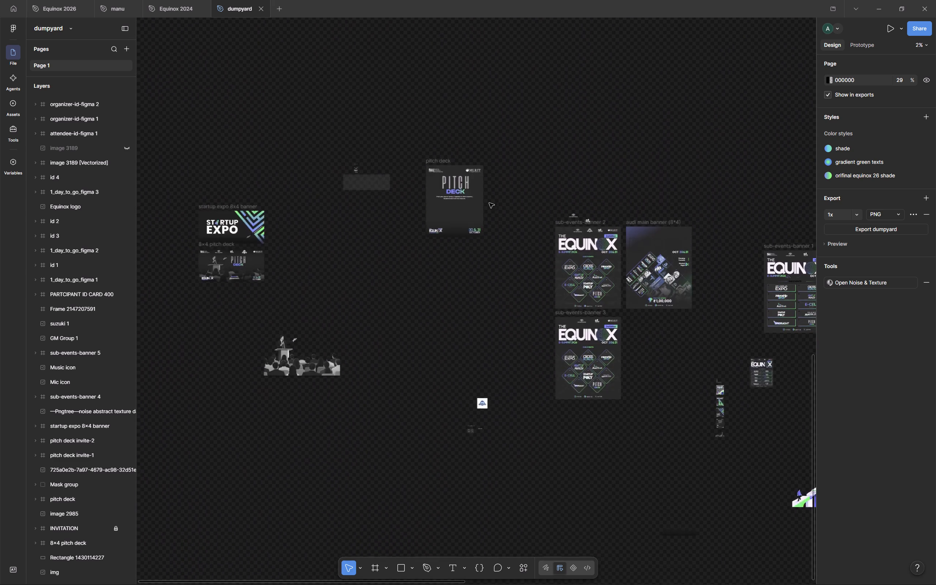
scroll(489, 203, down, 1)
scroll(489, 203, left, 2)
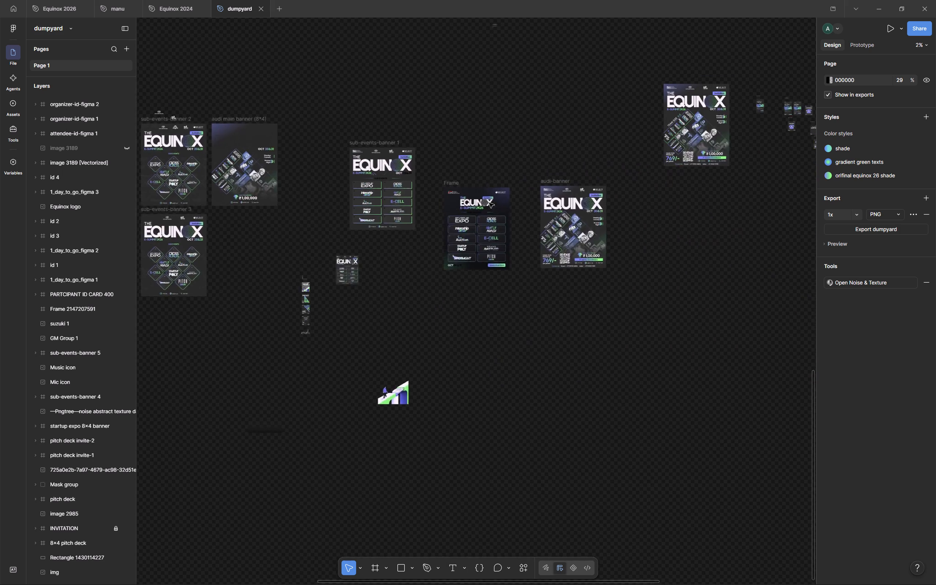
scroll(489, 203, left, 6)
scroll(530, 151, down, 6)
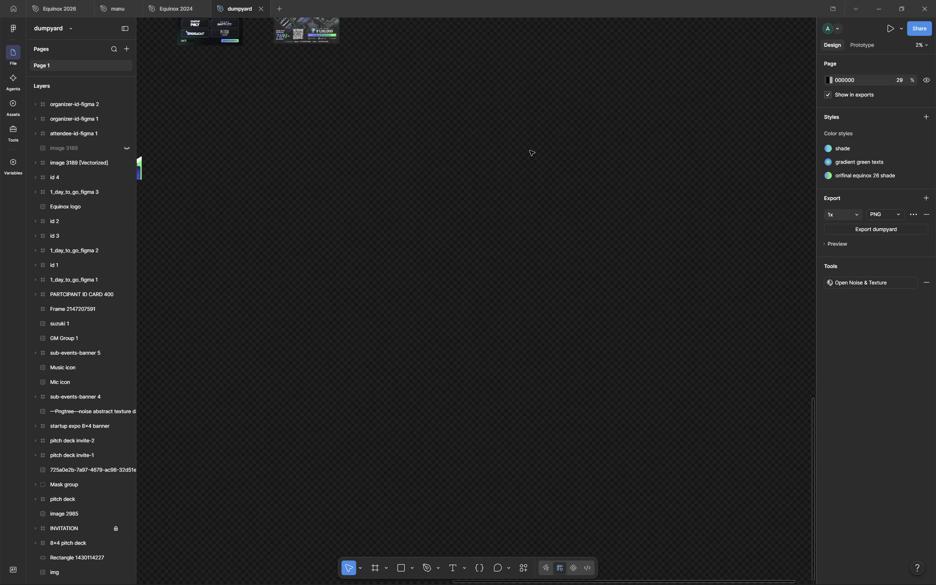
Move the 1_day_to_go_figma 2 poster up and away from the Equinox ID cards, to about X -30995, Y -13071.
scroll(530, 151, up, 3)
scroll(530, 151, right, 2)
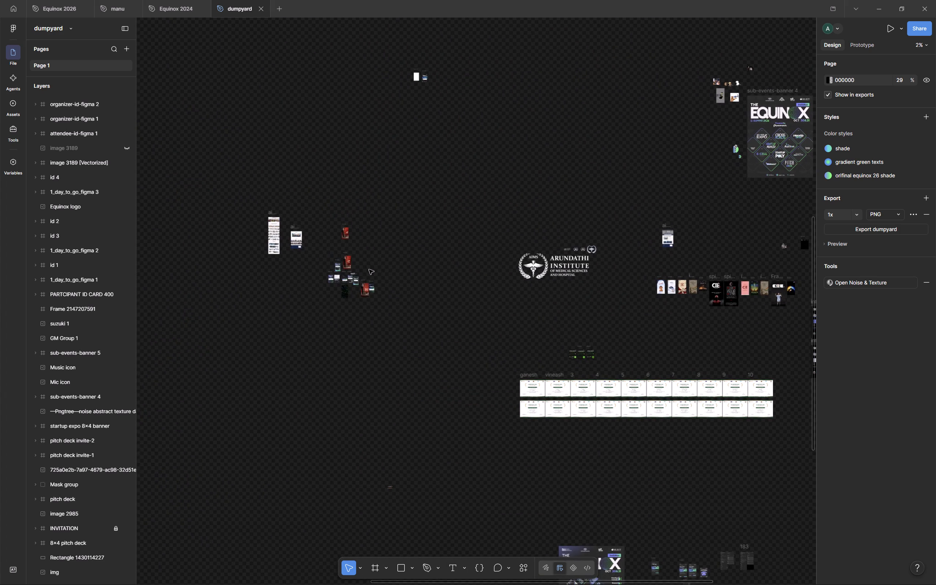
scroll(369, 269, right, 3)
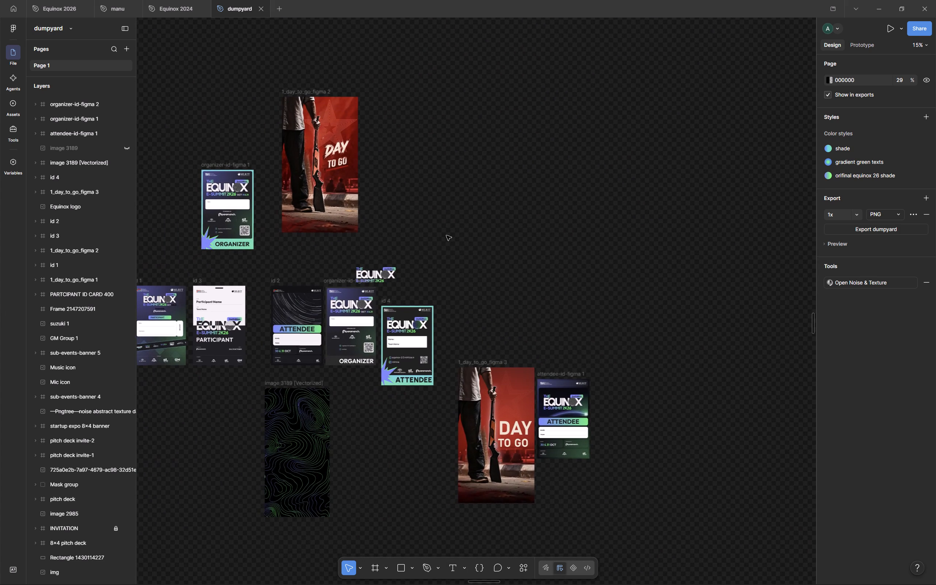
drag(446, 235, 396, 271)
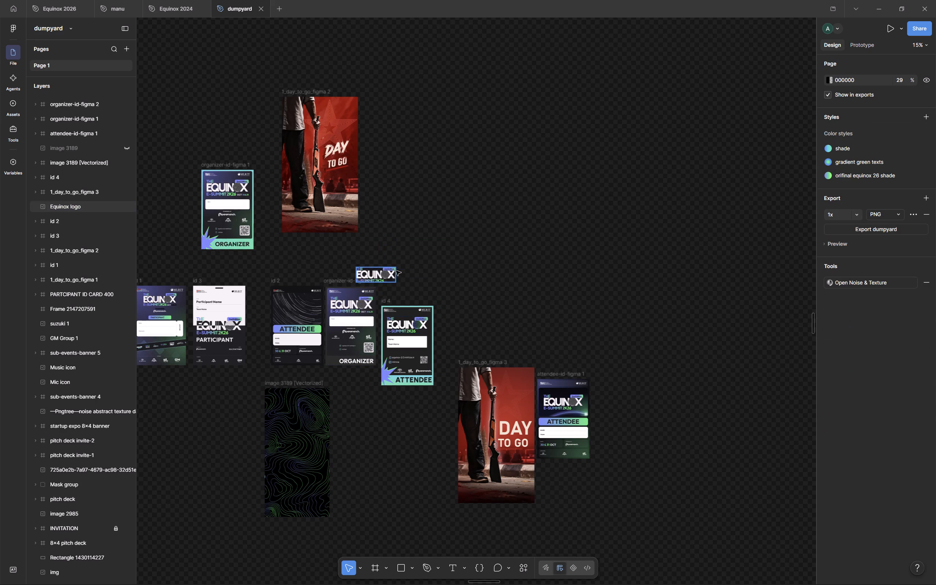
drag(305, 93, 191, 16)
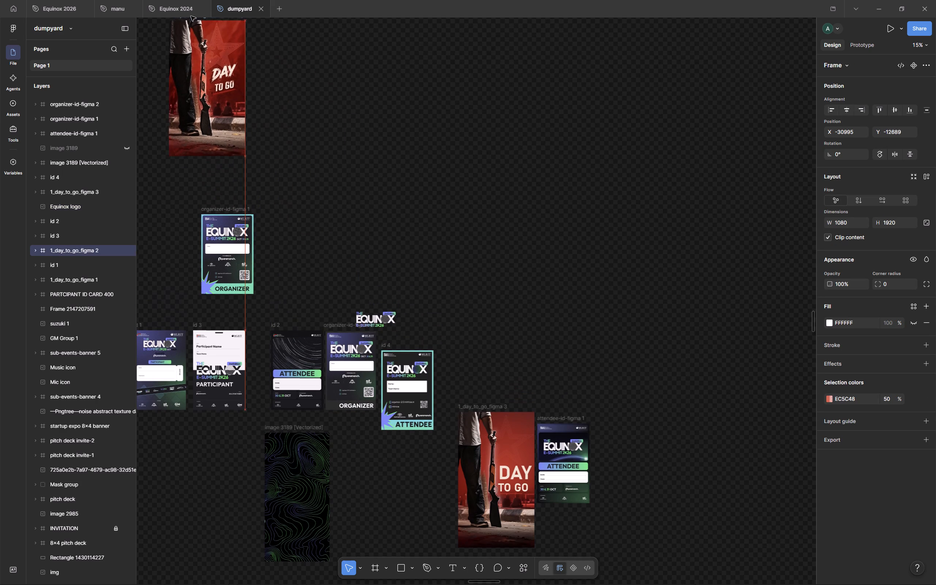
drag(191, 16, 190, 16)
Move the organizer-id-figma 1 card to clear canvas below and left of the other ID cards, at about X -33403, Y -4720.
scroll(267, 171, right, 1)
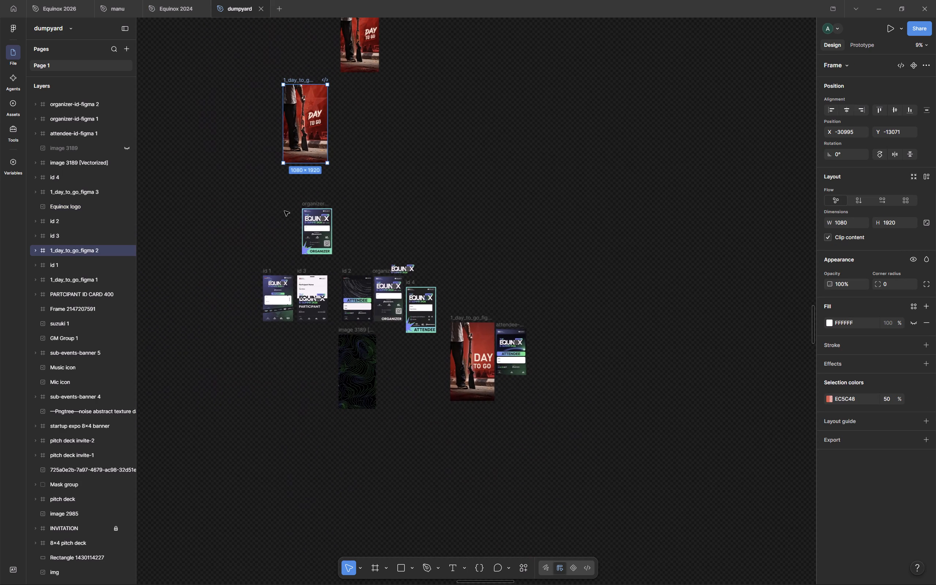
drag(312, 203, 195, 420)
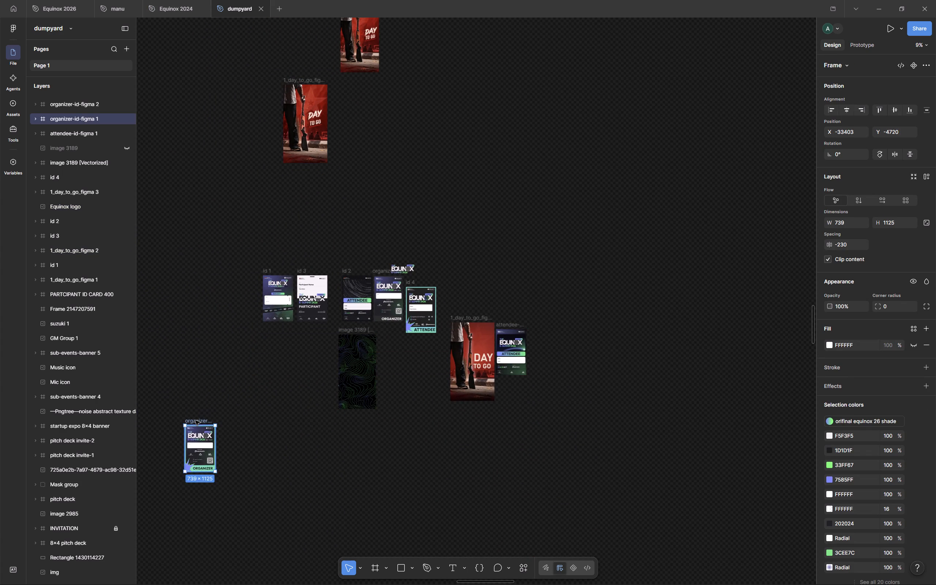
Move the id 4 attendee card beside organizer-id-figma 1 with tops aligned, at about X -32470, Y -4720.
scroll(195, 420, right, 2)
right_drag(515, 210, 446, 284)
click(410, 282)
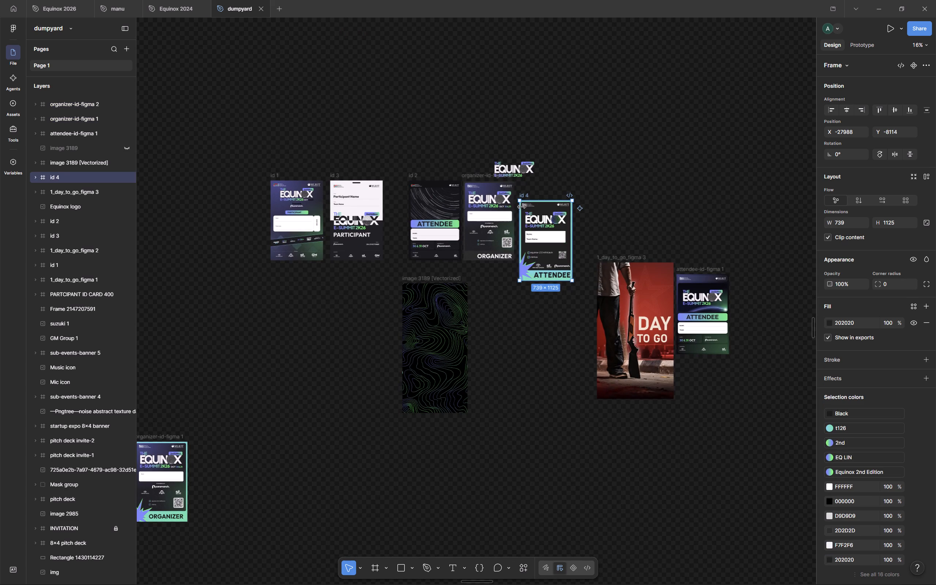
right_drag(524, 194, 407, 350)
right_click(359, 350)
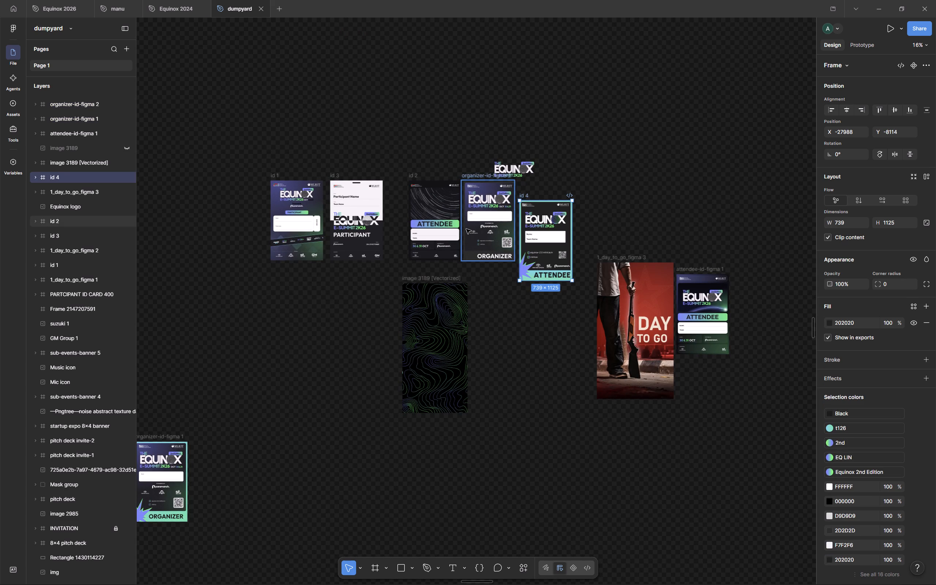
drag(524, 193, 425, 272)
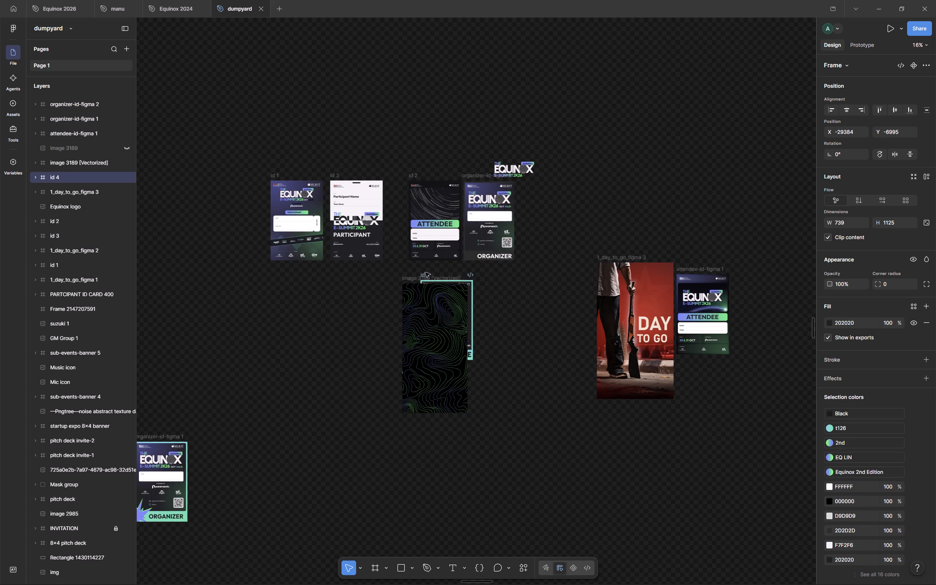
drag(425, 272, 205, 433)
Move the id 2 attendee card into the same row, to the right of id 4, at about X -31594, Y -4720.
scroll(205, 433, right, 2)
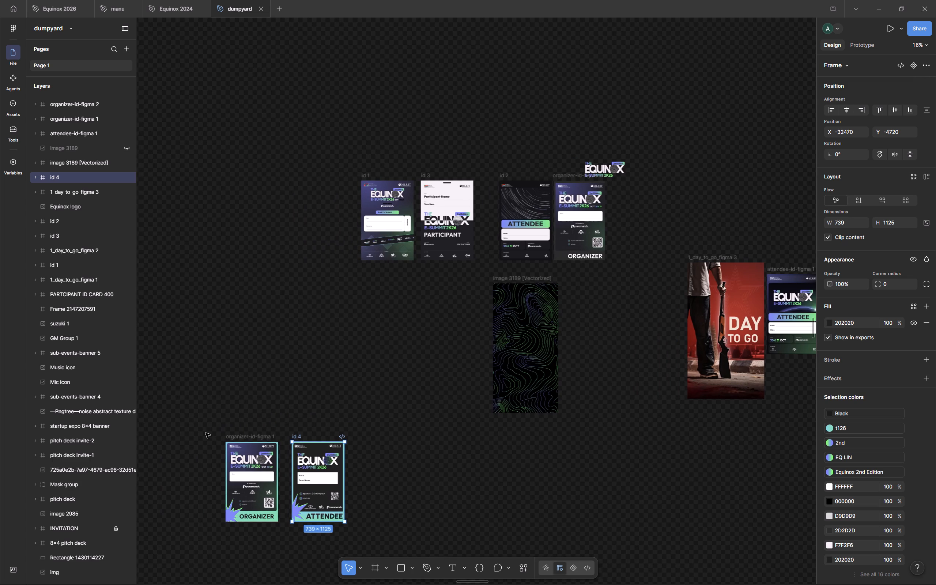
right_drag(506, 176, 428, 294)
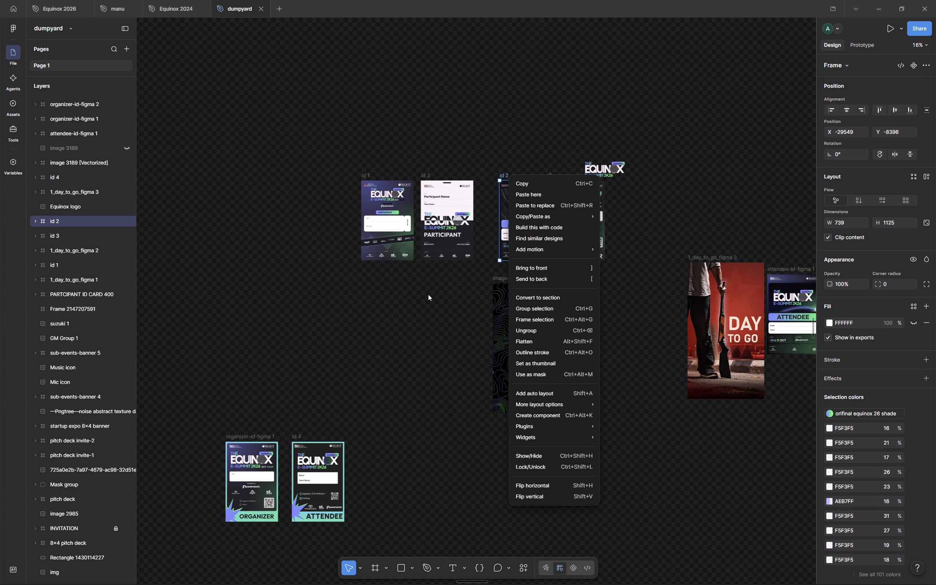
click(428, 294)
drag(505, 175, 461, 292)
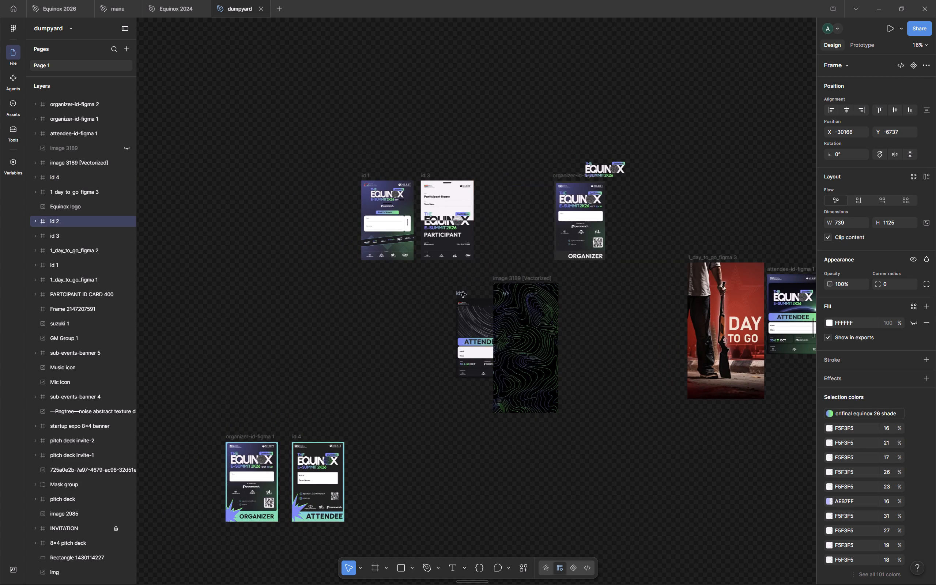
drag(461, 292, 360, 437)
Copy the row of three ID cards: organizer-id-figma 1, id 4 and id 2.
scroll(394, 403, down, 1)
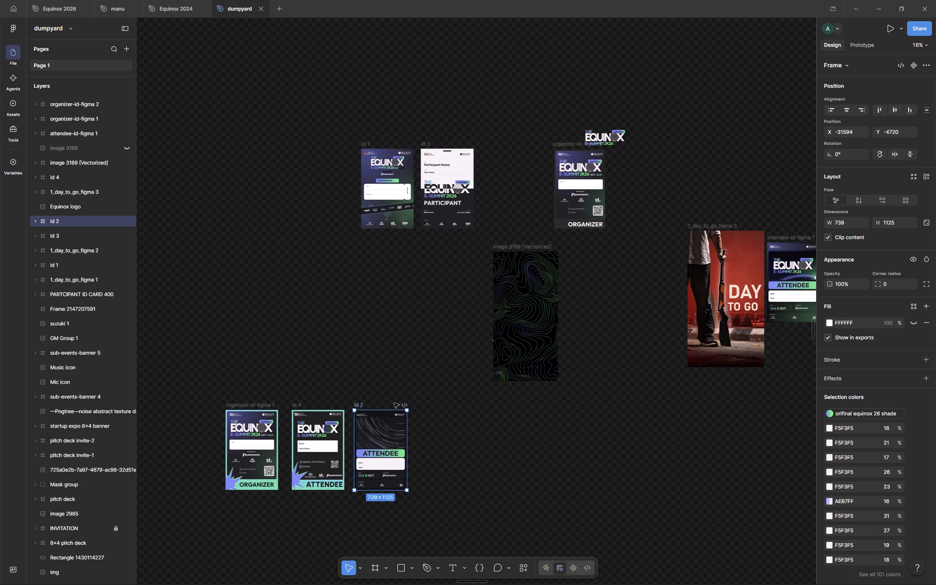
scroll(394, 403, right, 1)
scroll(394, 403, down, 1)
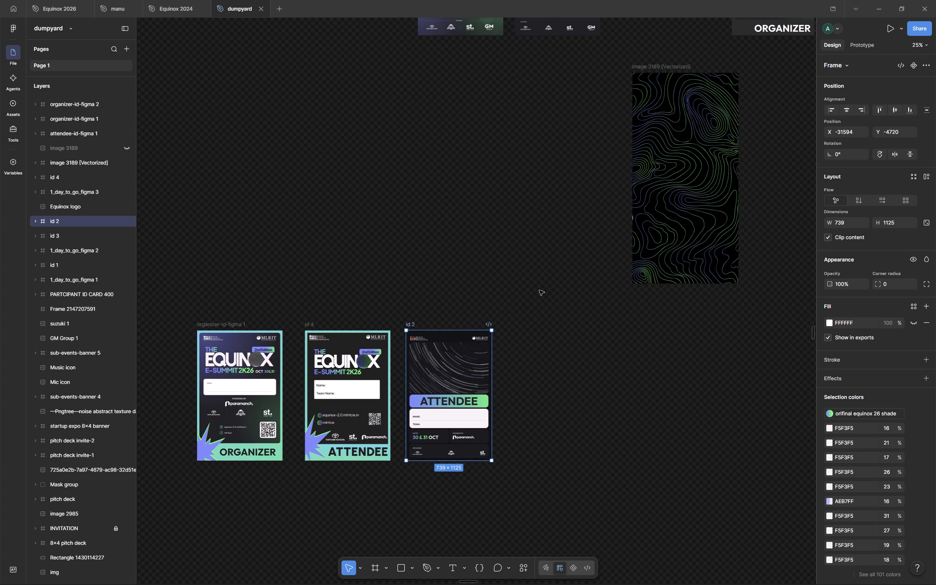
drag(539, 290, 209, 519)
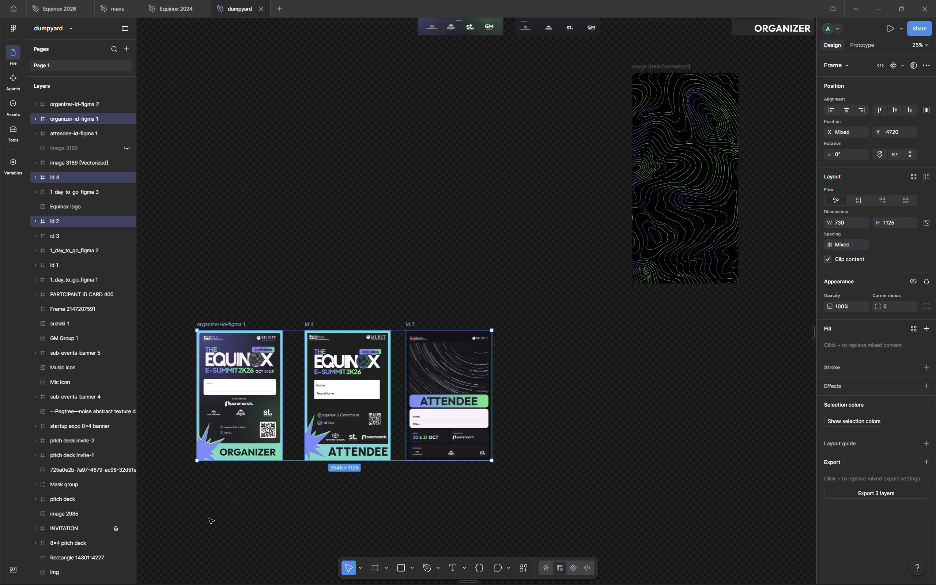
scroll(209, 519, right, 1)
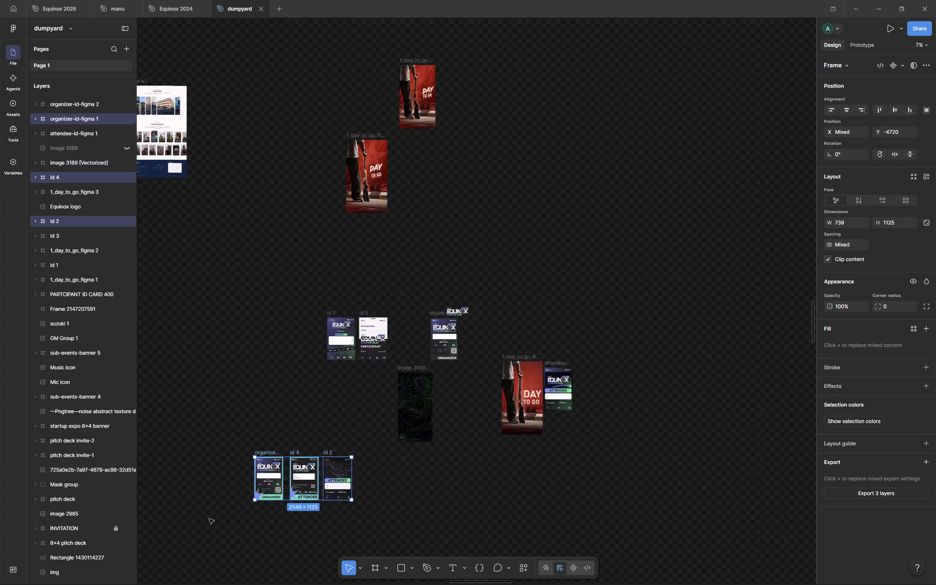
scroll(209, 519, left, 1)
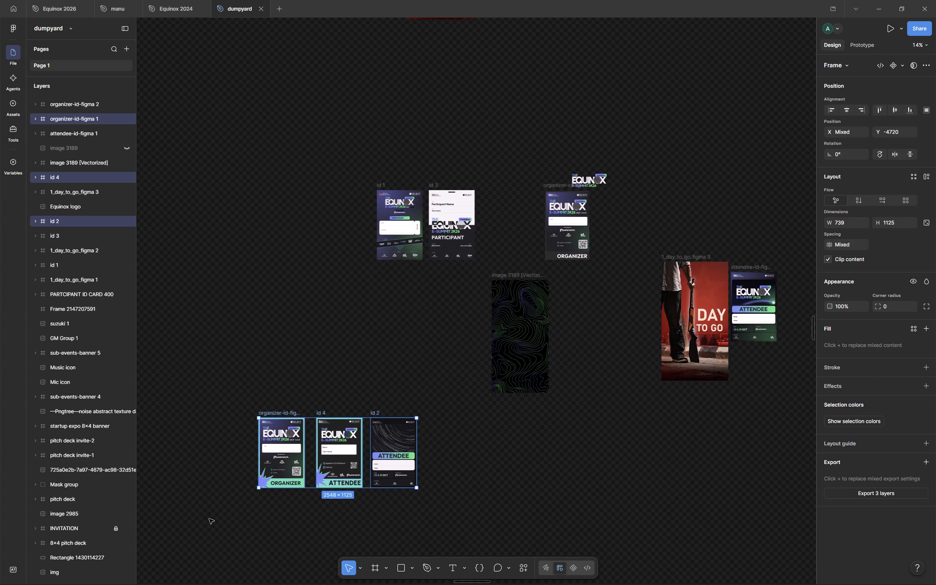
key(ctrl+c)
Switch to the Equinox 2026 file and paste the three ID cards on clear canvas below the Hustle Mania cards, at about Y -106111.
click(67, 4)
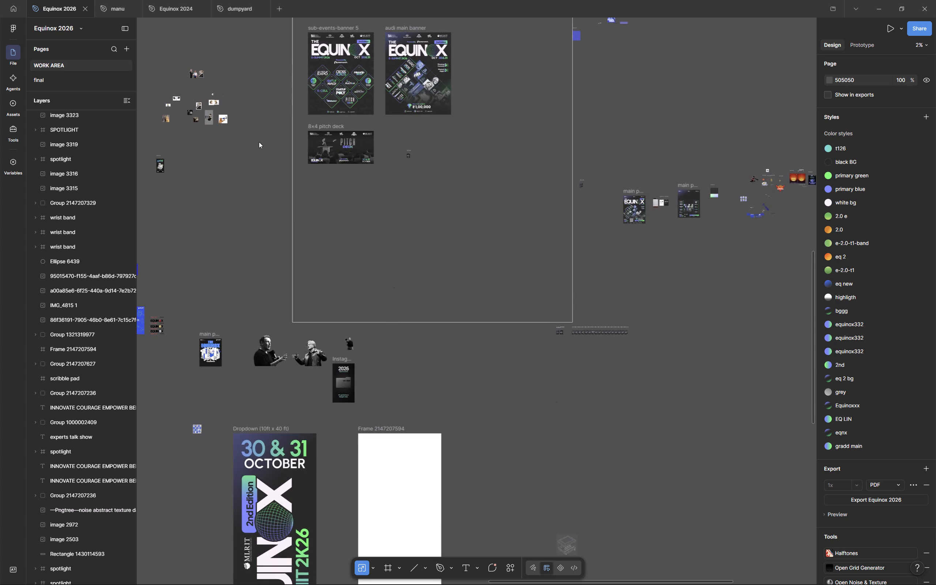
scroll(259, 142, right, 15)
scroll(259, 142, right, 7)
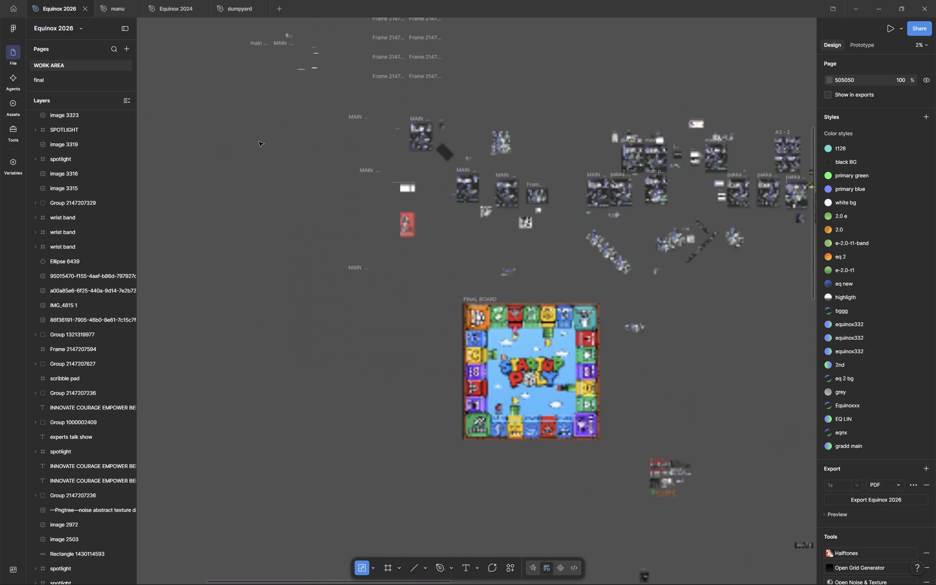
scroll(259, 142, right, 10)
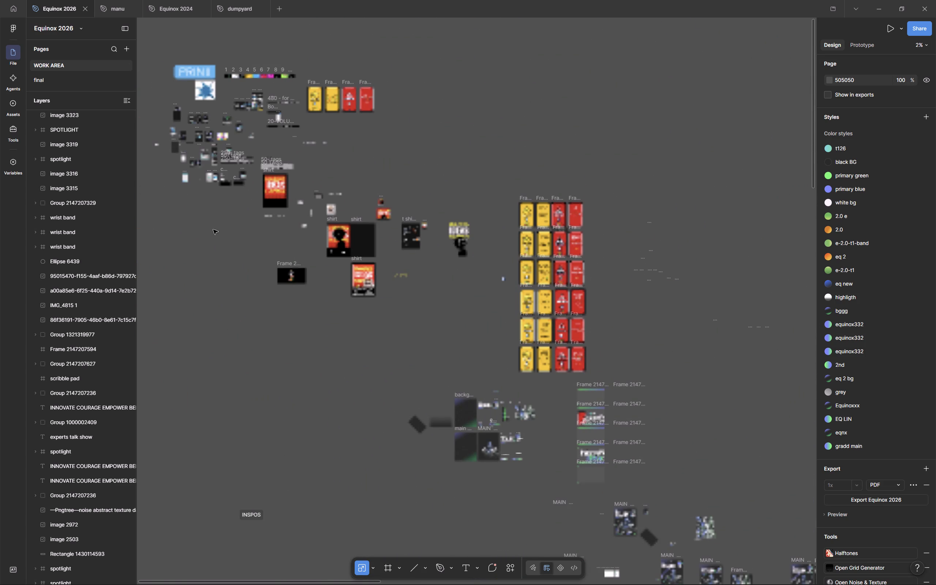
scroll(213, 230, up, 1)
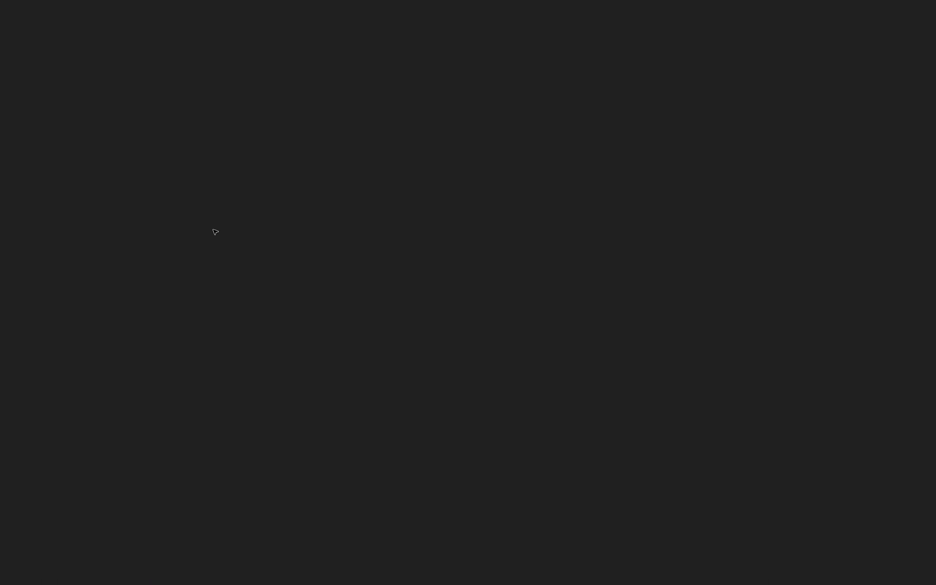
scroll(213, 230, up, 1)
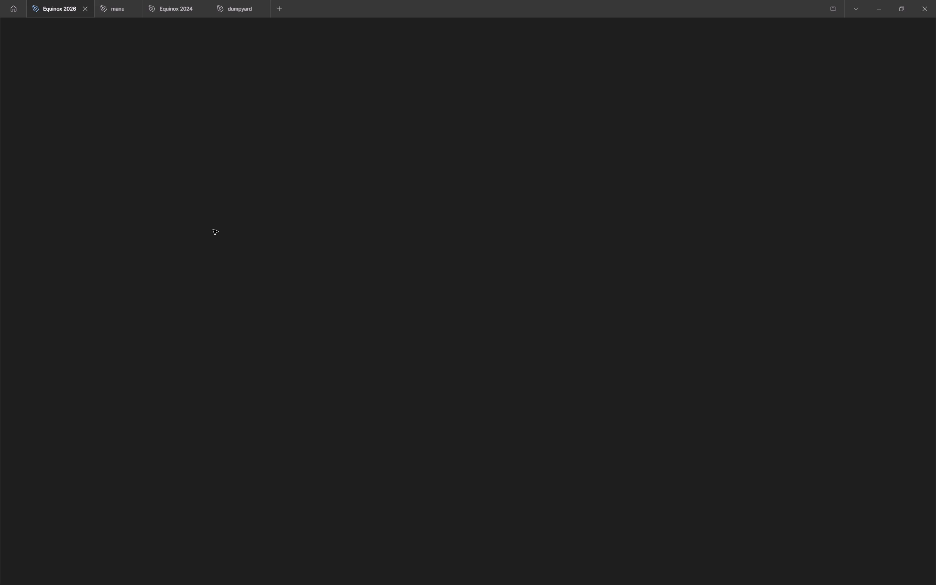
drag(213, 230, 271, 203)
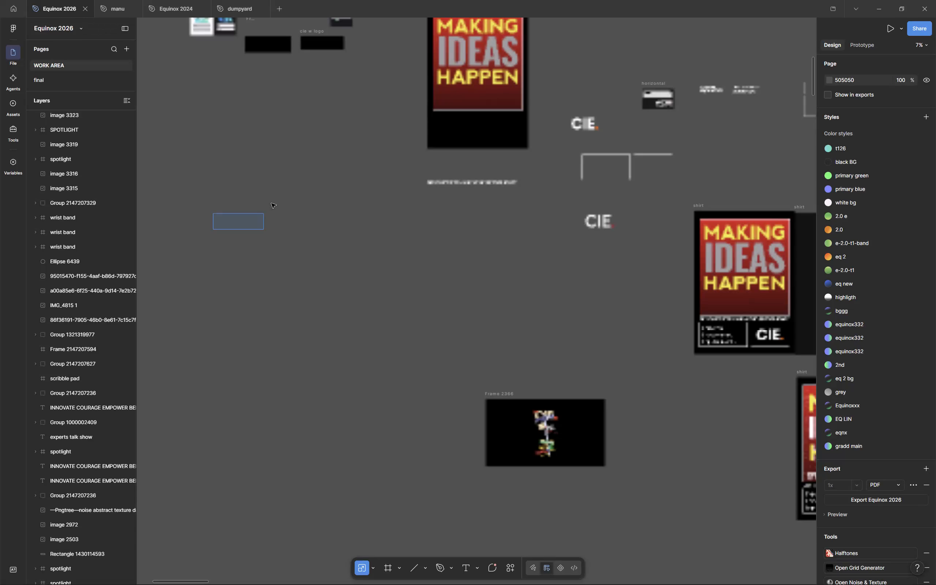
drag(271, 203, 272, 203)
scroll(272, 203, up, 4)
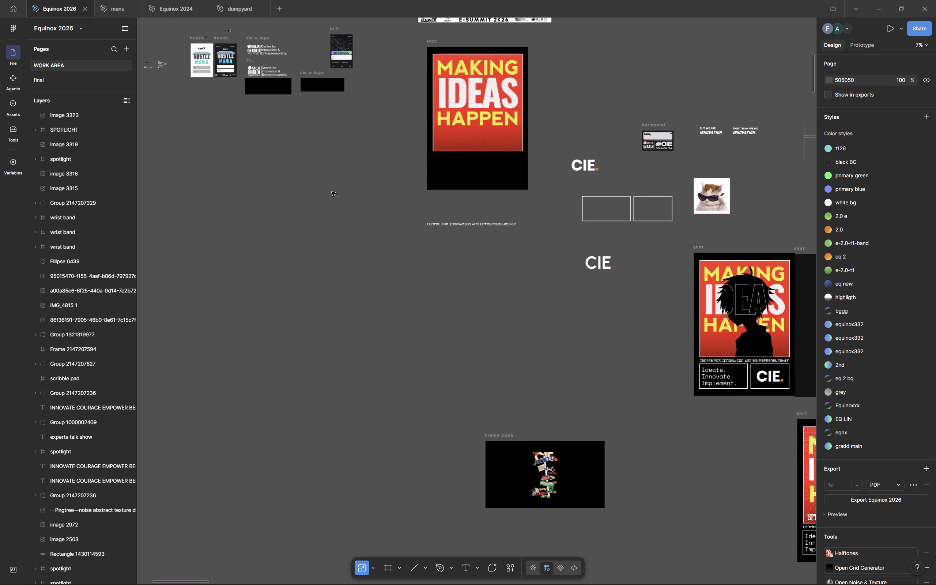
click(318, 188)
scroll(318, 188, up, 4)
scroll(318, 188, right, 3)
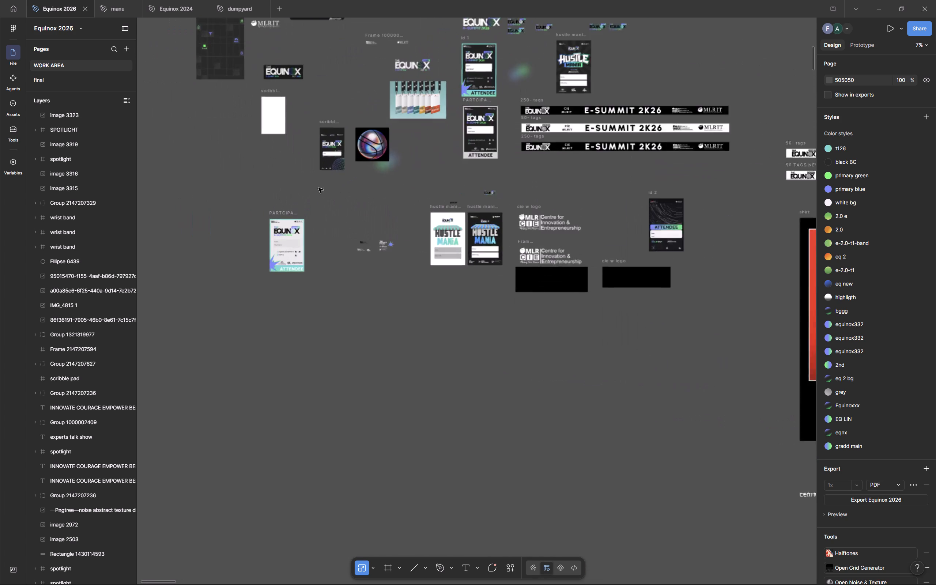
click(293, 396)
key(ctrl+v)
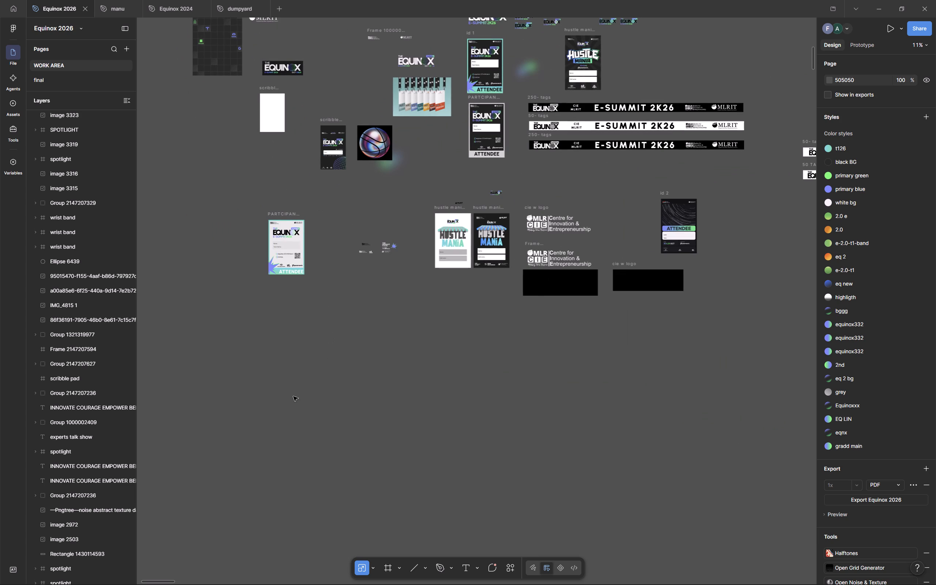
drag(462, 291, 373, 390)
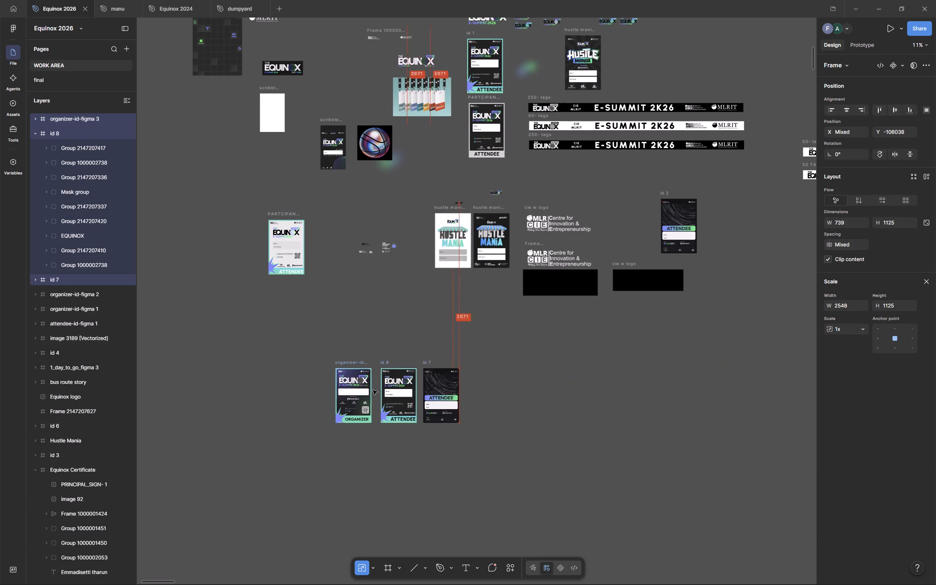
drag(373, 390, 335, 383)
Copy the ATTENDEE label from the middle pasted card and use it to replace the ORGANIZER role text on the first card.
scroll(335, 383, right, 1)
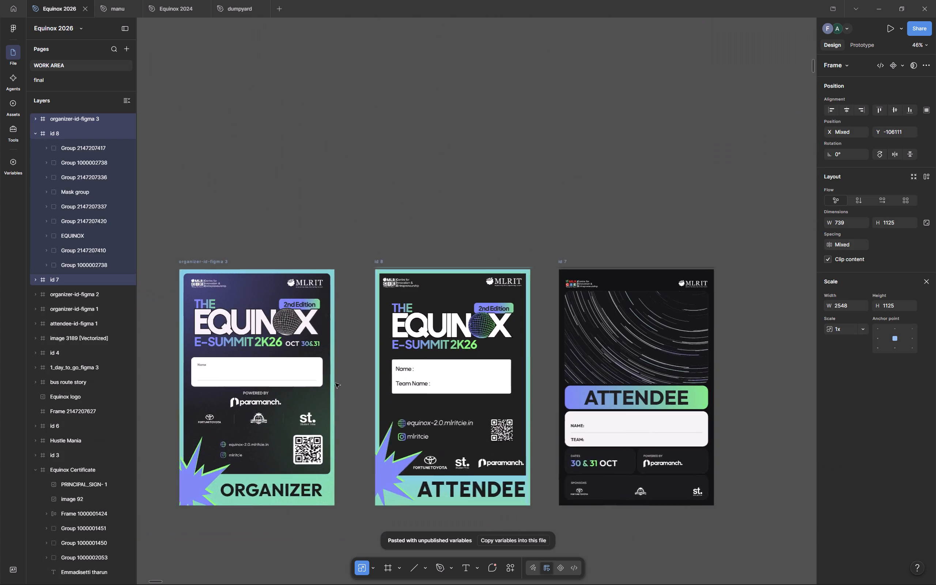
scroll(335, 383, right, 1)
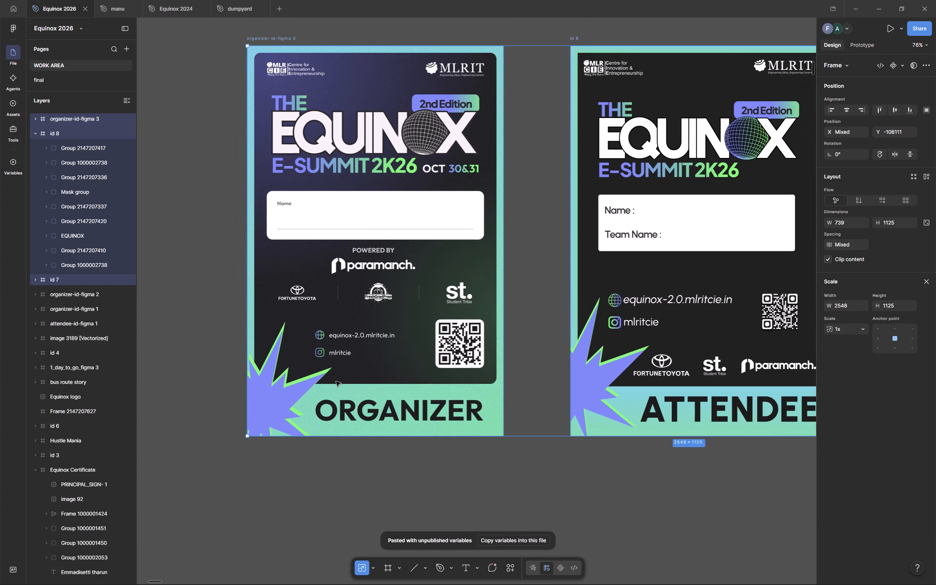
double_click(541, 409)
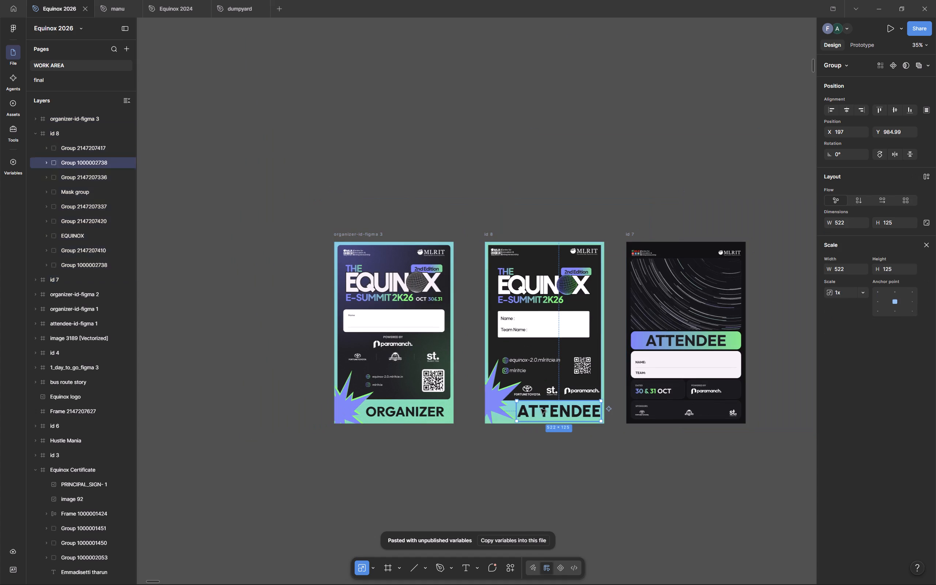
key(ctrl+c)
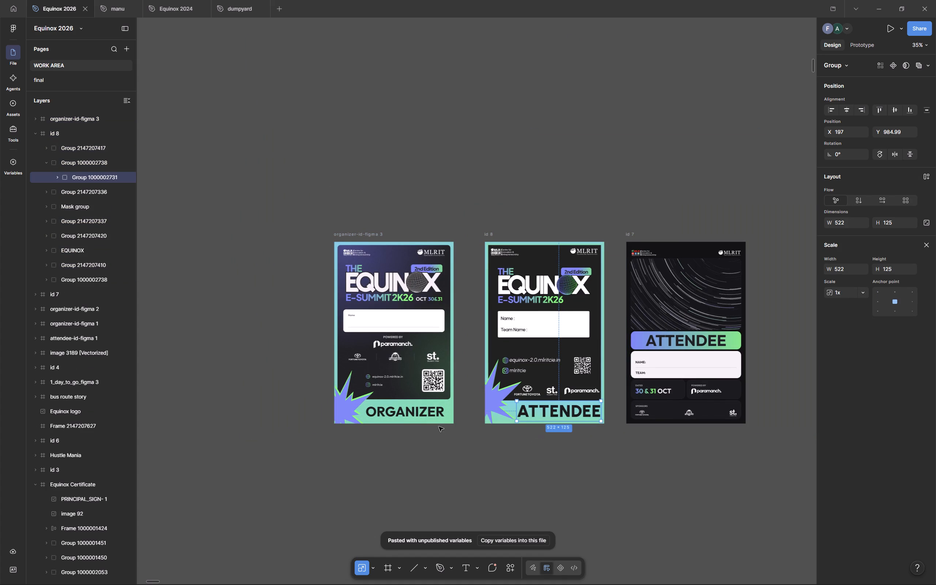
right_click(423, 417)
right_click(423, 417)
right_click(418, 412)
click(418, 412)
click(418, 412)
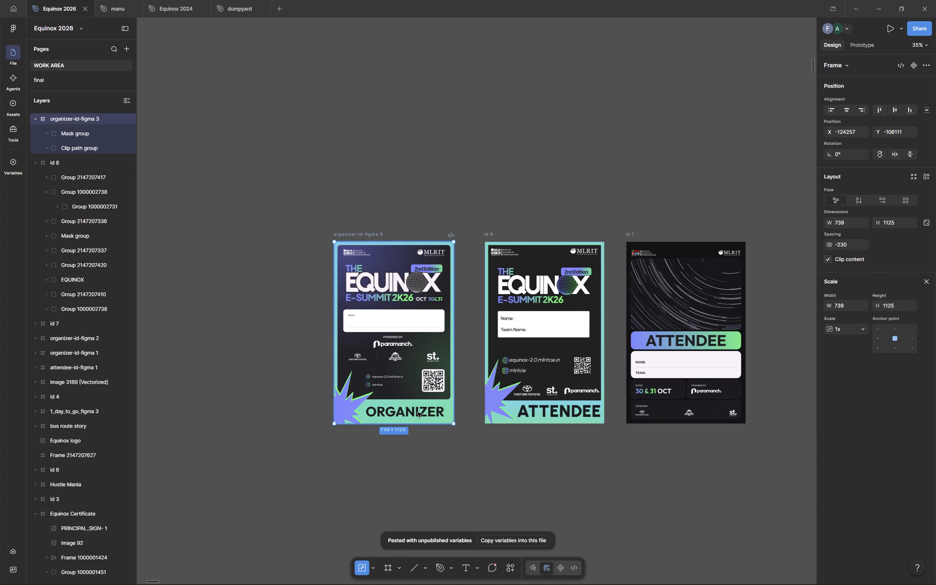
double_click(418, 412)
double_click(418, 412)
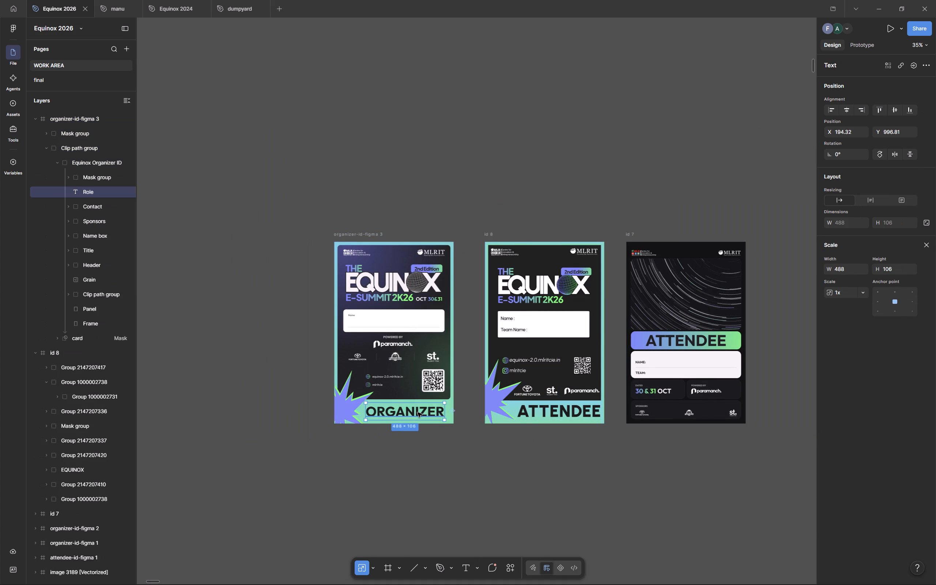
key(ctrl+shift+r)
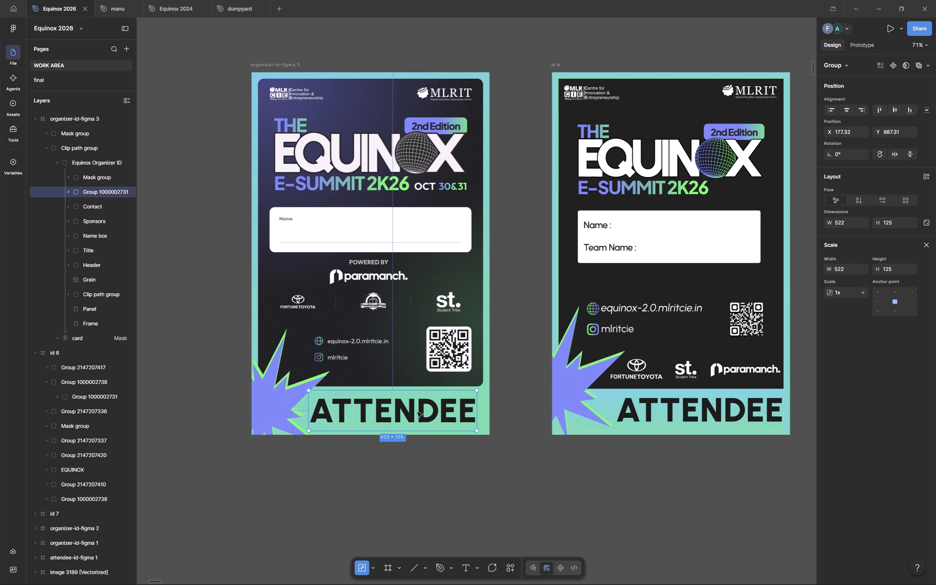
Nudge the ATTENDEE label on the first card to the right, to about X 197.
key(Right)
key(Right)
key(Right)
key(Right)
key(Right)
key(Right)
key(Right)
key(Right)
key(Right)
key(Right)
key(Right)
key(Right)
key(Right)
key(Right)
key(Right)
key(Right)
key(Right)
key(Right)
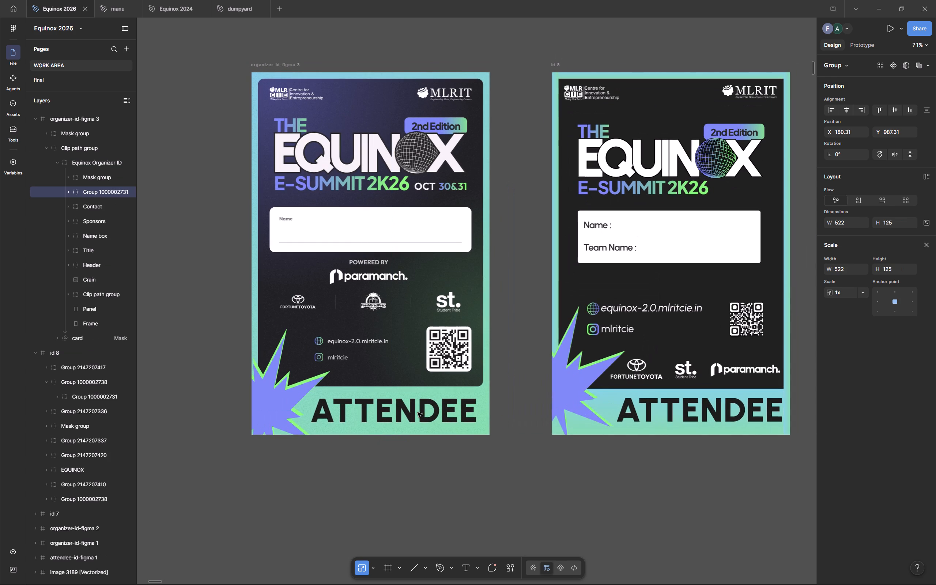
key(Right)
key(Right)
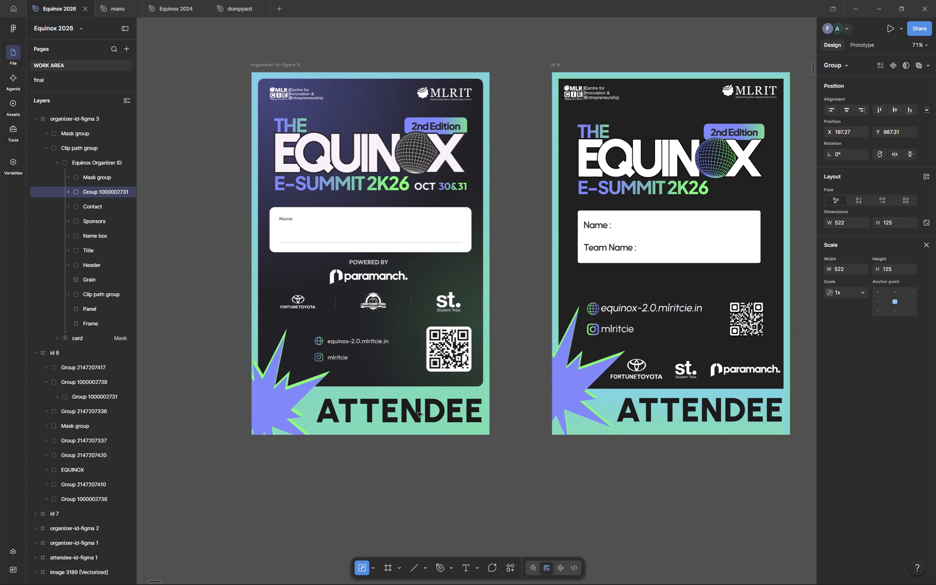
click(523, 280)
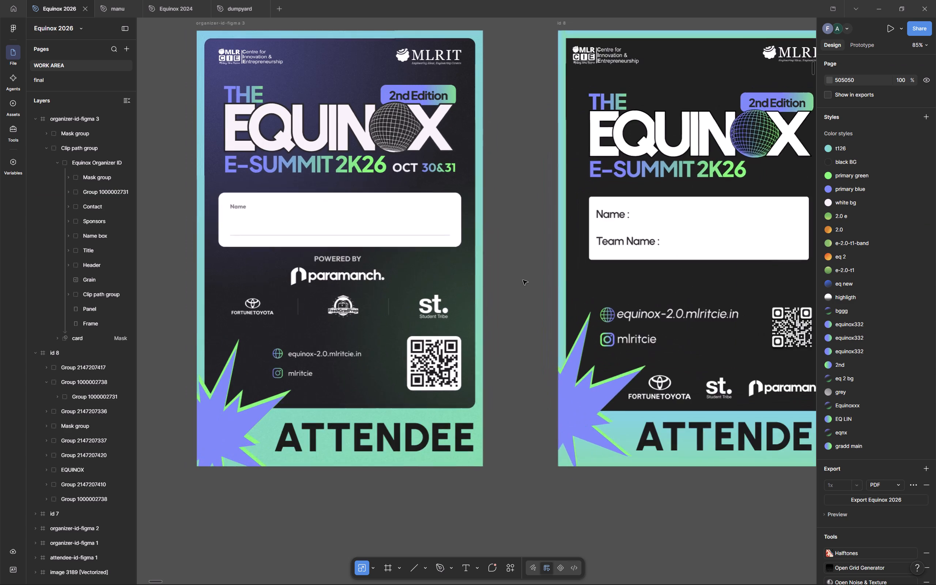
Scale up the Contact group on the first card from its bottom-right corner, to about 535 × 154.
scroll(523, 280, right, 1)
click(373, 370)
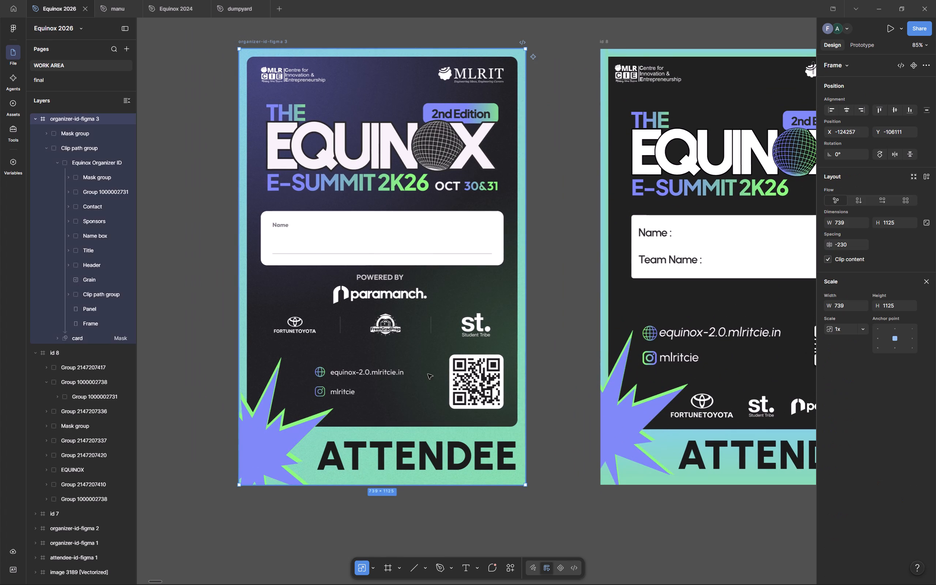
double_click(377, 376)
double_click(367, 374)
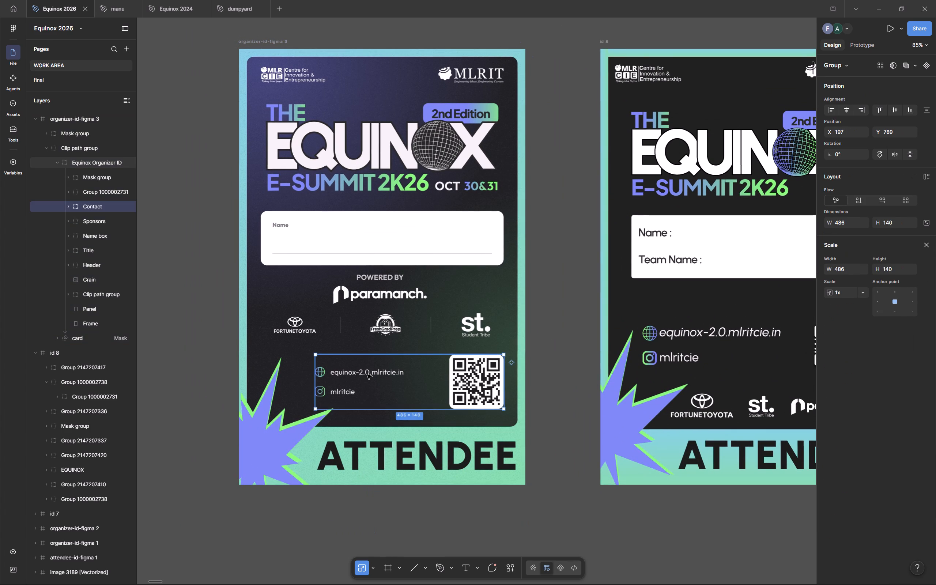
drag(315, 355, 308, 350)
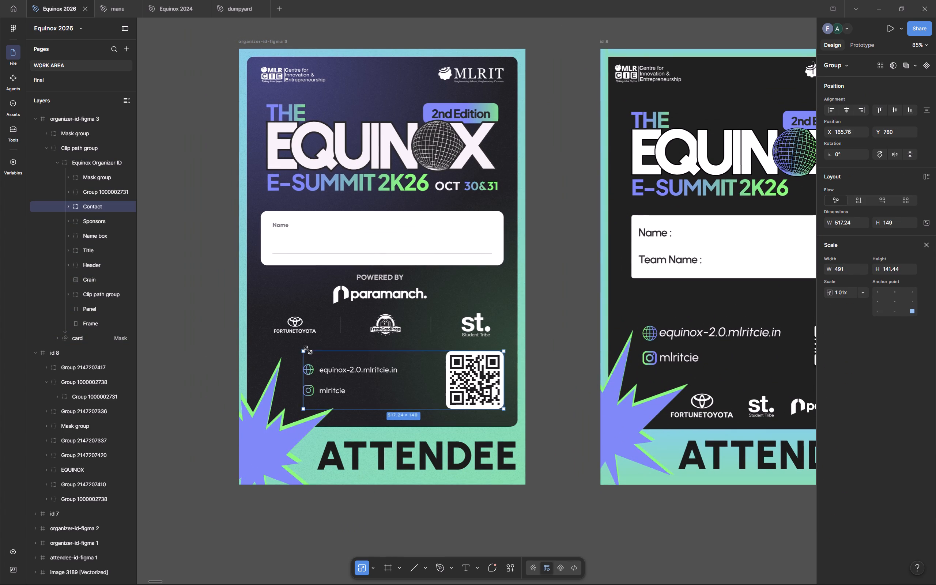
drag(308, 350, 308, 349)
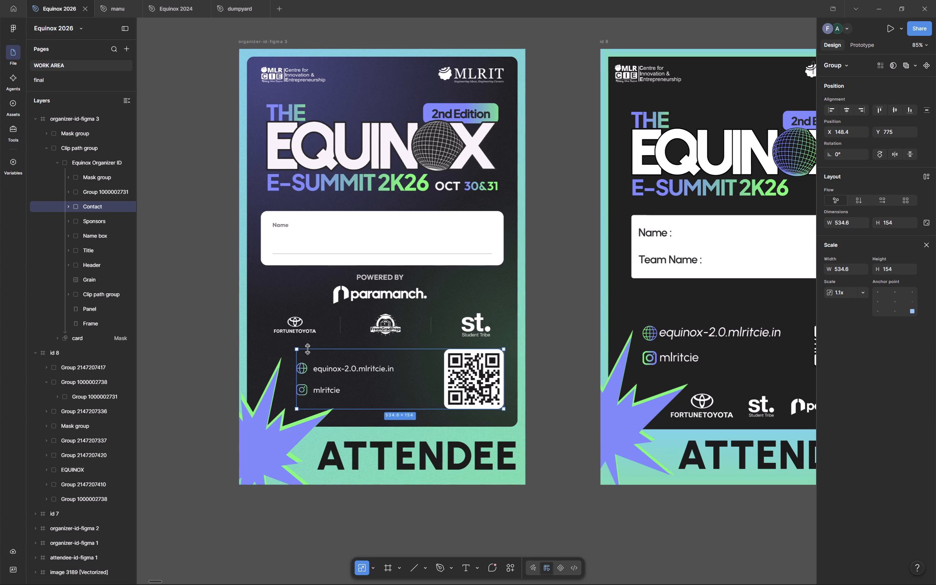
Try resizing the white QR tile alone, undo that, and group the tile together with the QR code.
click(462, 375)
click(462, 375)
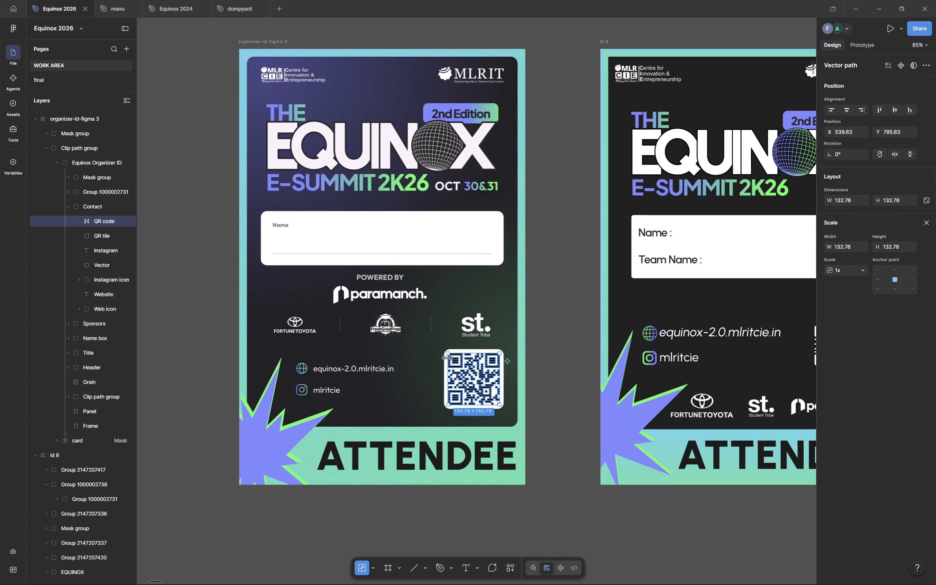
click(448, 354)
click(446, 352)
right_click(446, 352)
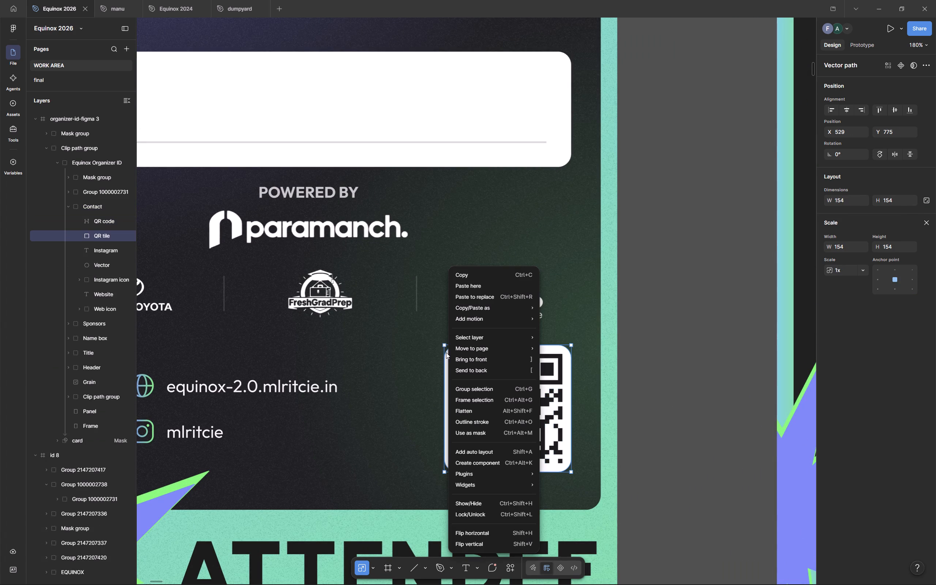
click(437, 349)
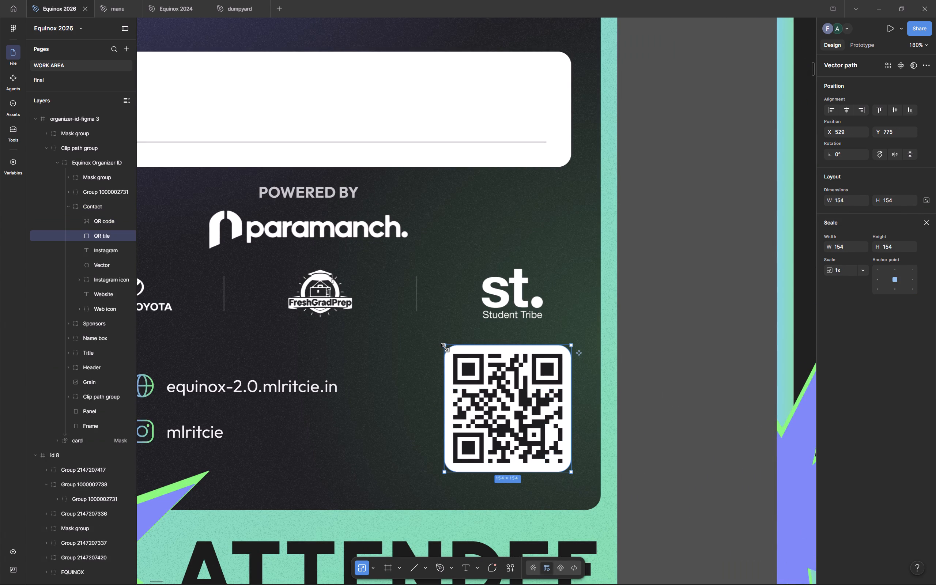
drag(445, 347, 462, 363)
key(ctrl+z)
shift+click(476, 373)
key(ctrl+g)
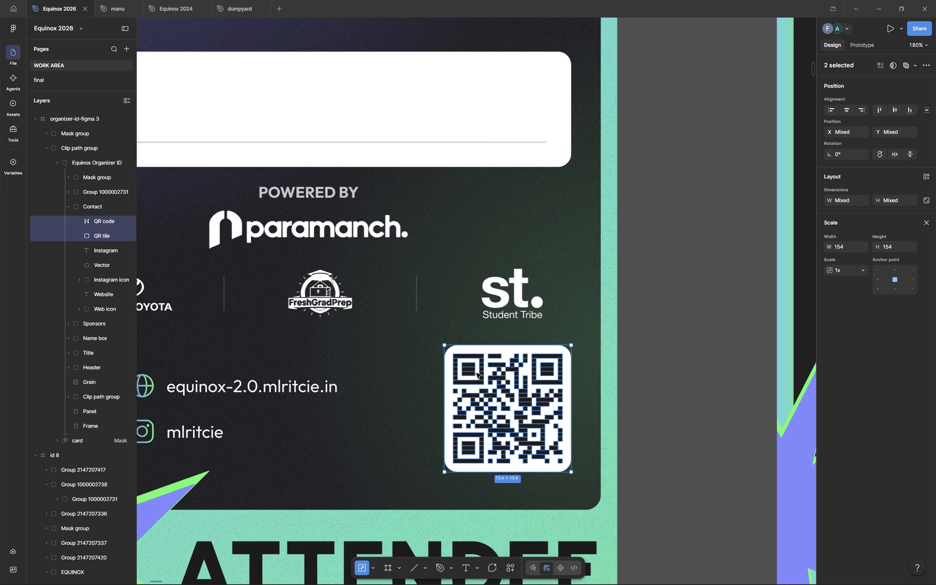
Scale the grouped QR code and tile down from its top-left corner to about 134 × 134.
drag(446, 346, 461, 368)
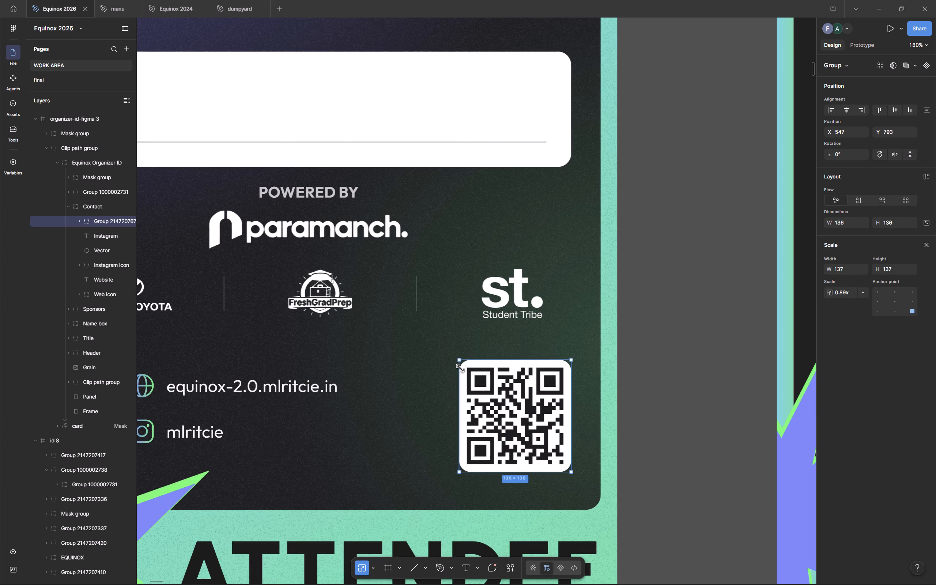
drag(461, 368, 461, 369)
Reposition the QR group beneath the Student Tribe logo on the first card, at about X 546, Y 780.
drag(493, 407, 490, 401)
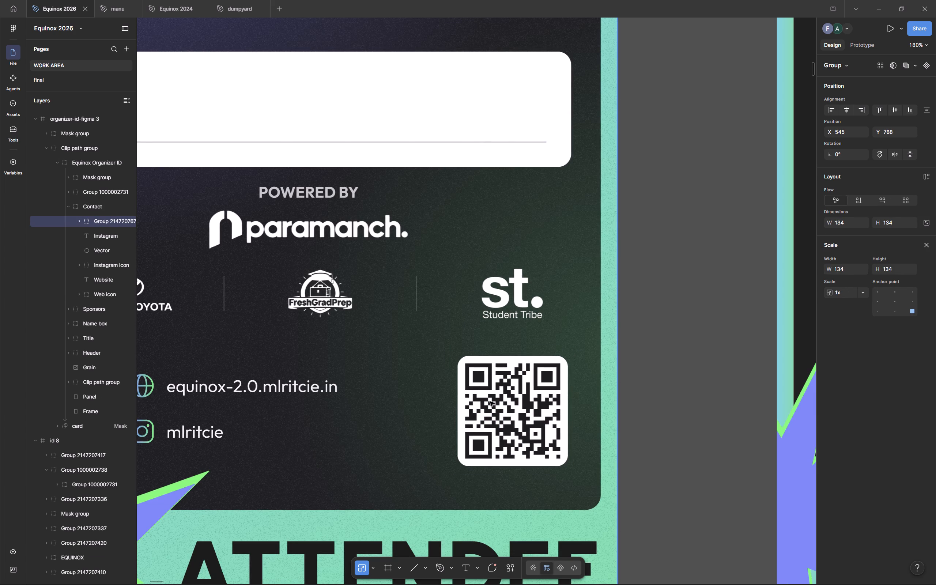
drag(490, 401, 473, 398)
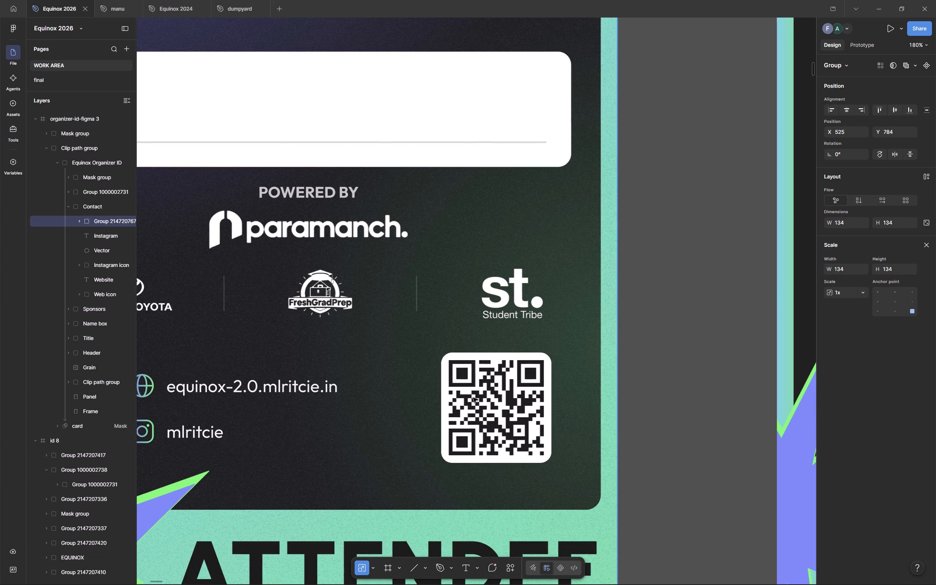
drag(473, 398, 483, 398)
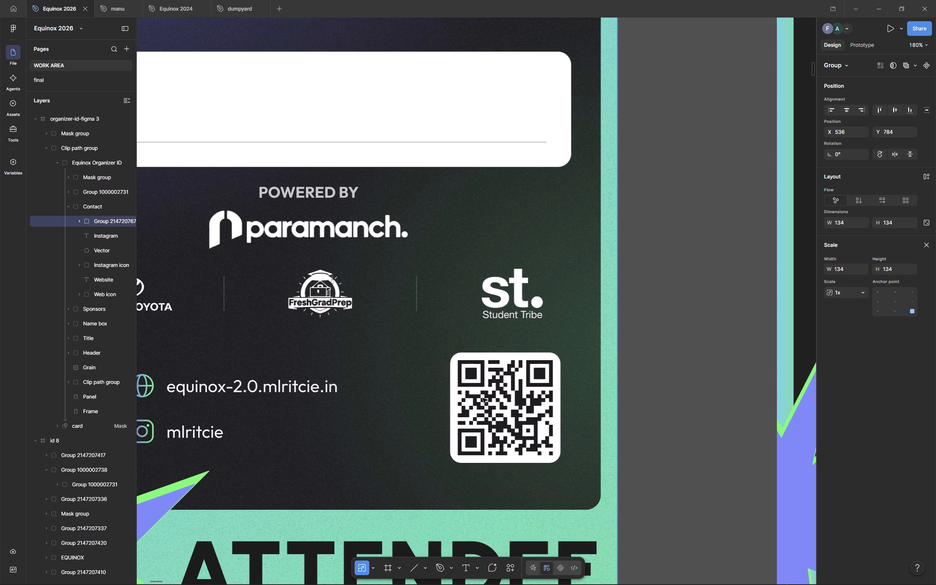
drag(483, 398, 486, 399)
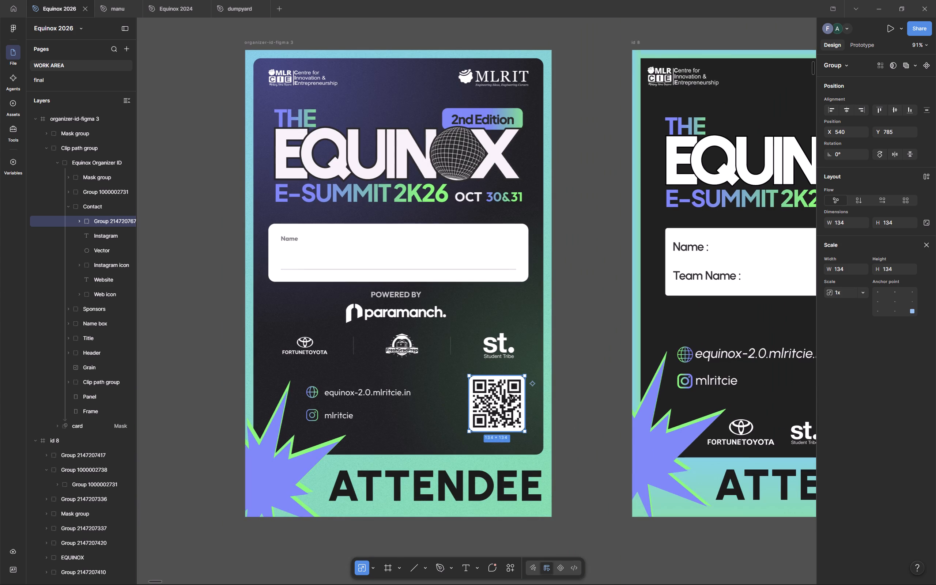
click(510, 394)
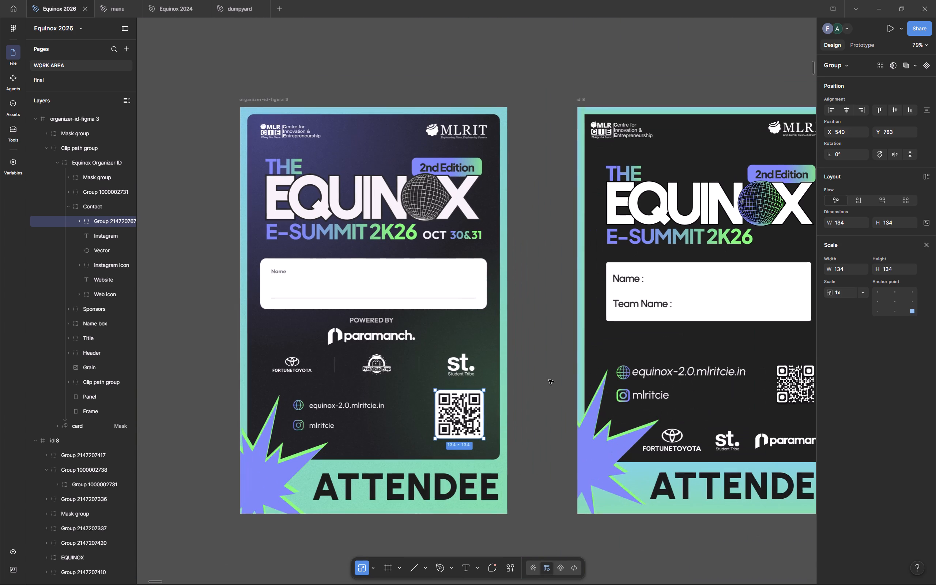
click(468, 416)
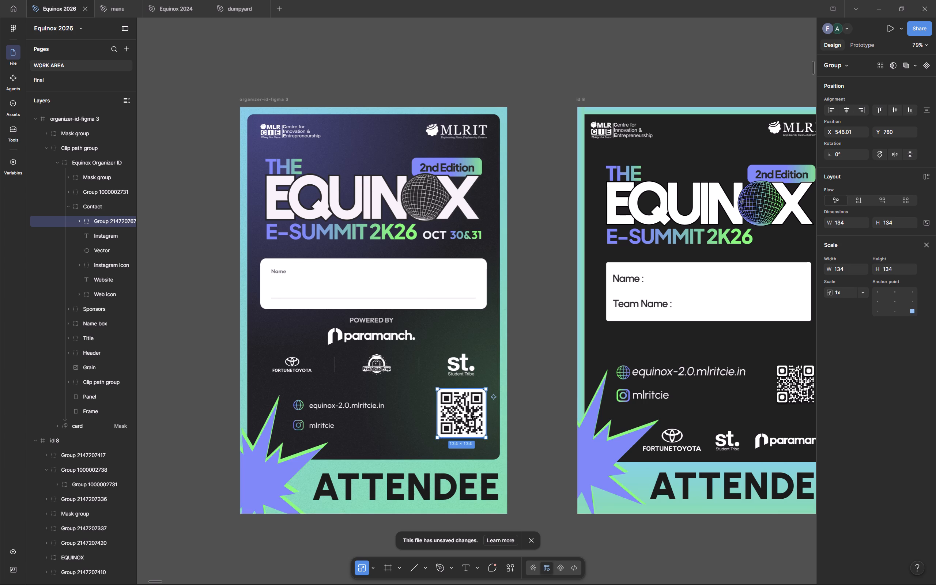
Lock the starburst mask group that overlaps the website and Instagram details on the first card.
right_click(339, 409)
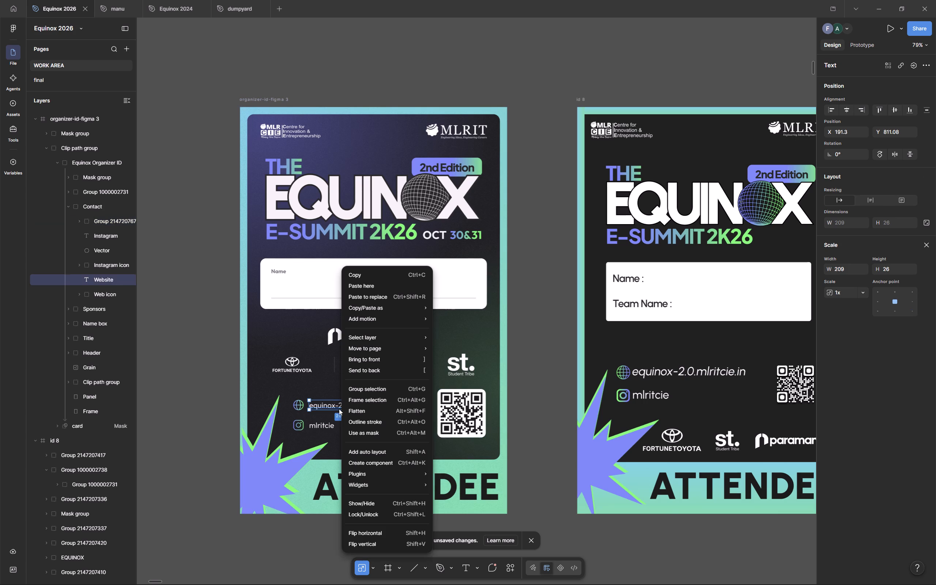
right_click(210, 408)
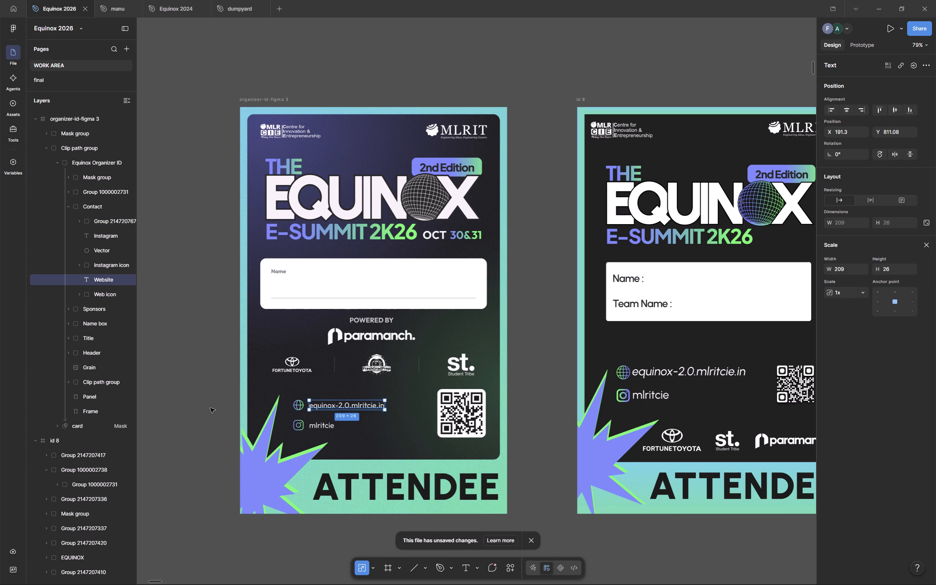
scroll(210, 408, left, 1)
click(315, 389)
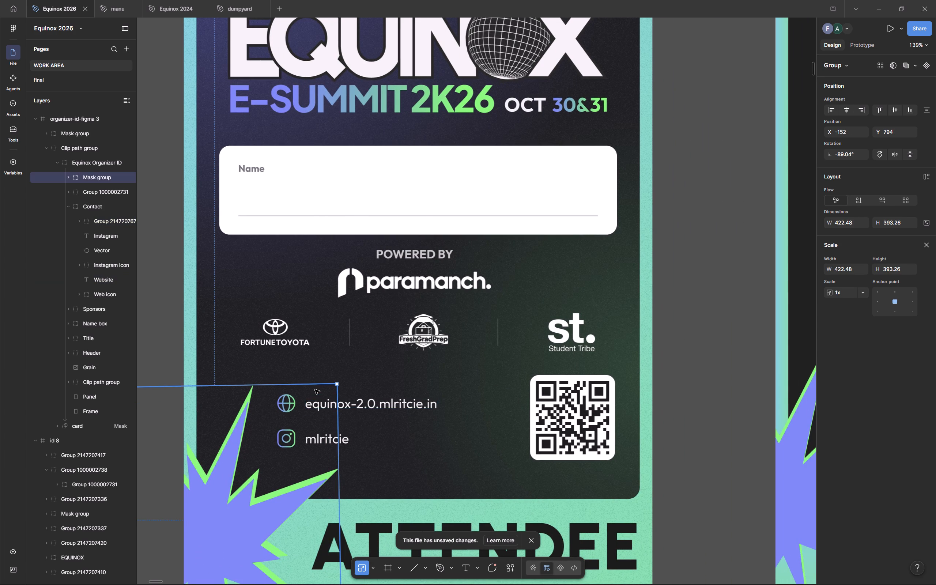
right_click(337, 345)
click(278, 339)
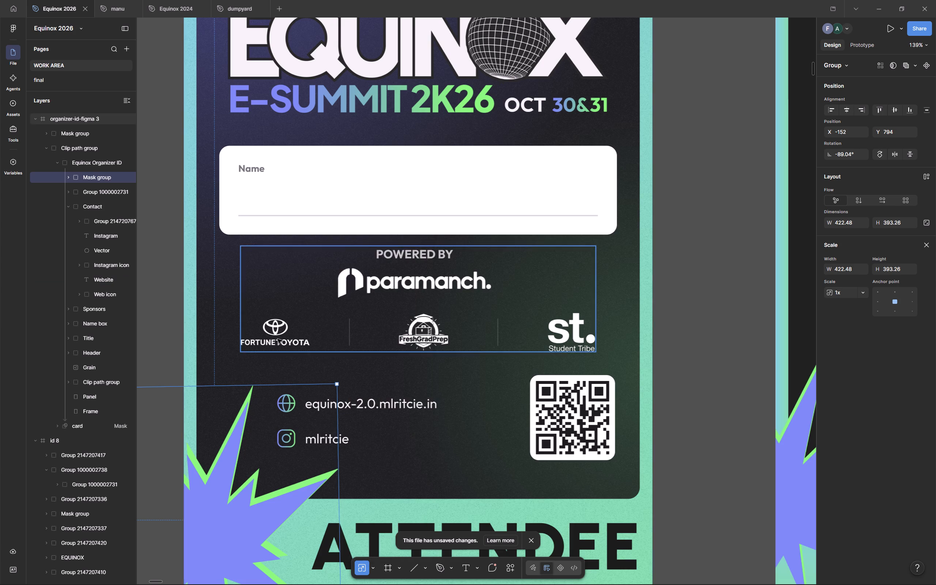
double_click(393, 419)
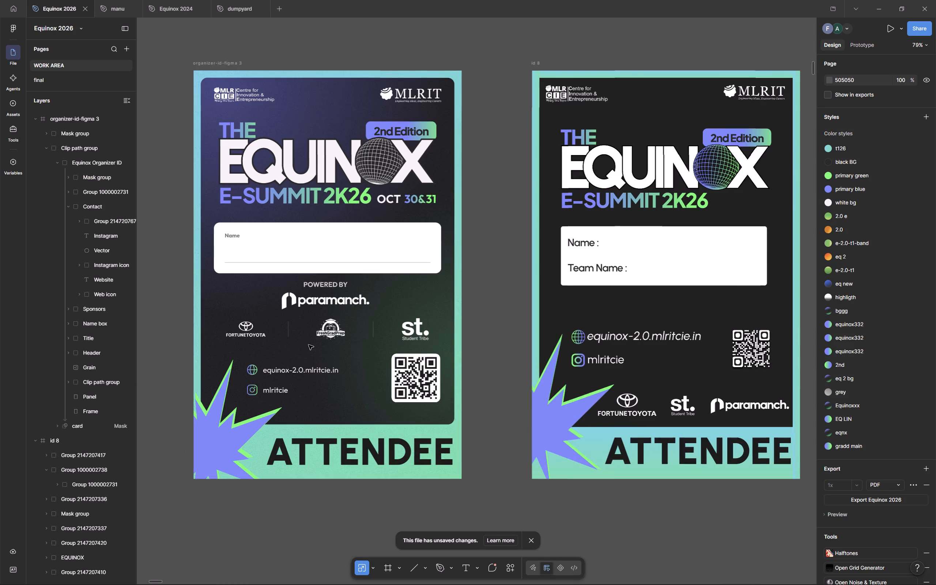
triple_click(286, 369)
click(286, 369)
double_click(286, 369)
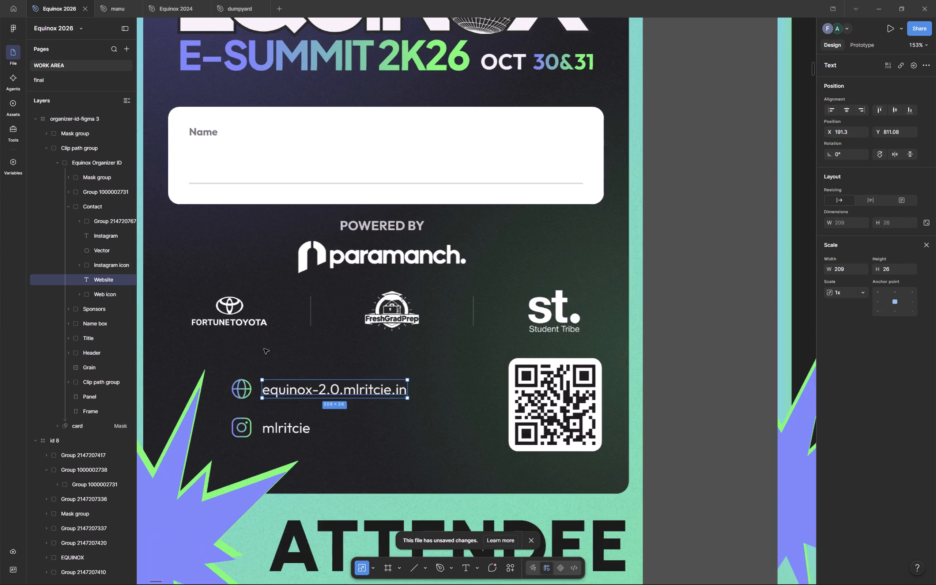
right_click(217, 418)
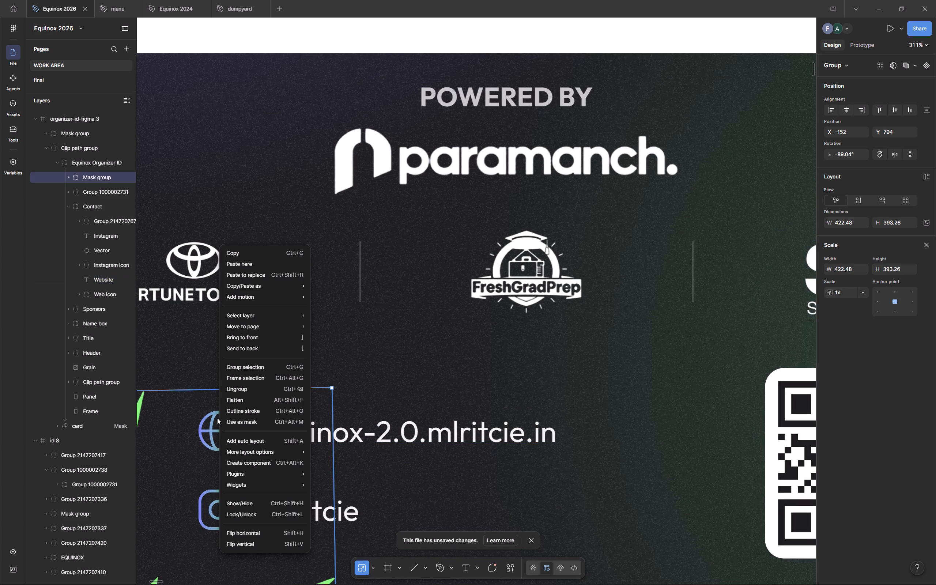
click(193, 418)
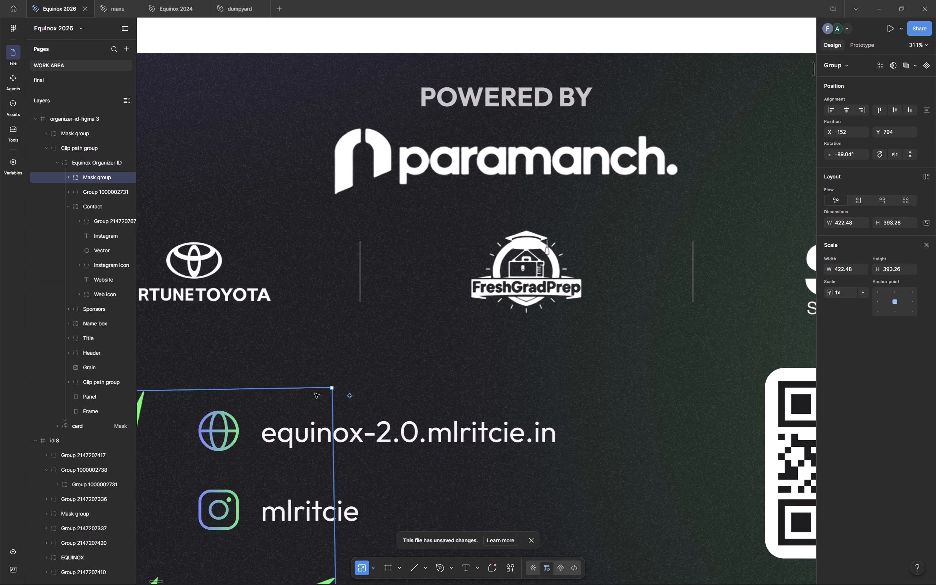
click(118, 173)
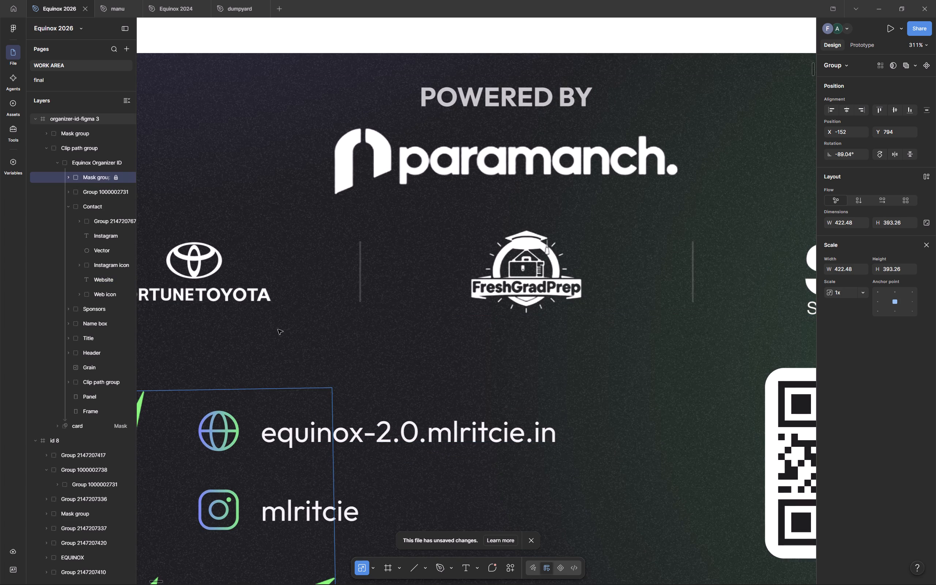
Lock the remaining starburst mask group at the top level of the organizer-id-figma 3 frame.
click(278, 333)
scroll(278, 333, down, 1)
click(232, 360)
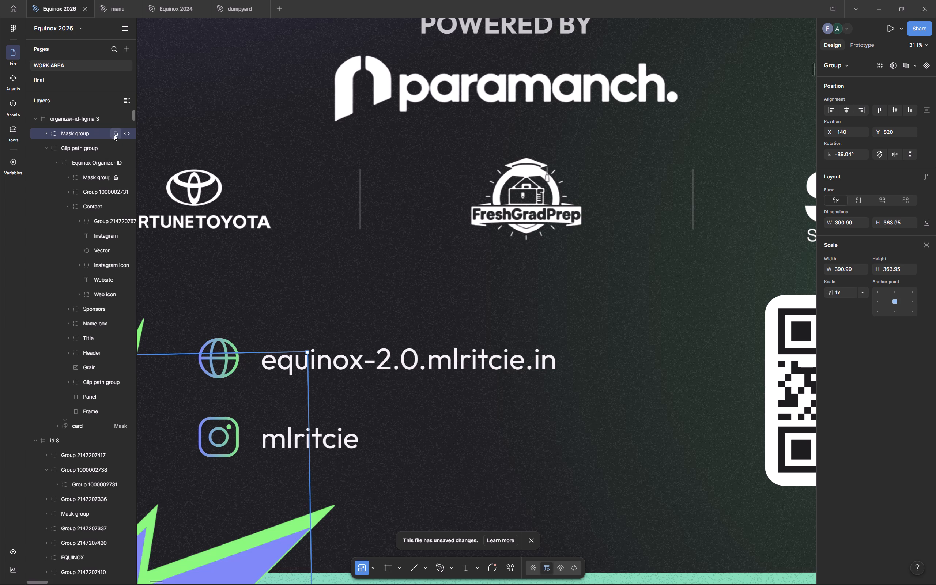
right_click(114, 135)
right_click(103, 136)
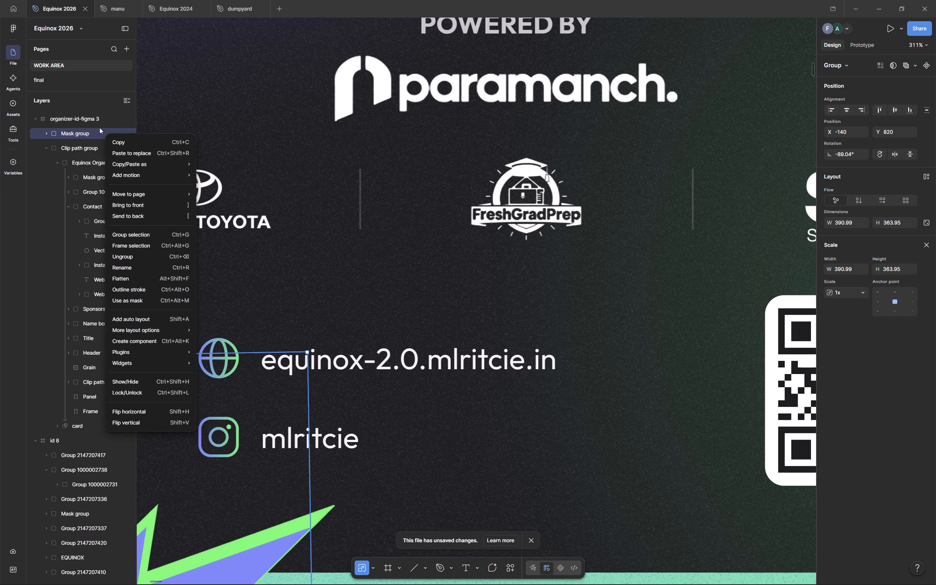
click(92, 139)
click(117, 137)
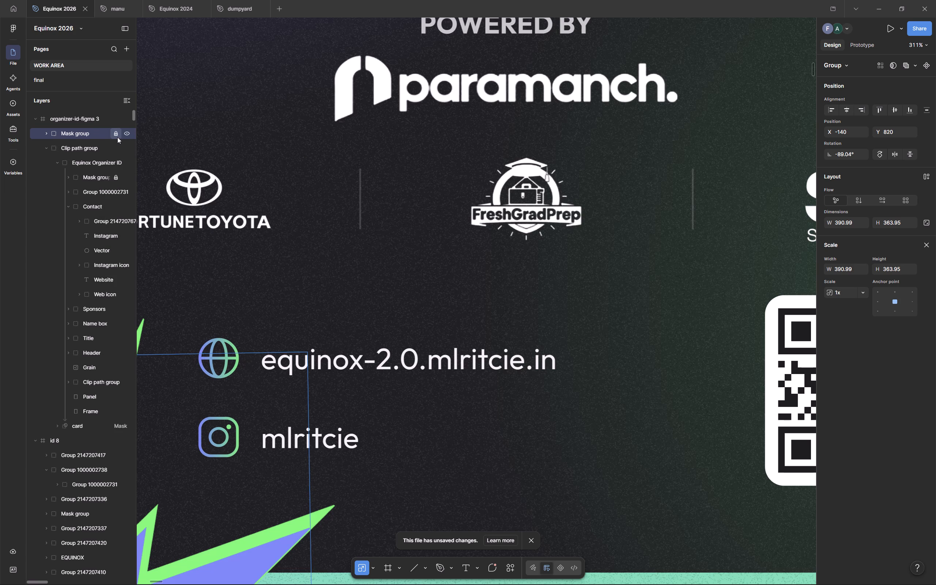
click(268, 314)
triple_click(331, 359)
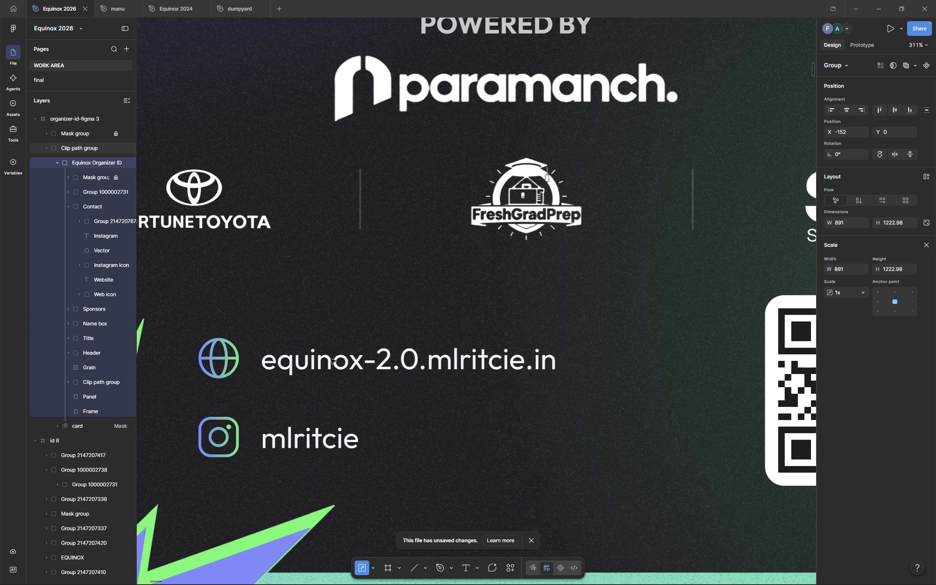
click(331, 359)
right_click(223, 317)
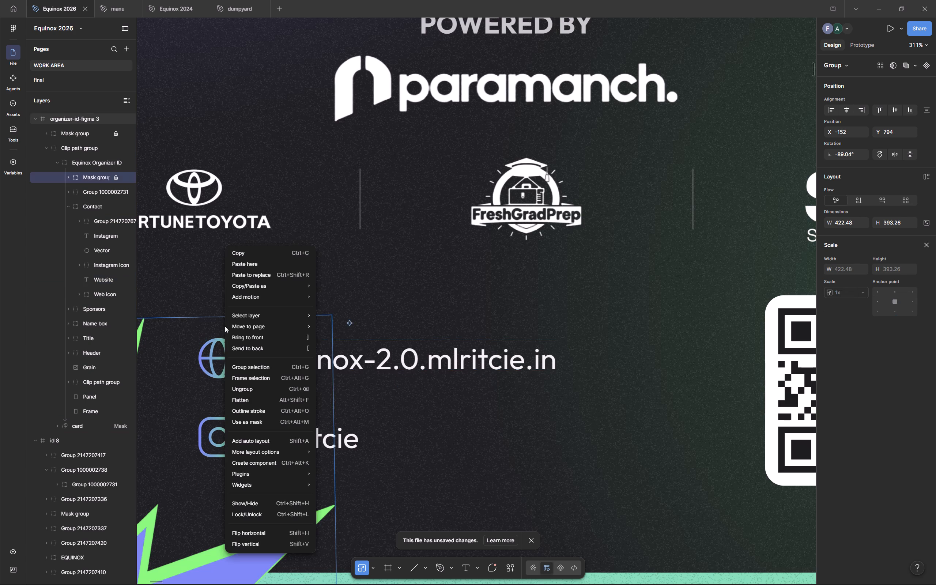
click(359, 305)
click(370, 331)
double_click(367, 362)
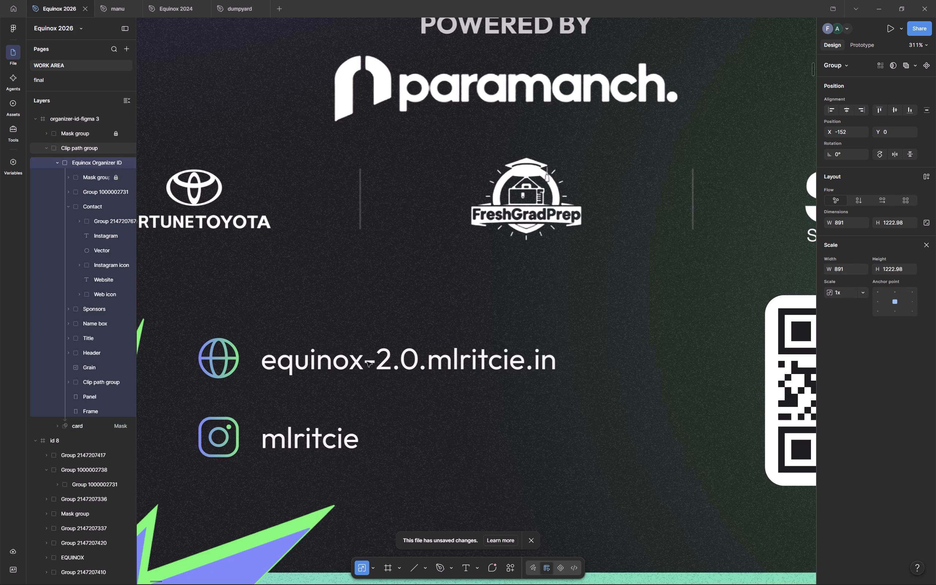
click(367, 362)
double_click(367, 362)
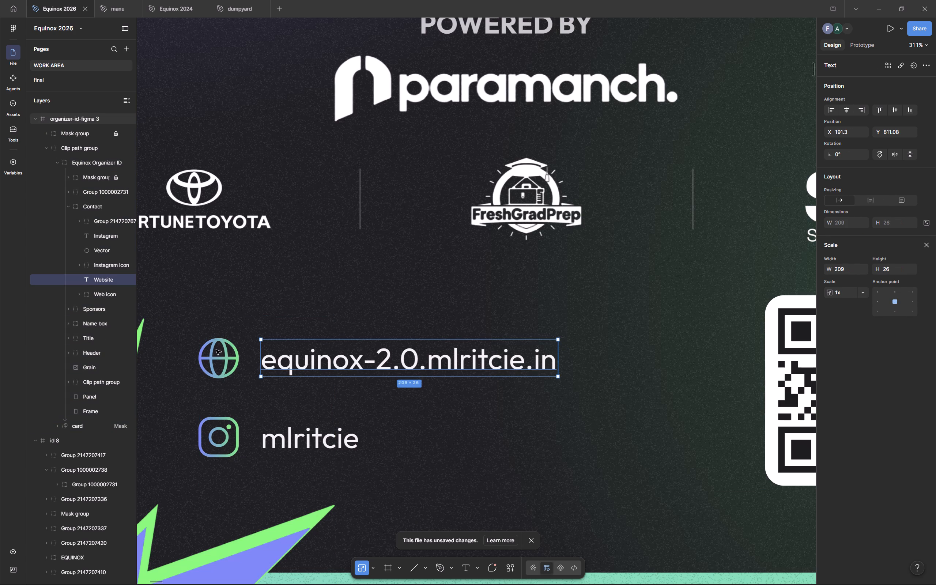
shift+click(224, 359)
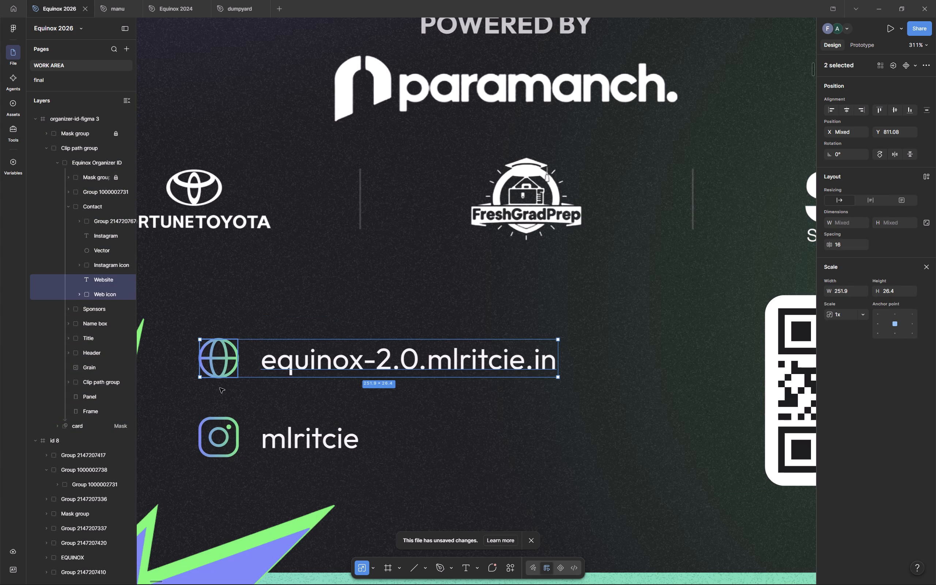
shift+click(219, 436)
Group the website text, globe icon, Instagram handle and Instagram icon together on the first card.
shift+click(313, 358)
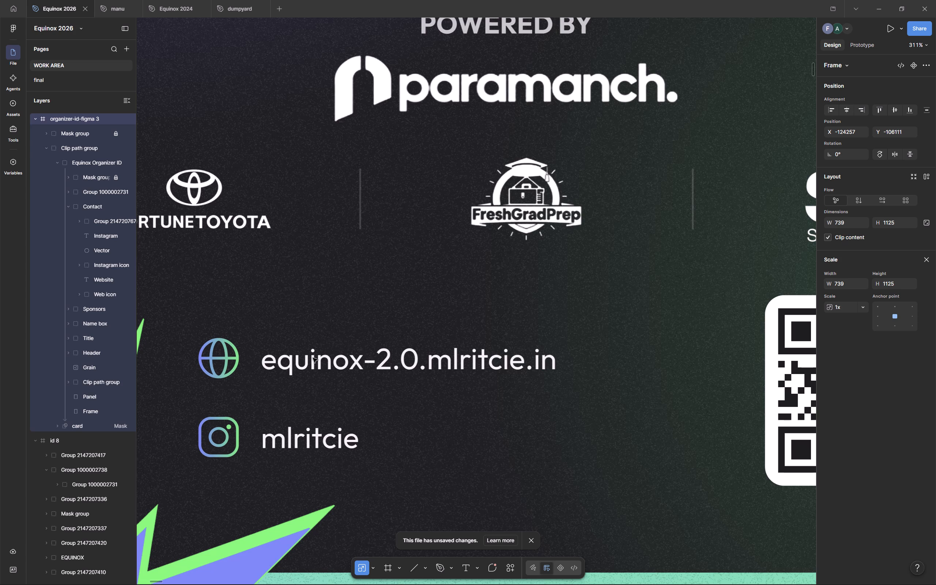
double_click(313, 358)
click(313, 358)
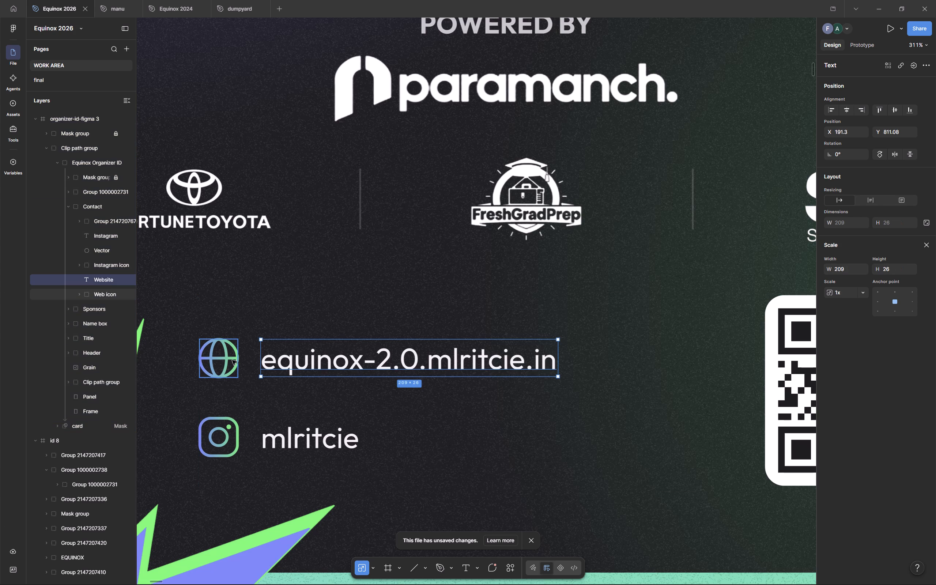
shift+click(230, 360)
shift+click(275, 438)
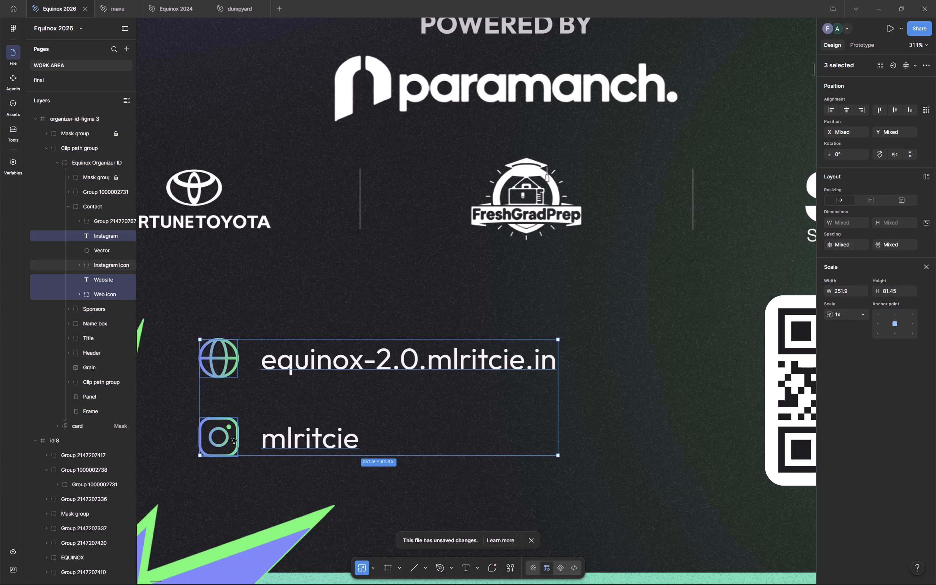
shift+click(238, 438)
key(ctrl+g)
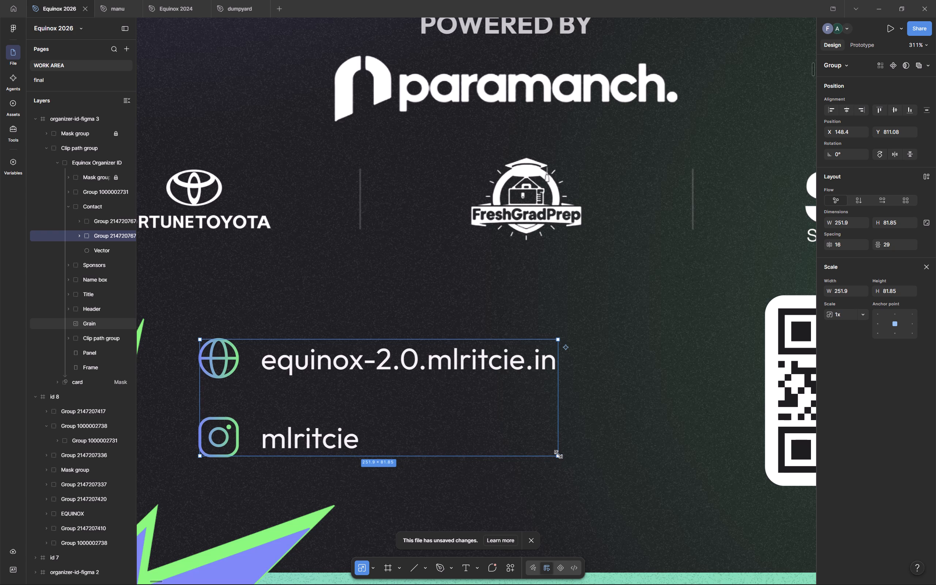
Scale up the grouped website and Instagram details from the top-left corner, bringing the Instagram handle text to about 86 × 32.
drag(558, 454, 578, 483)
right_drag(540, 465, 533, 456)
click(490, 458)
Inspect the enlarged contact details and Instagram icon on the first card, both close up and against the whole card layout.
double_click(444, 470)
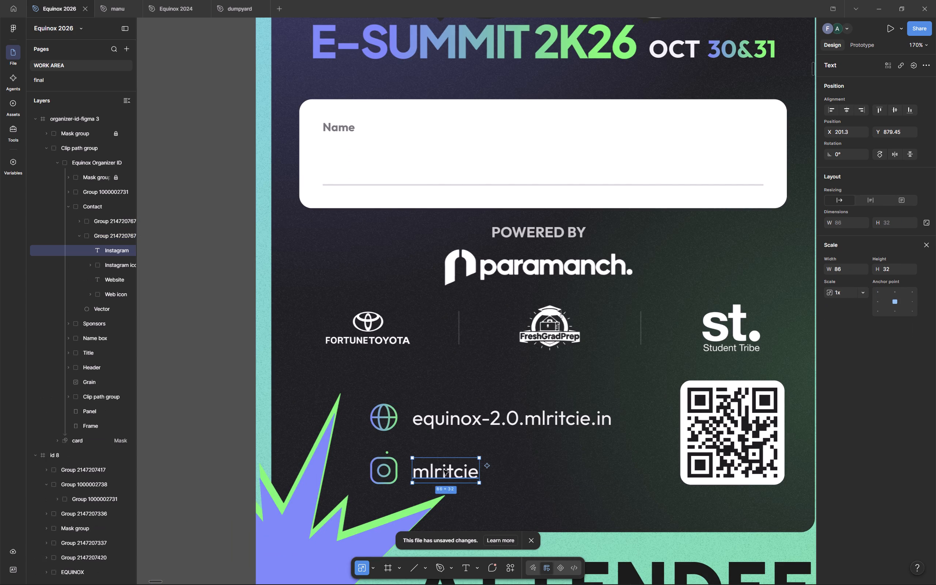
shift+right_click(358, 472)
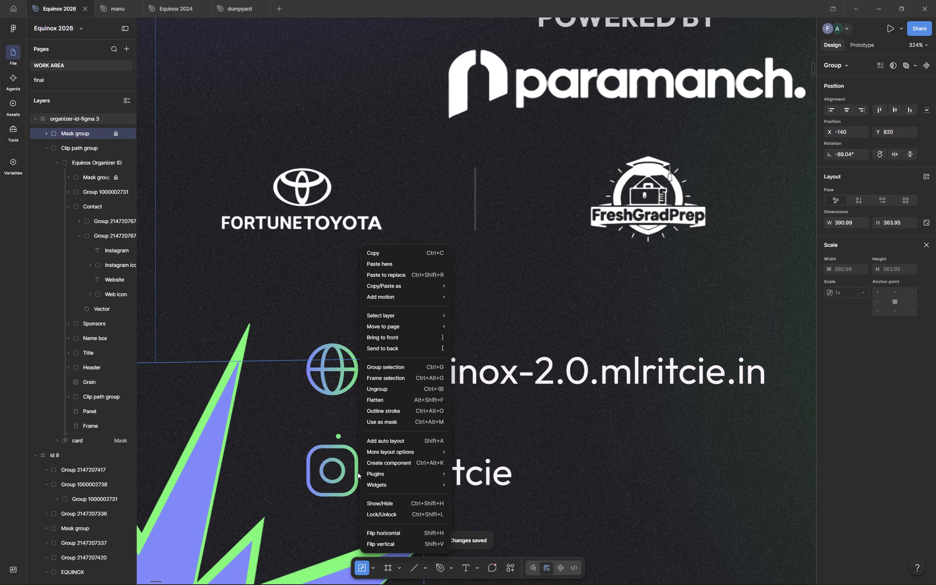
click(337, 467)
double_click(573, 422)
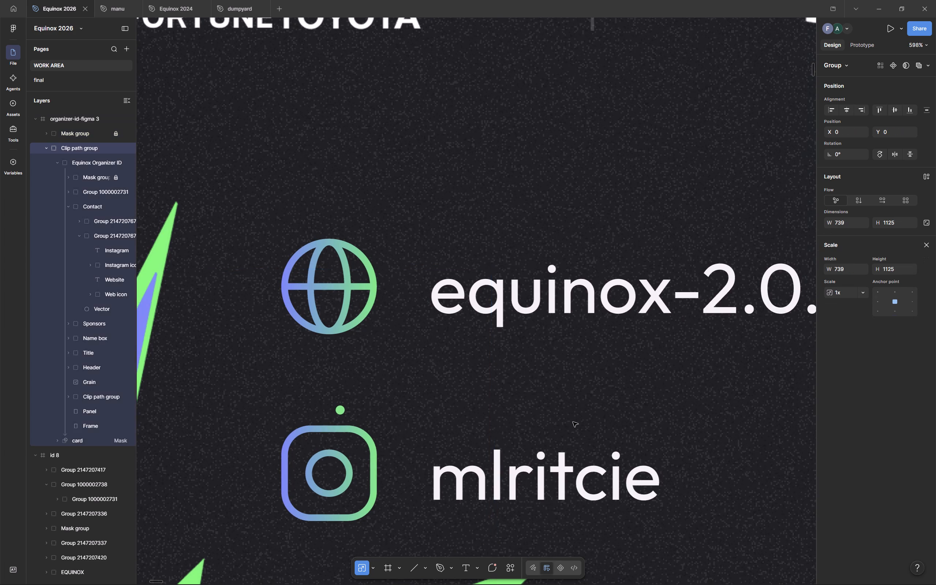
double_click(364, 472)
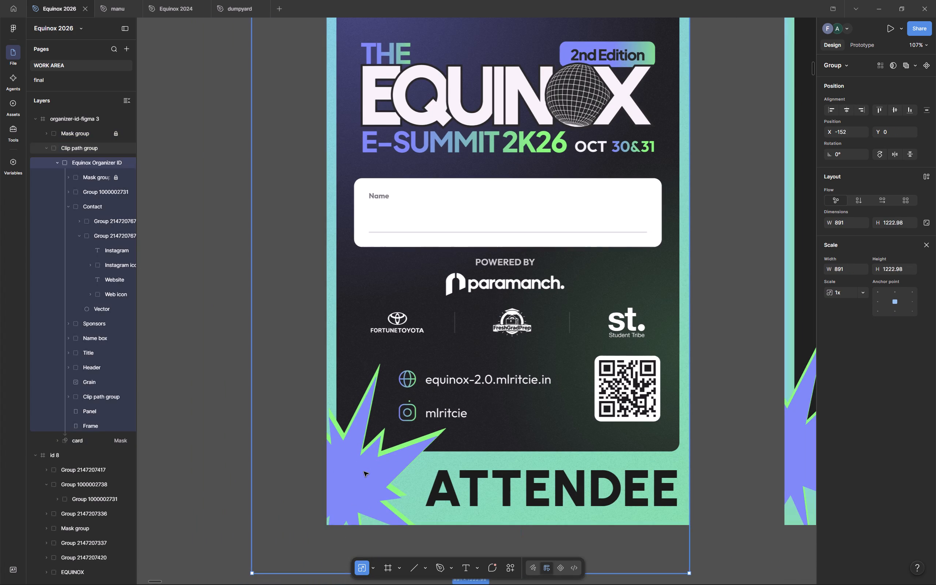
click(364, 472)
right_click(339, 370)
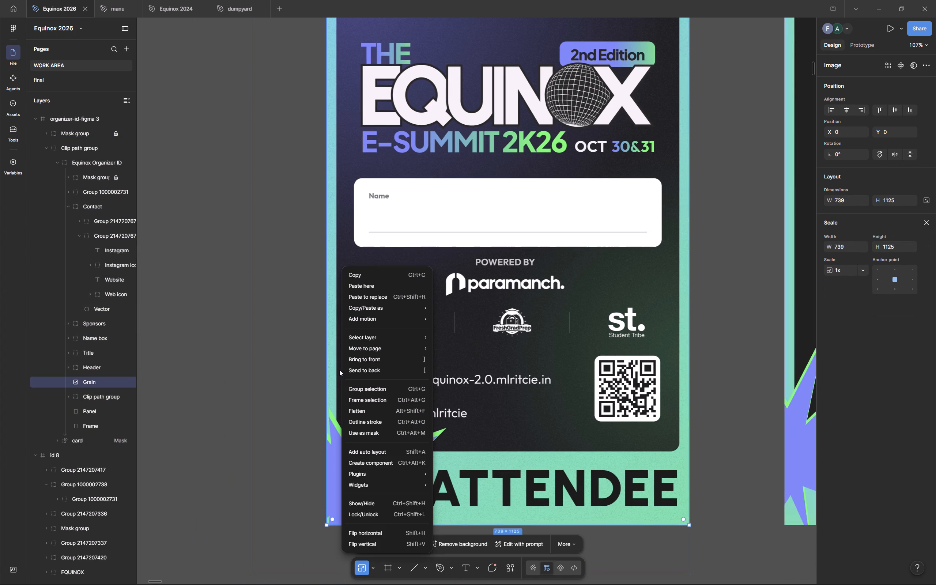
click(308, 372)
double_click(388, 279)
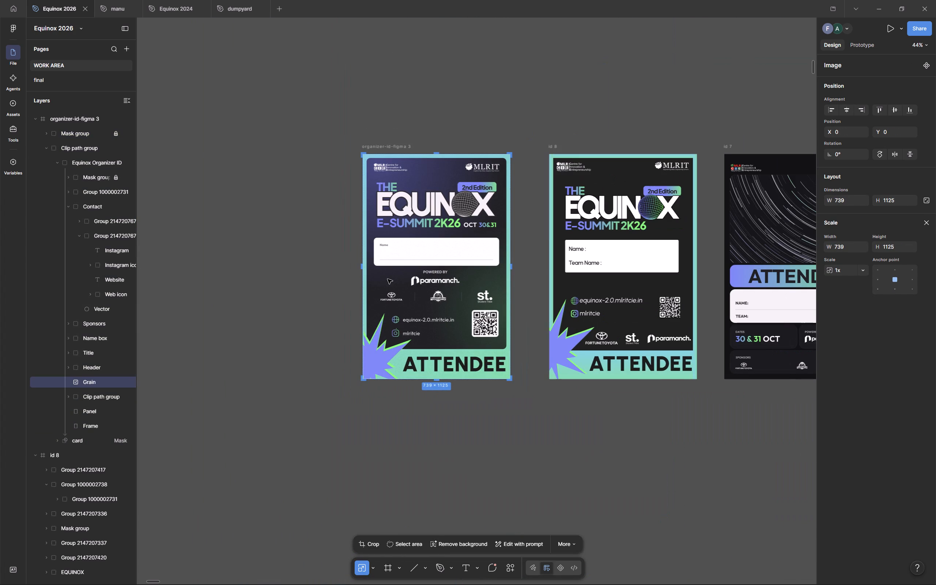
right_click(306, 278)
right_click(306, 278)
click(306, 278)
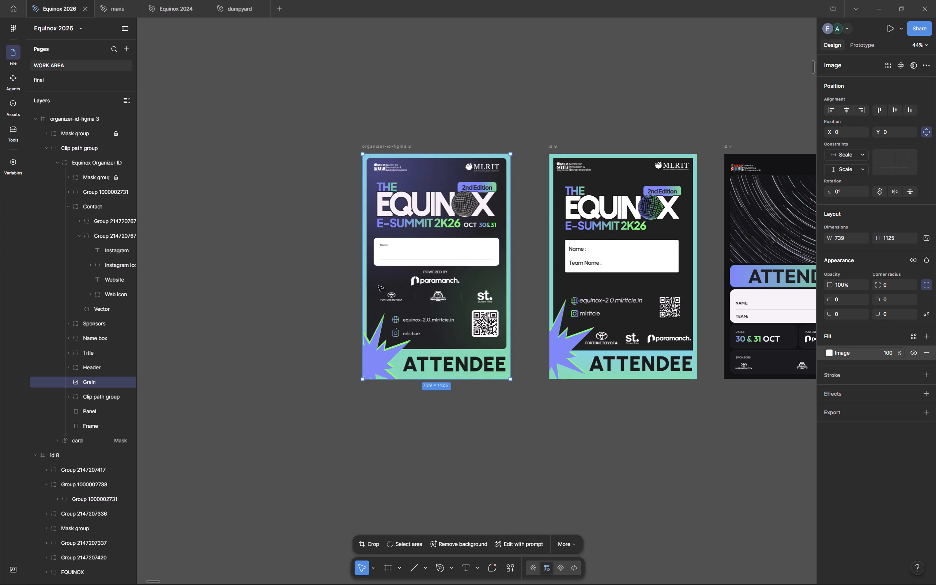
double_click(385, 286)
click(385, 286)
triple_click(301, 301)
click(301, 301)
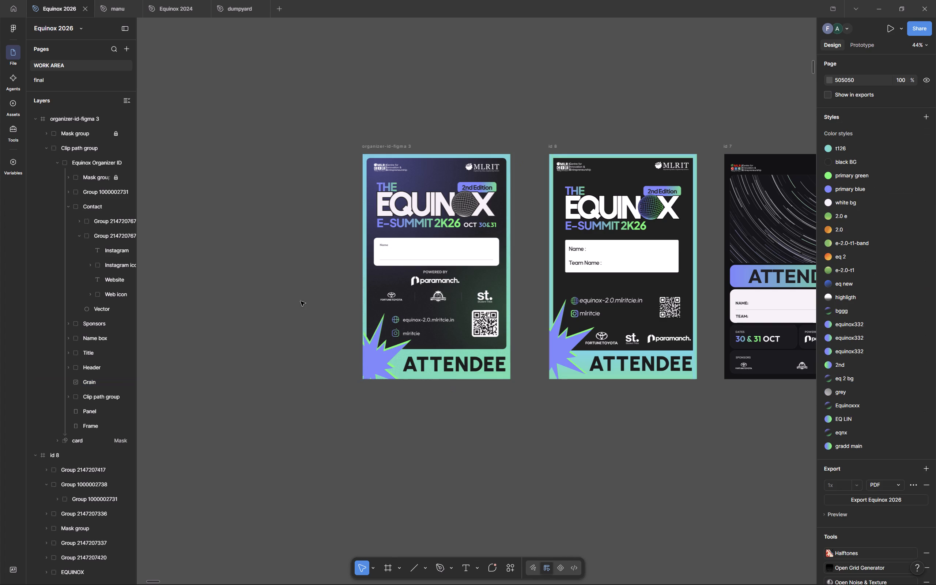
Select the Equinox Organizer ID group inside the first attendee card's clip path group.
double_click(389, 301)
click(389, 301)
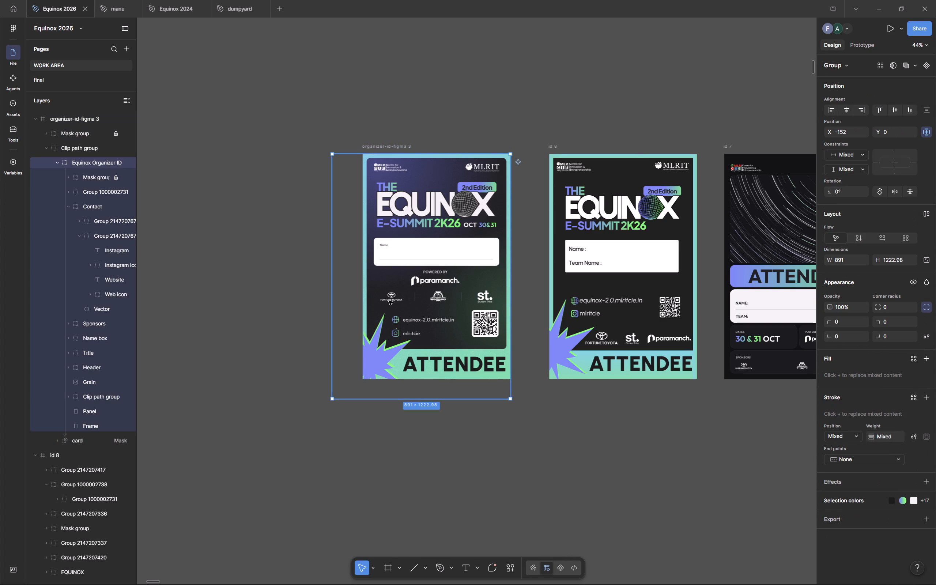
right_click(122, 165)
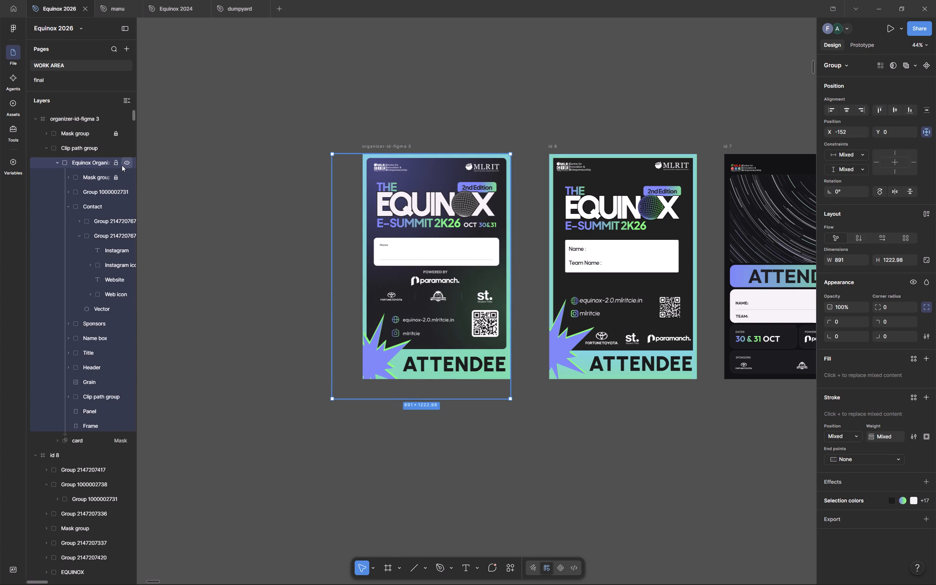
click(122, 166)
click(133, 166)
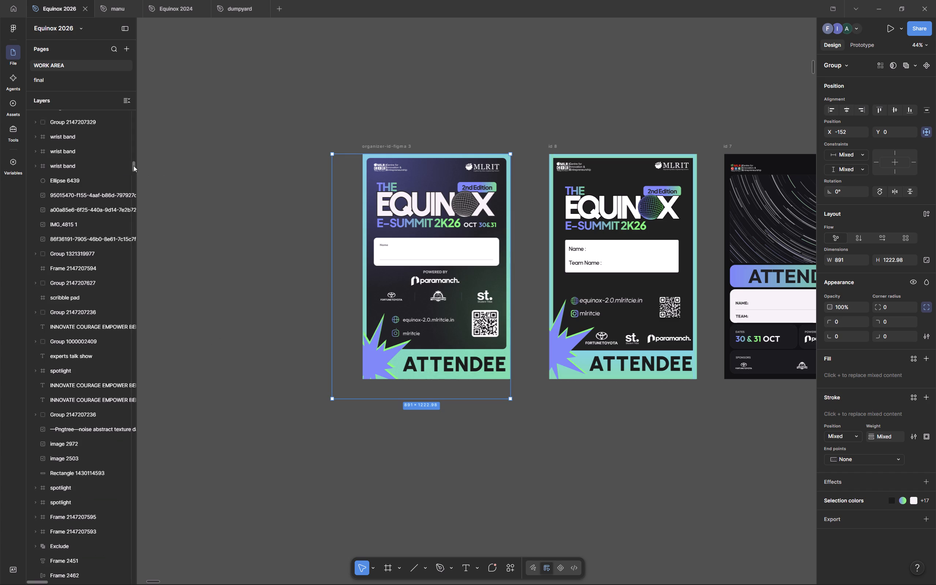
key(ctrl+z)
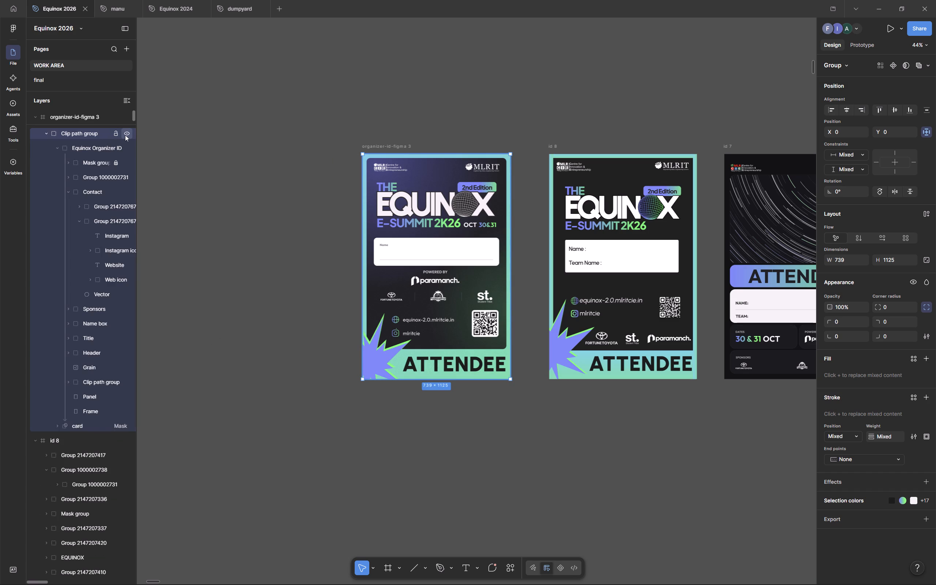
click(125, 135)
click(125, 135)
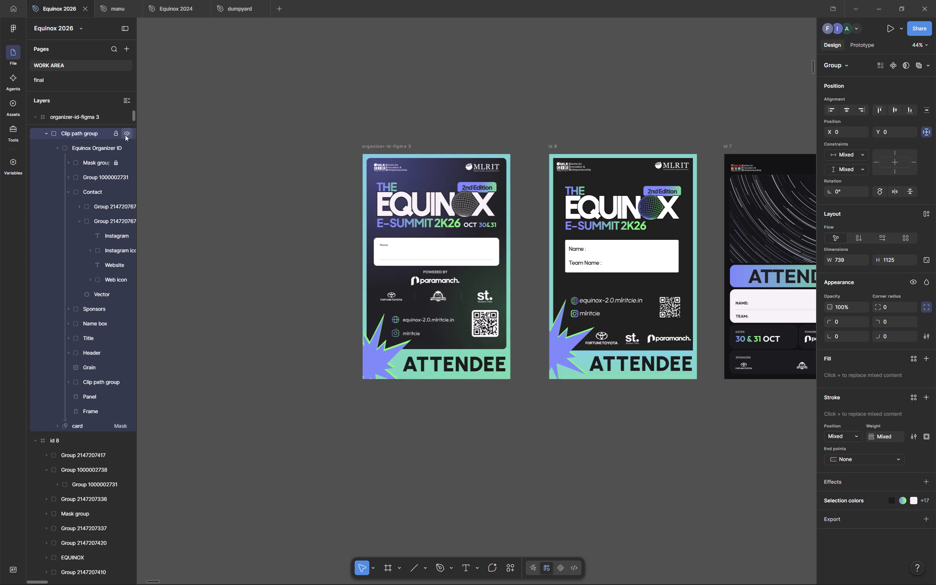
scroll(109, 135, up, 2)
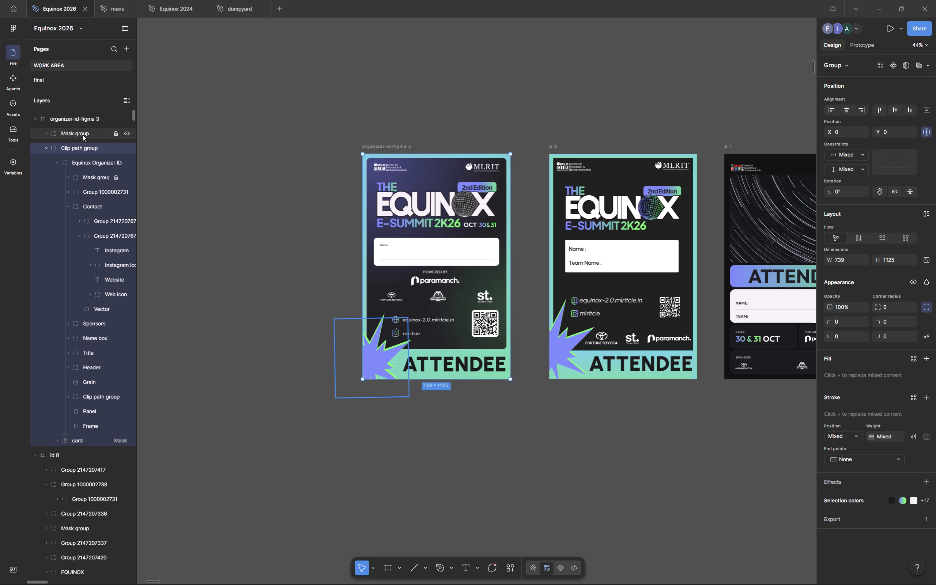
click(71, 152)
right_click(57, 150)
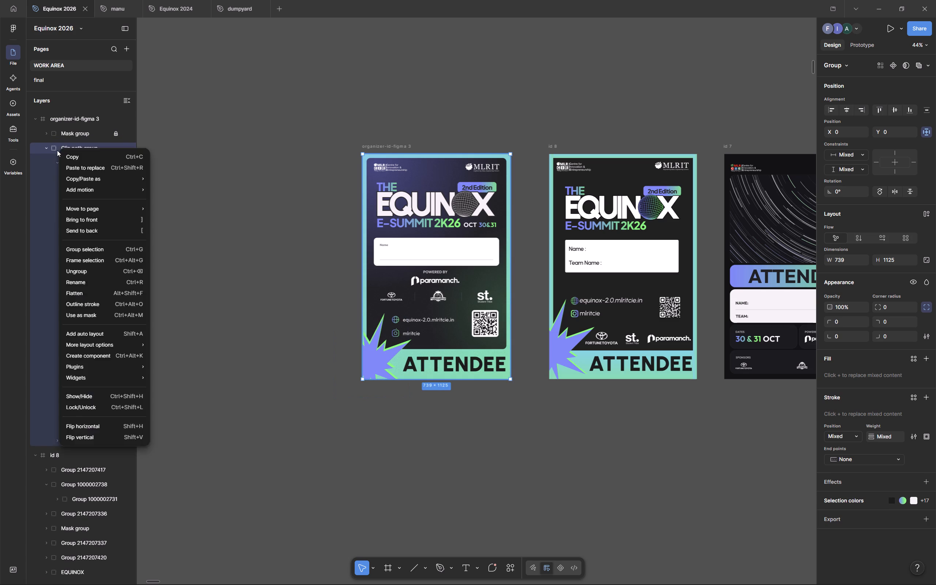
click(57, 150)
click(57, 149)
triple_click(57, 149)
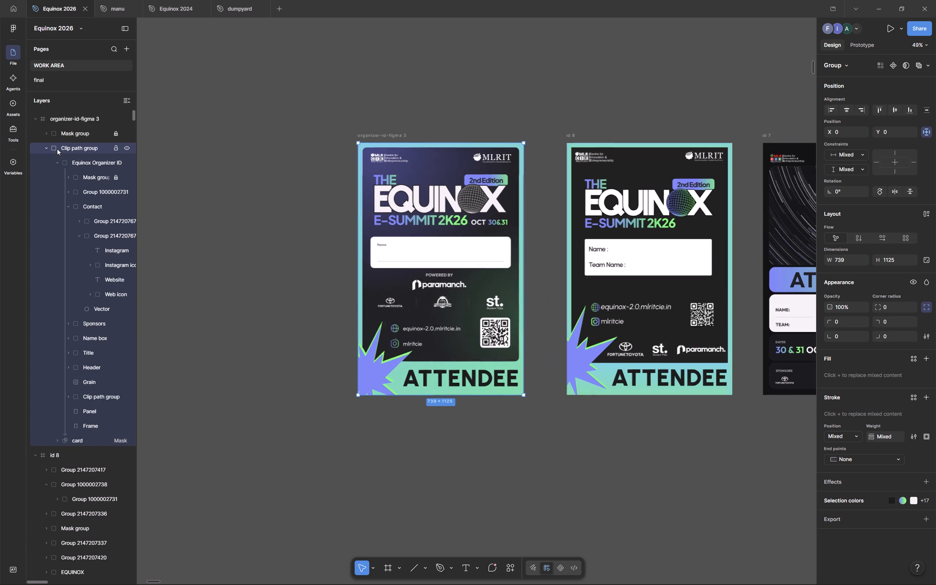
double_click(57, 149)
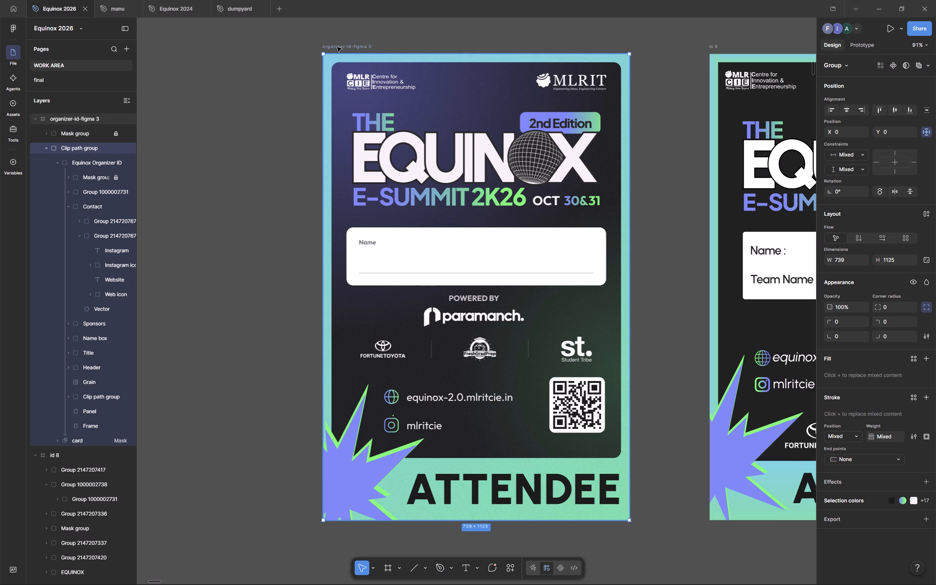
Tighten the vertical spacing between the website and Instagram rows on the first card to 22.
right_click(90, 161)
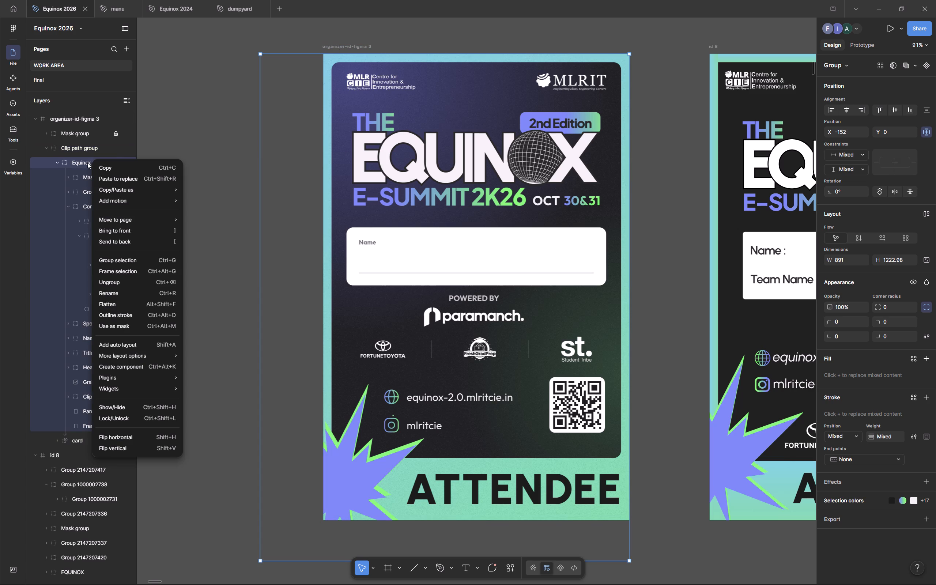
click(75, 161)
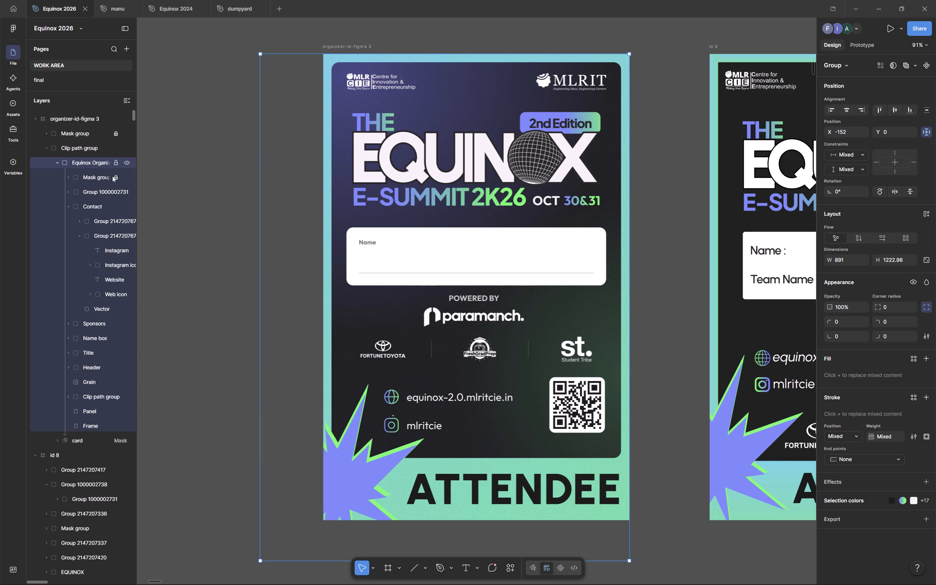
scroll(182, 252, down, 1)
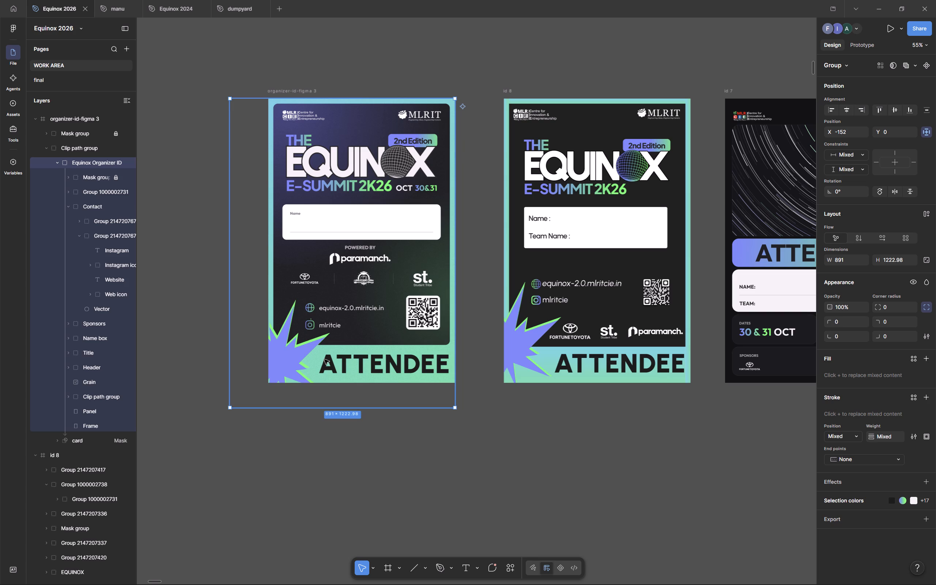
right_click(324, 268)
right_click(324, 268)
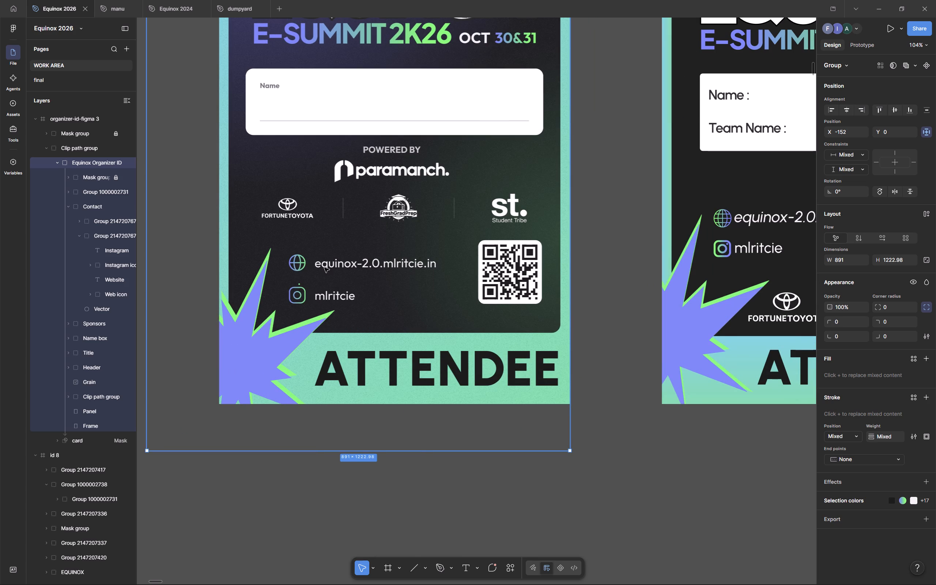
double_click(324, 268)
double_click(325, 268)
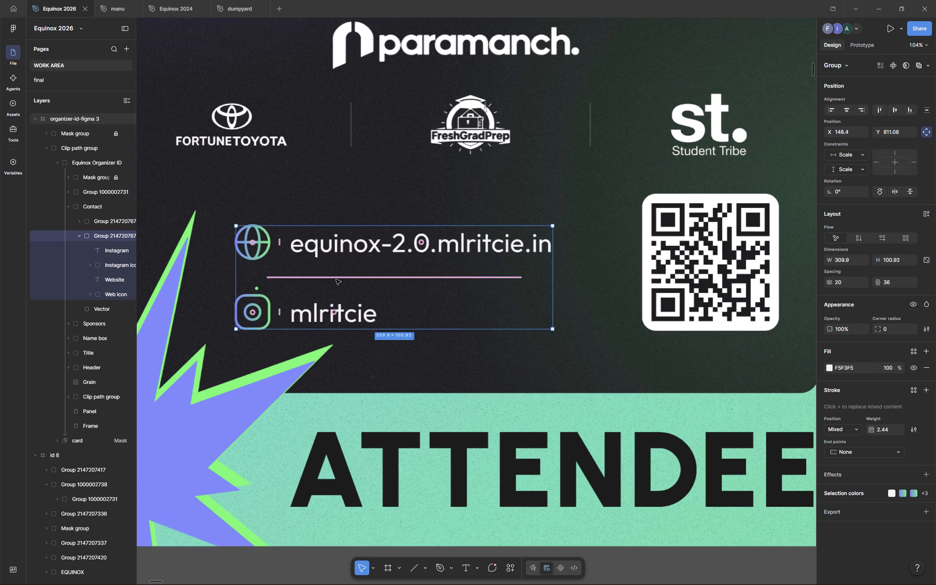
drag(334, 277, 334, 269)
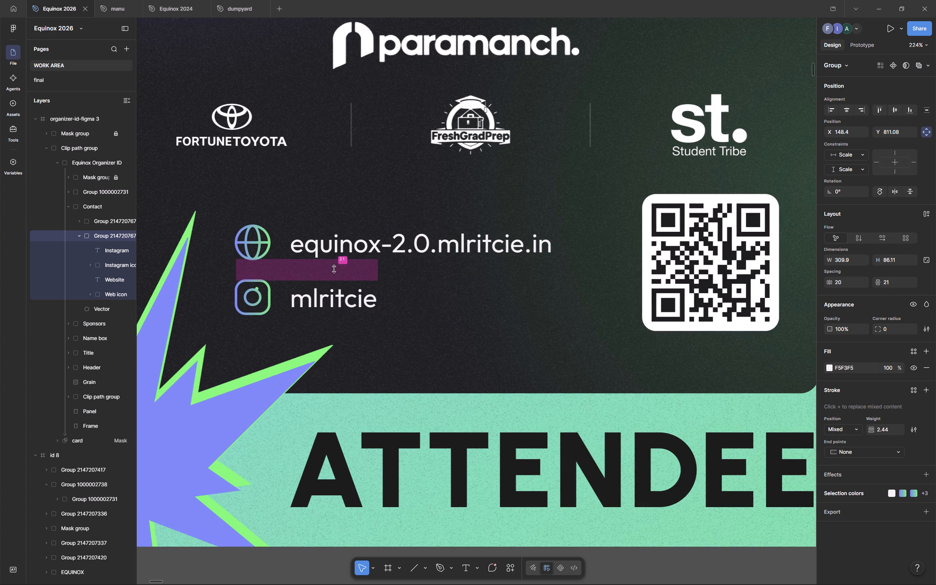
drag(334, 269, 334, 269)
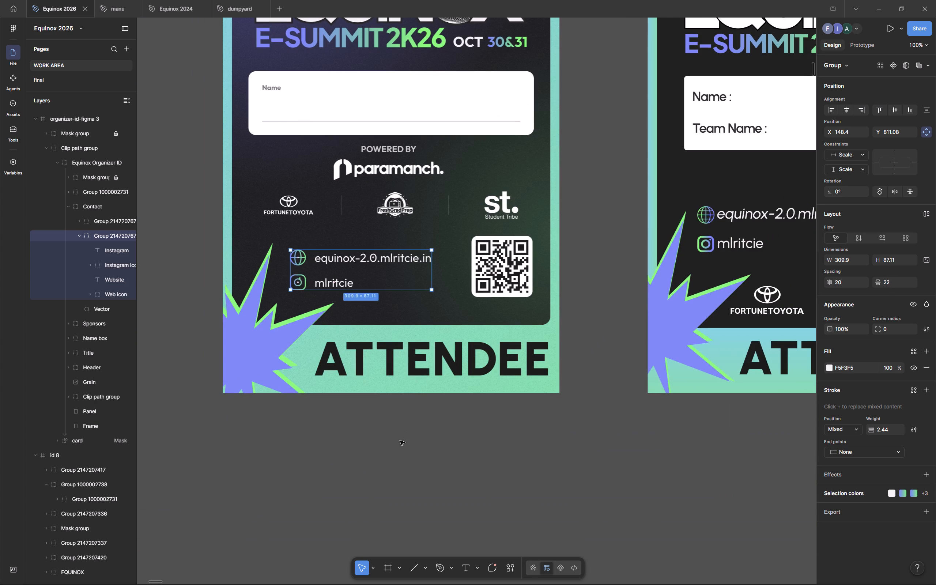
click(395, 447)
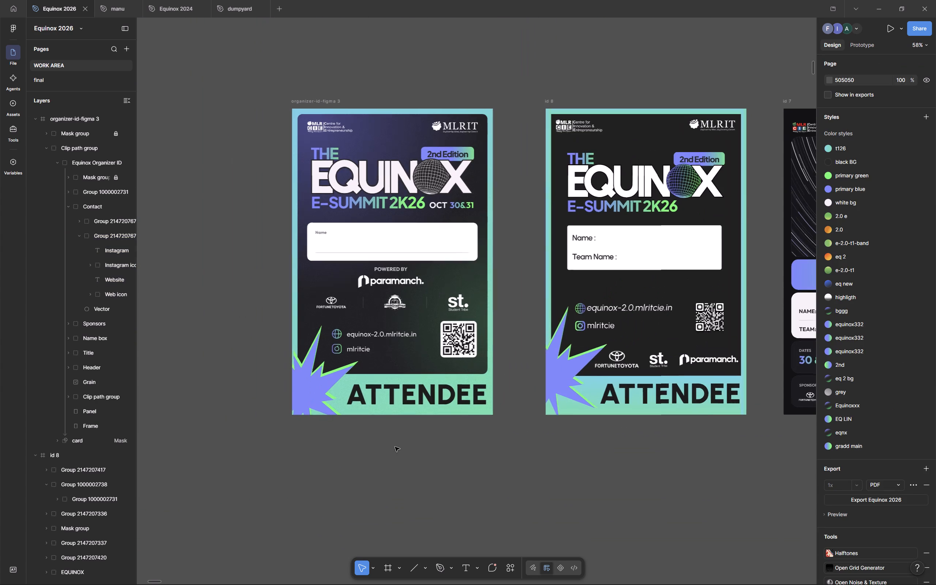
Nudge the row of Fortune Toyota, FreshGradPrep and Student Tribe logos on the first card to X 85, Y 680.
scroll(395, 447, up, 1)
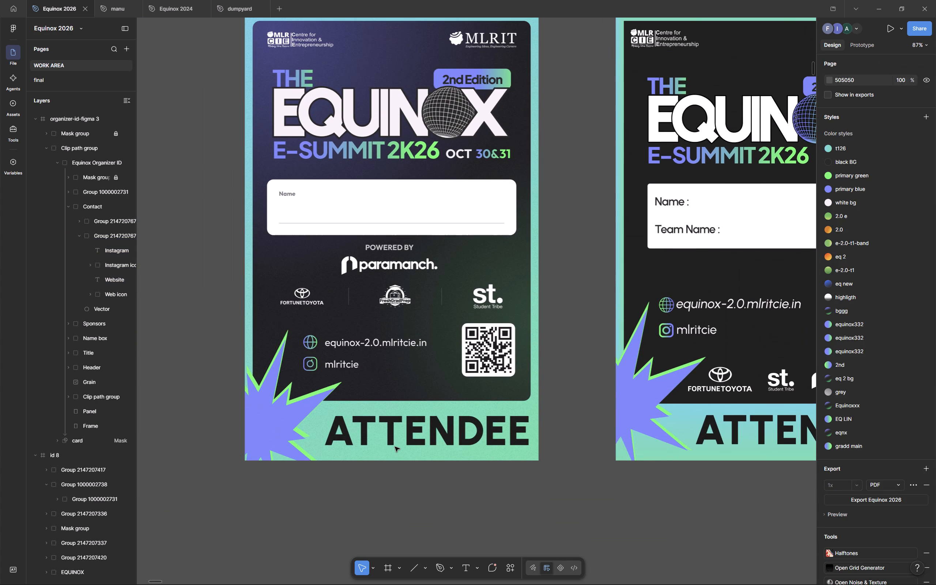
scroll(395, 447, up, 1)
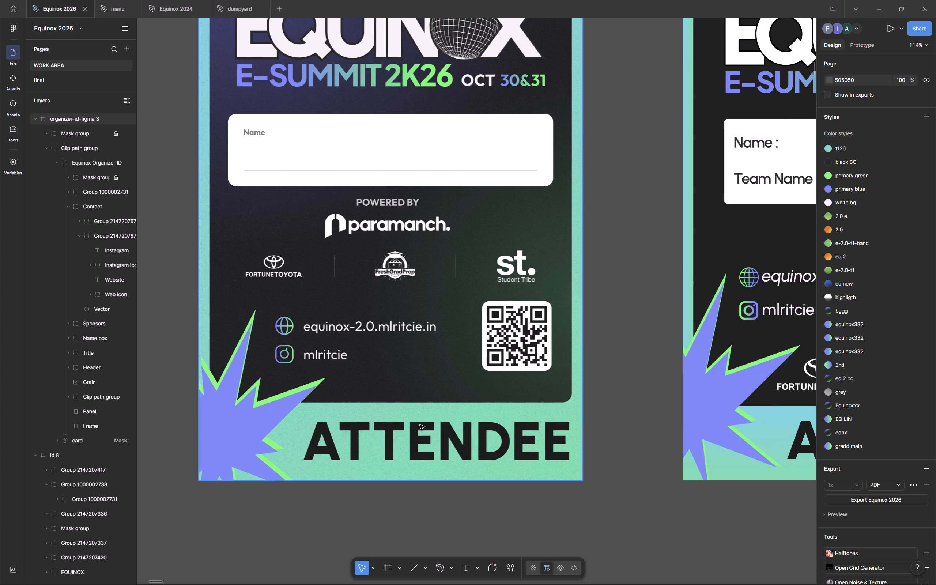
scroll(420, 425, up, 1)
scroll(329, 377, up, 1)
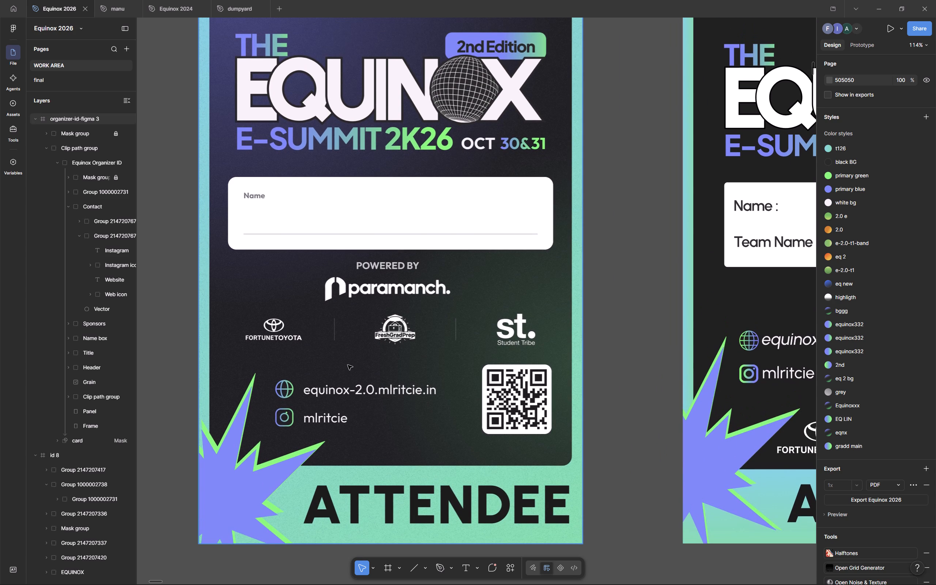
right_click(284, 325)
right_click(284, 325)
double_click(275, 325)
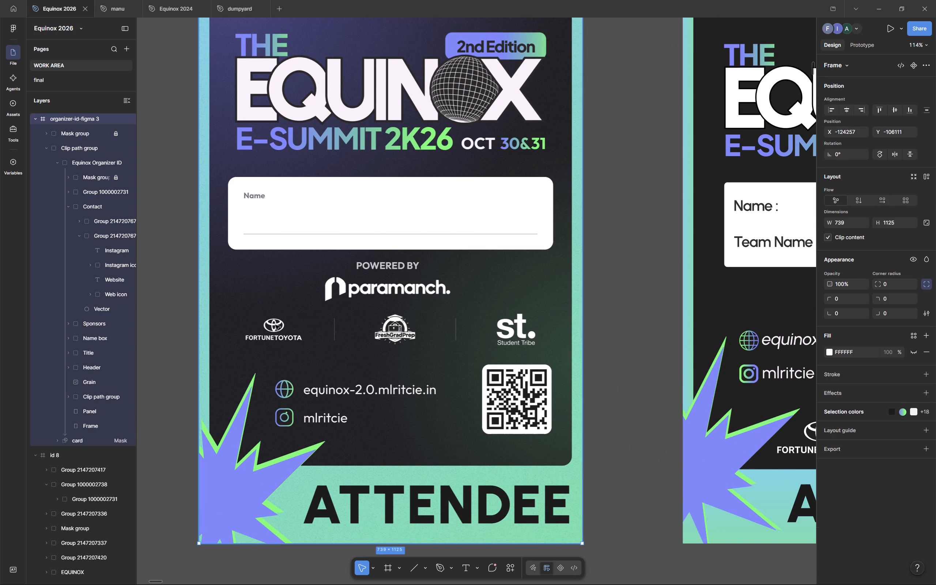
double_click(275, 325)
click(275, 325)
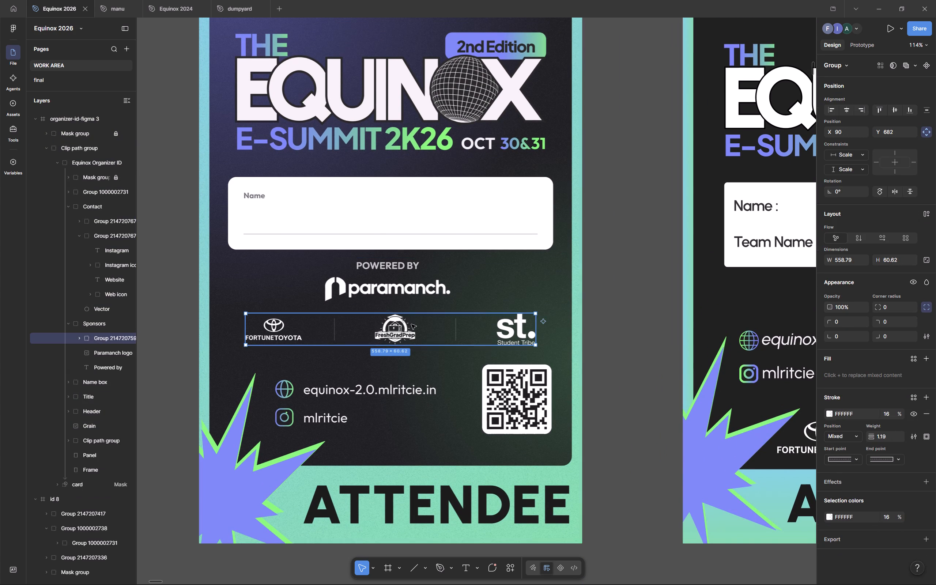
drag(401, 333, 398, 332)
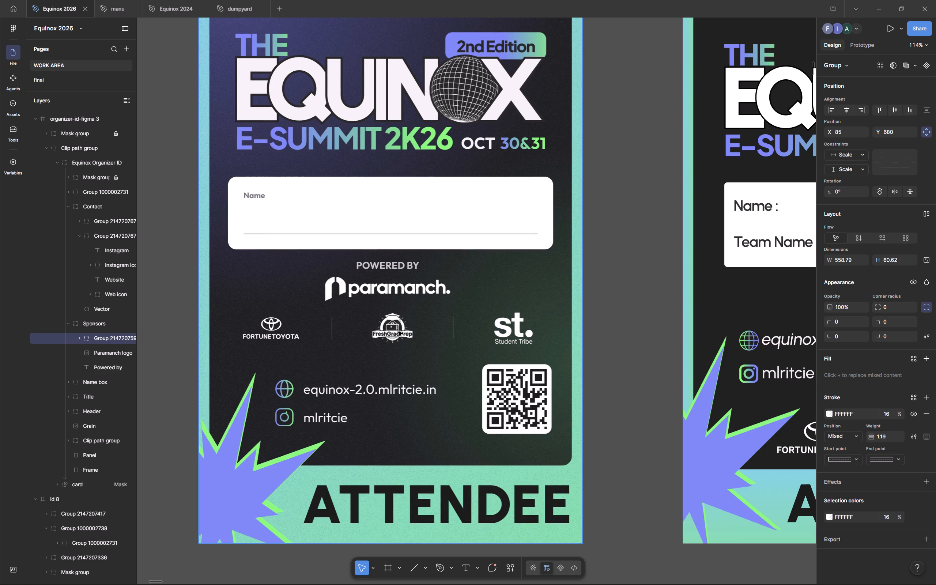
Move the row of three sponsor logos on the first card to about X 90, Y 688.
drag(398, 332, 399, 333)
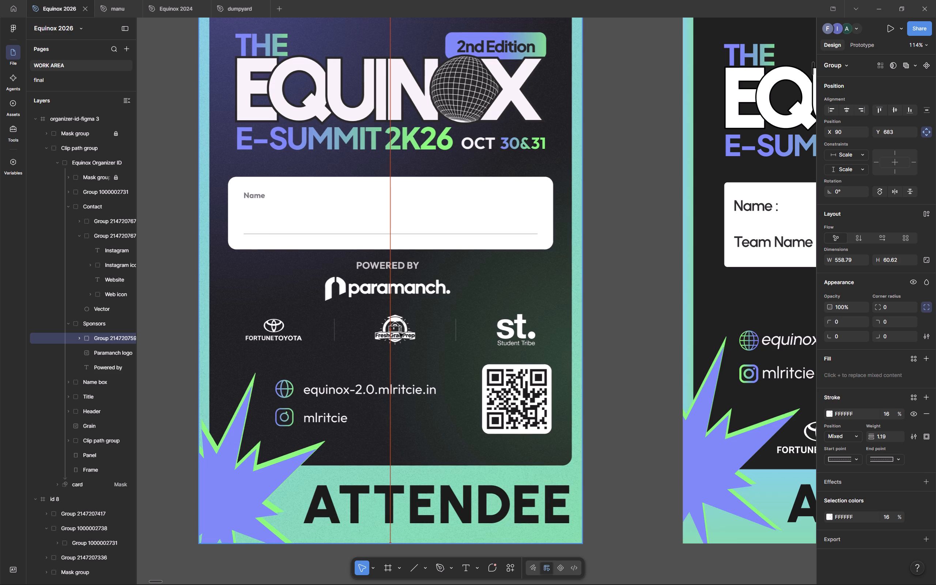
drag(399, 333, 399, 336)
Centre the Paramanch logo horizontally on the first card.
scroll(399, 336, up, 1)
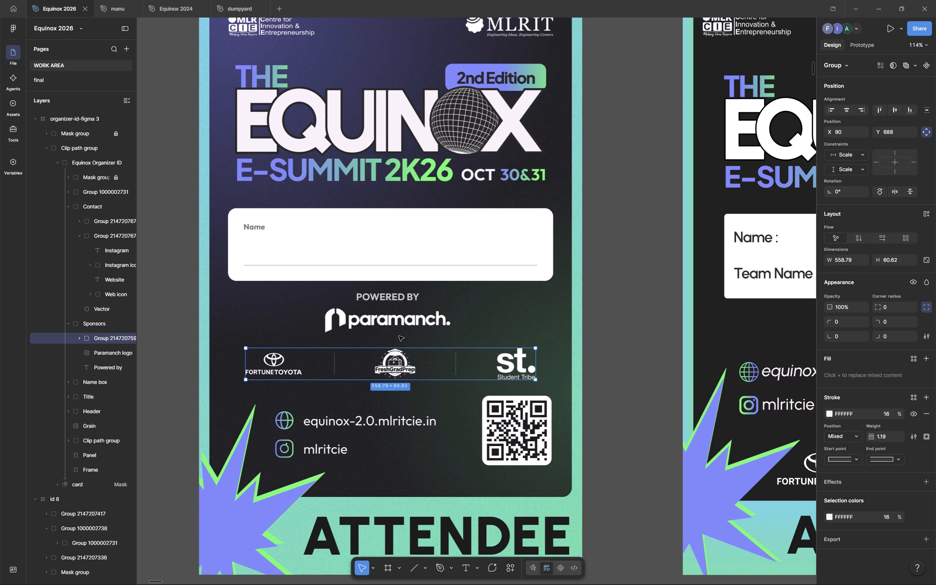
scroll(399, 336, up, 1)
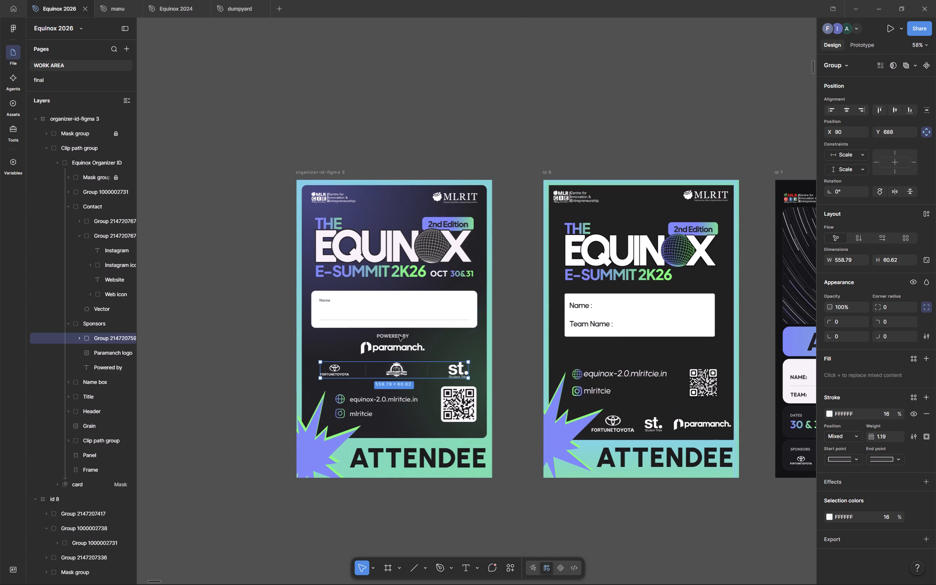
click(397, 349)
click(397, 349)
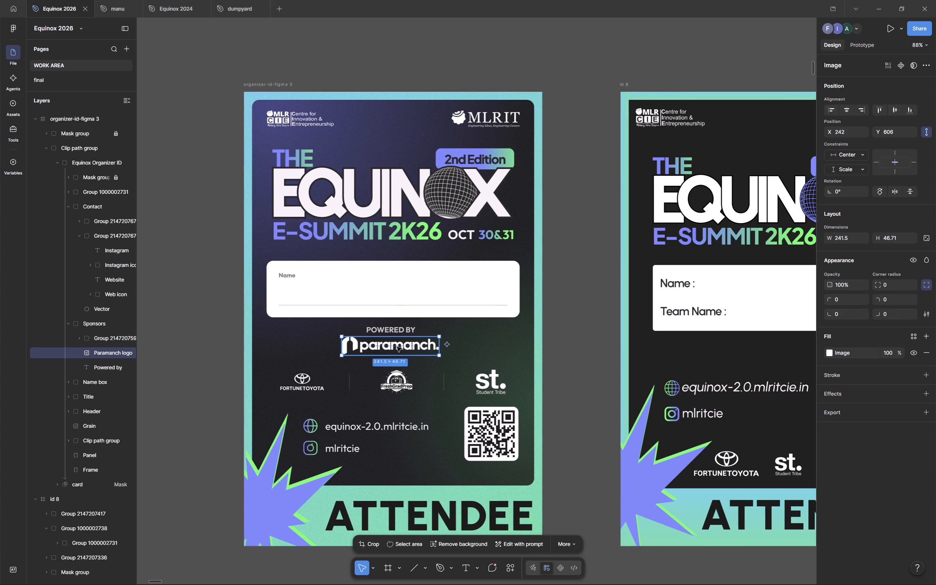
click(848, 113)
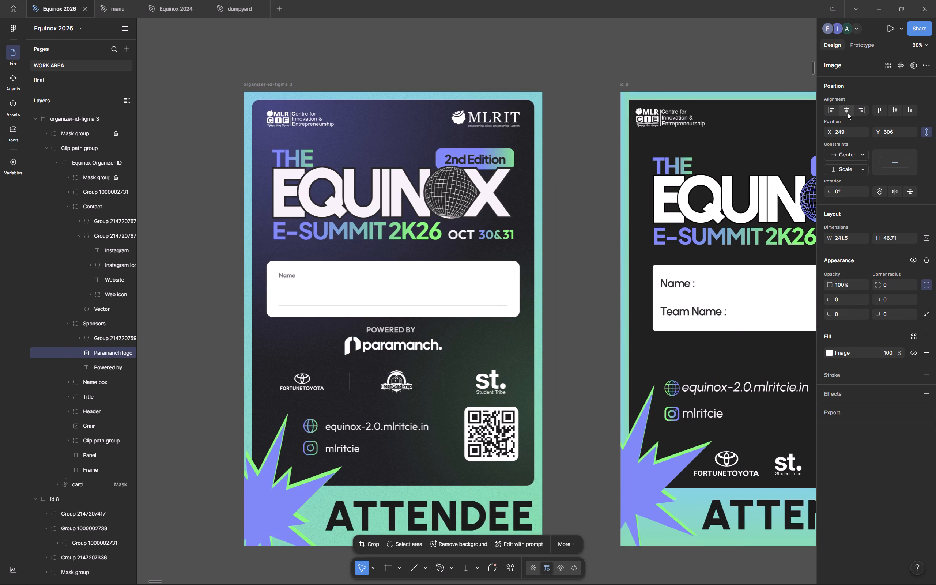
click(596, 306)
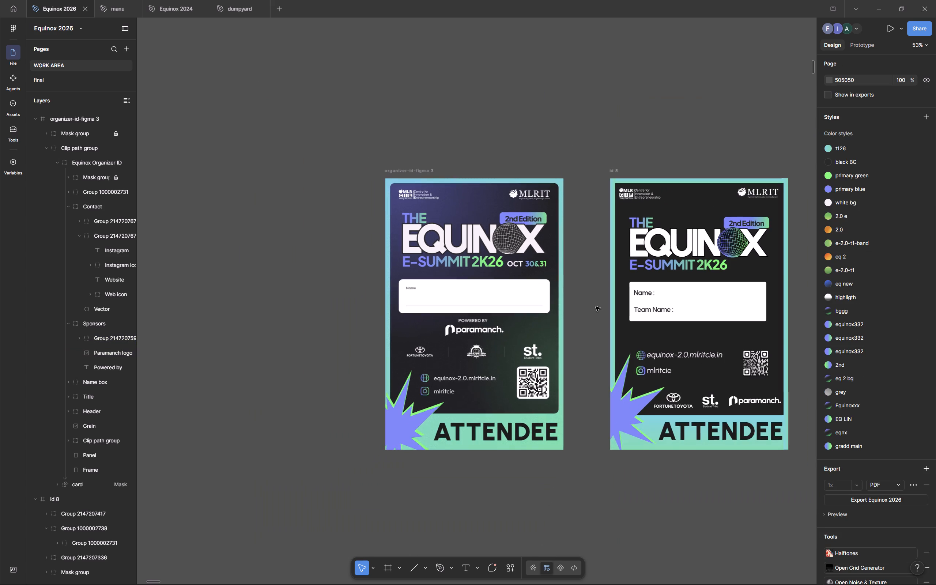
Examine the first card's selection colours and browse the library colour styles available for its original Equinox 26 gradient.
scroll(596, 306, down, 1)
scroll(596, 306, left, 1)
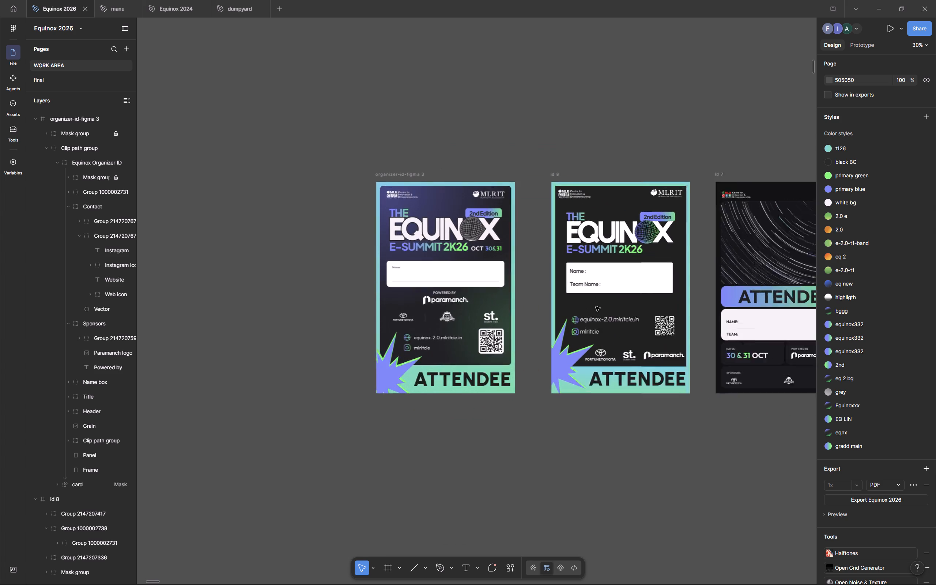
right_click(331, 138)
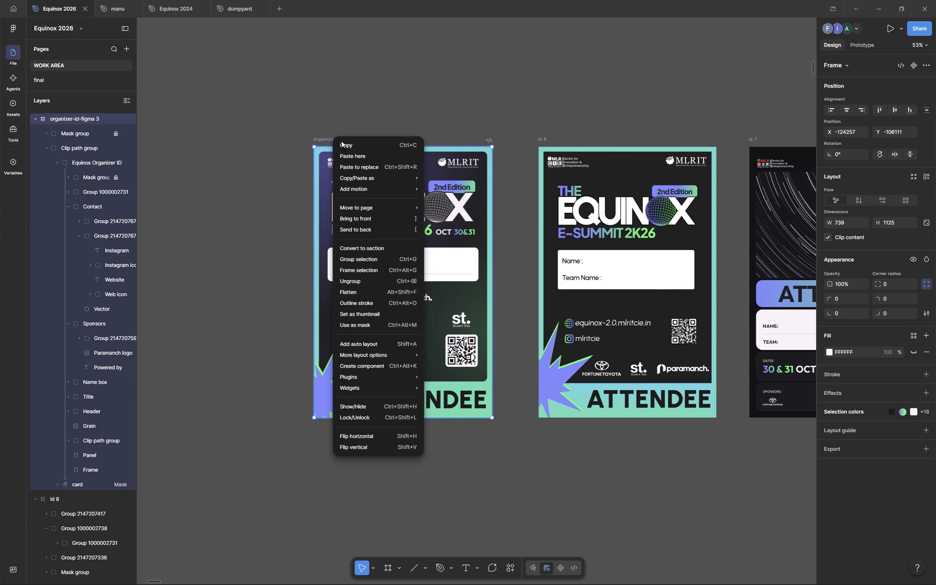
click(879, 413)
click(840, 412)
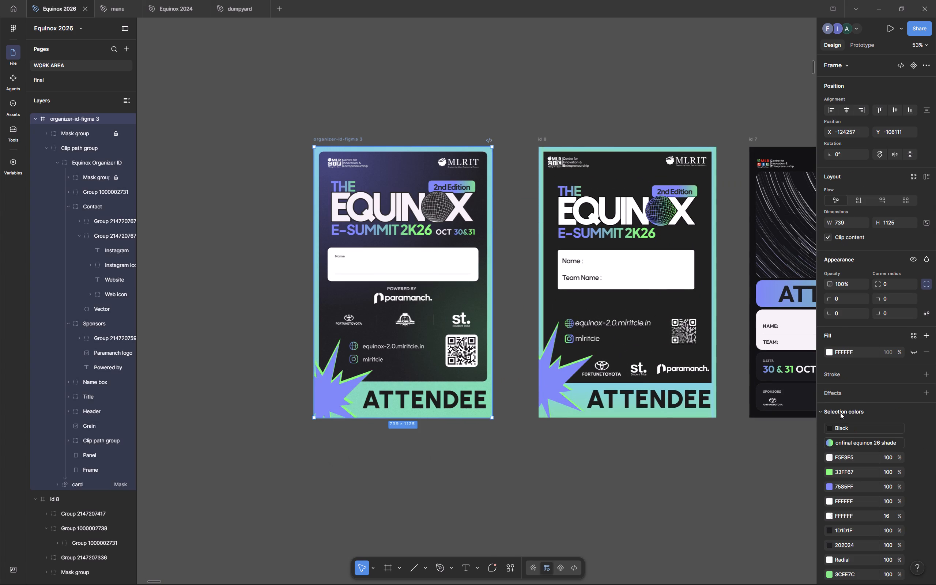
scroll(851, 441, down, 1)
click(828, 415)
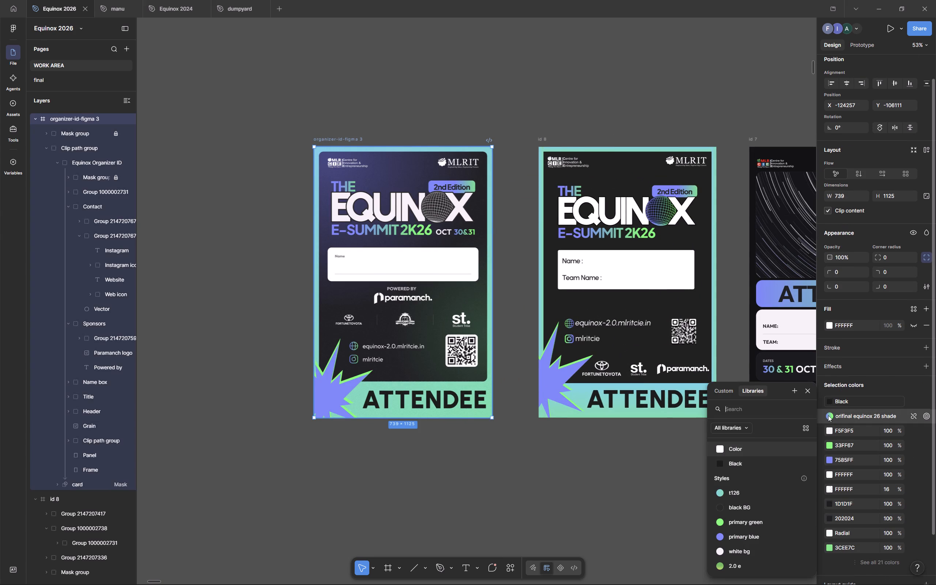
scroll(758, 440, down, 2)
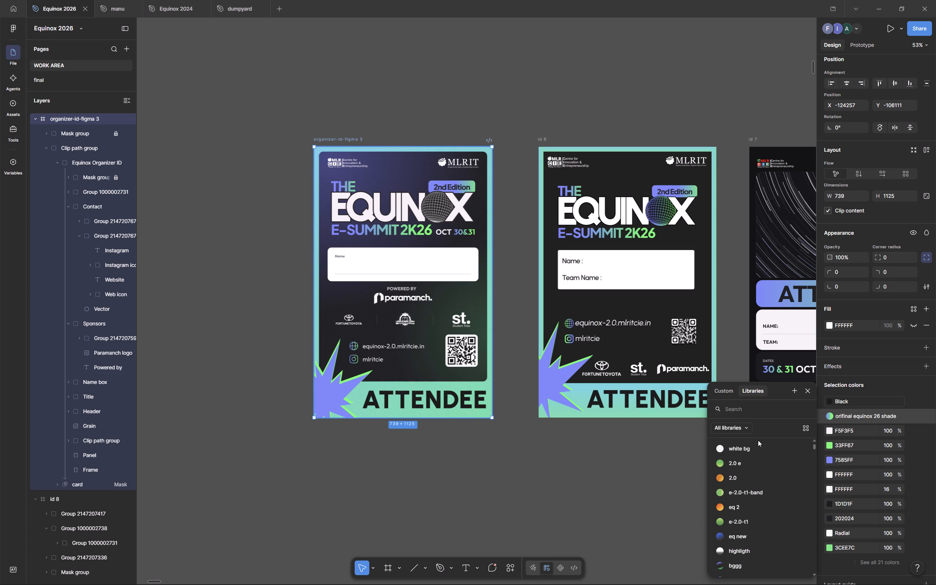
scroll(768, 476, down, 1)
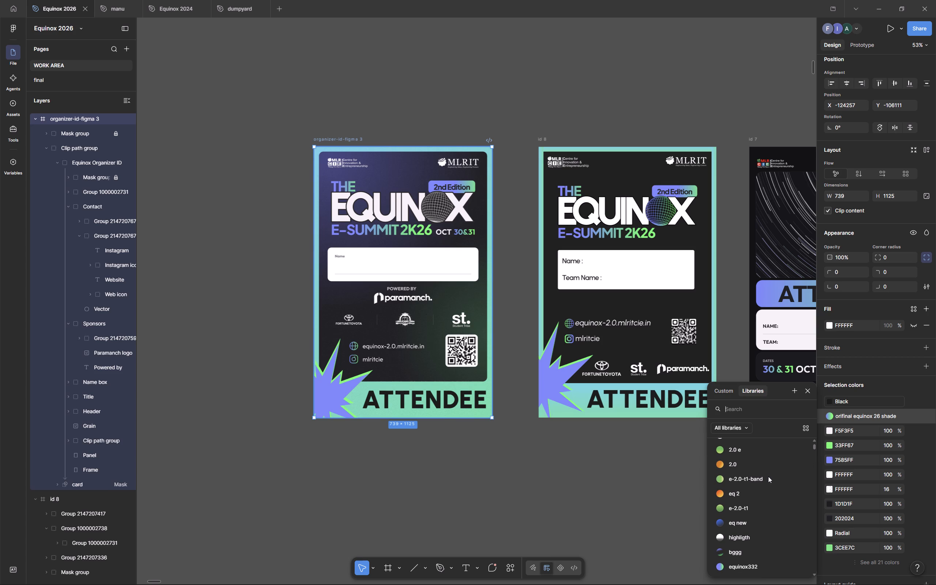
scroll(768, 476, down, 4)
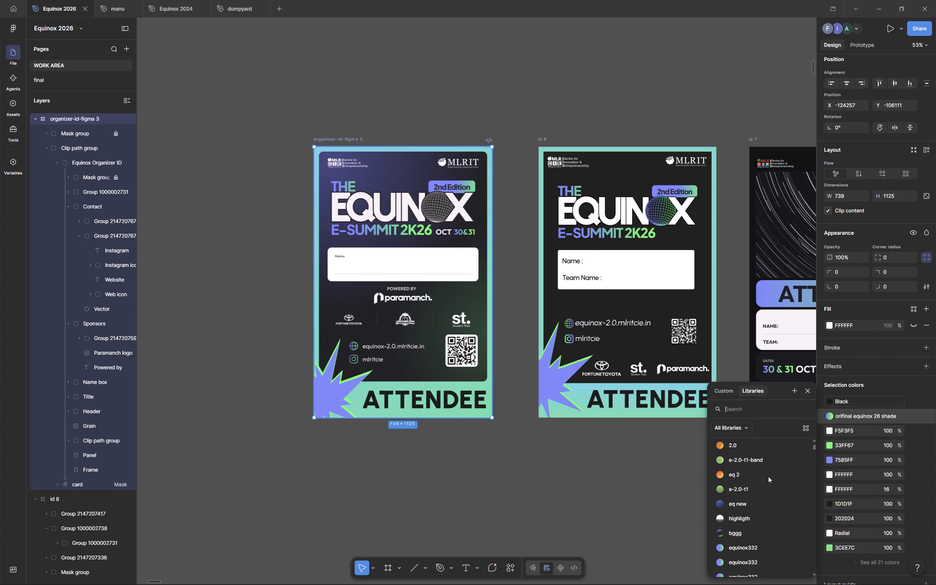
scroll(768, 476, down, 1)
scroll(768, 476, up, 1)
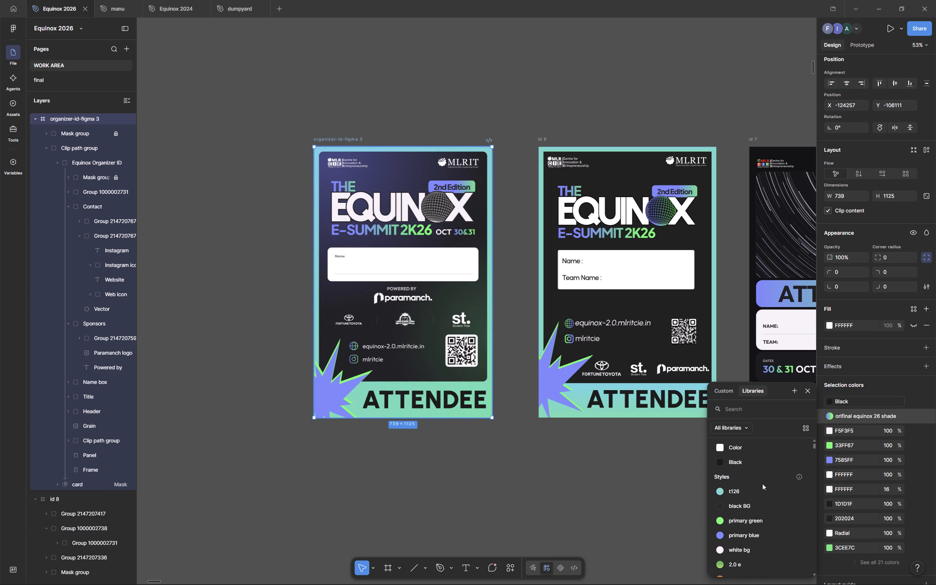
Lower the opacity of both gradient stops in the t126 colour style to about 84%.
click(800, 488)
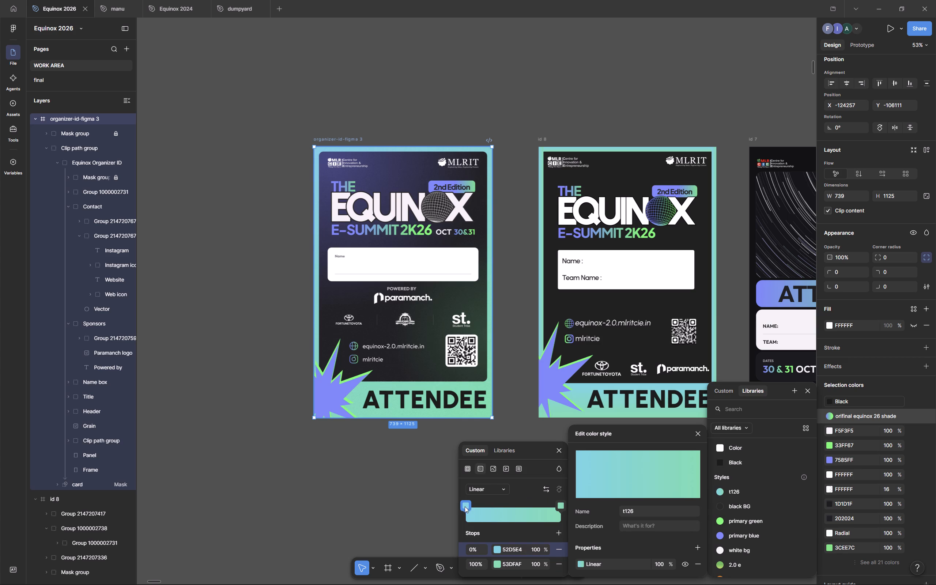
drag(544, 548, 453, 298)
drag(453, 298, 290, 320)
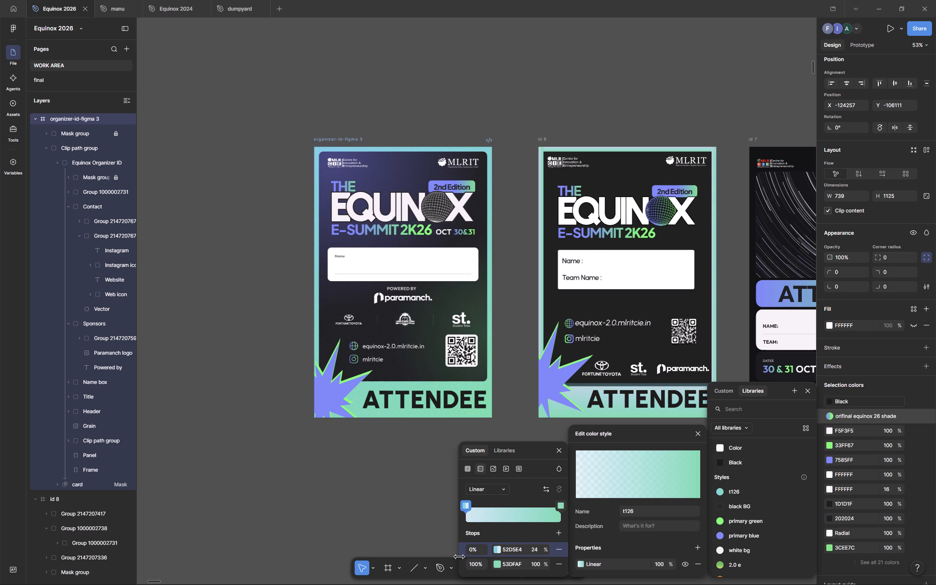
drag(290, 320, 375, 310)
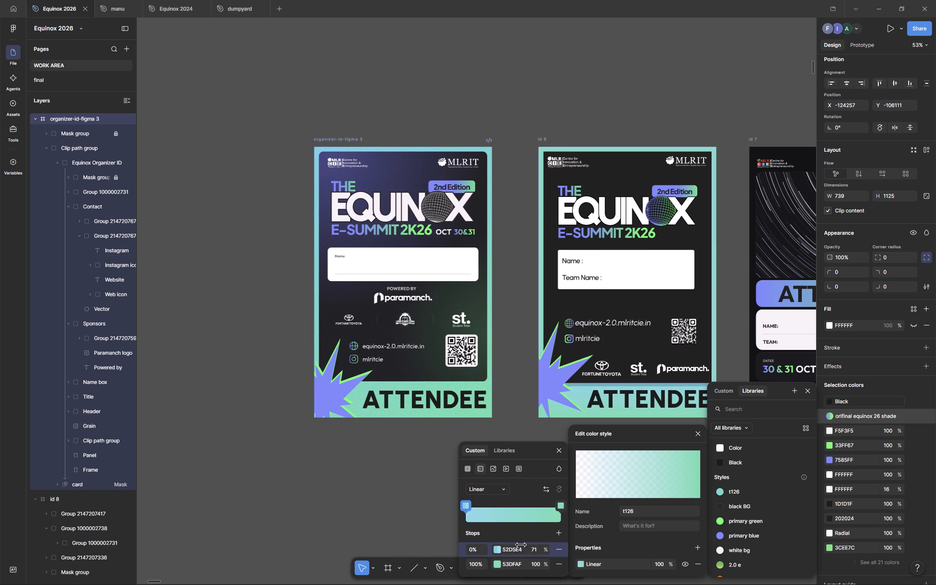
drag(375, 310, 352, 313)
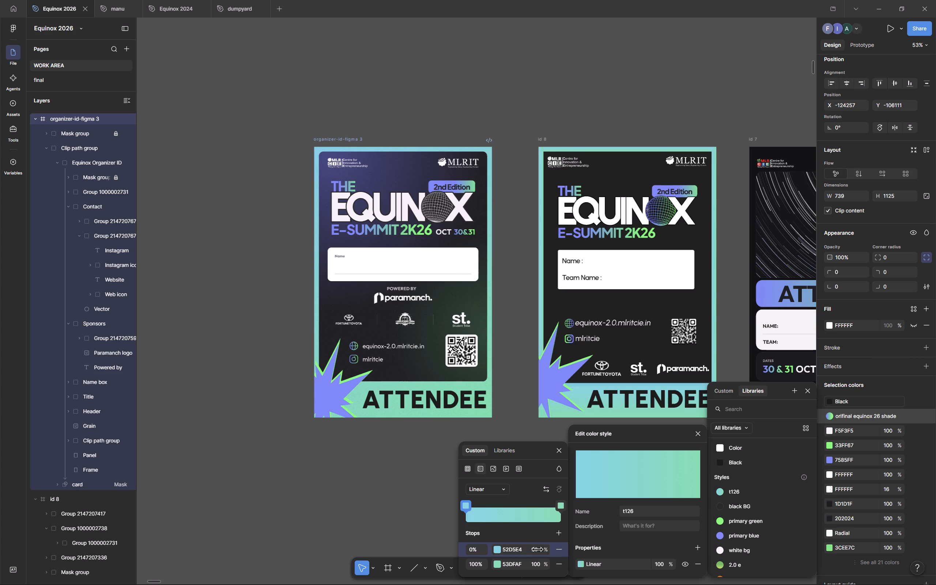
drag(352, 313, 355, 313)
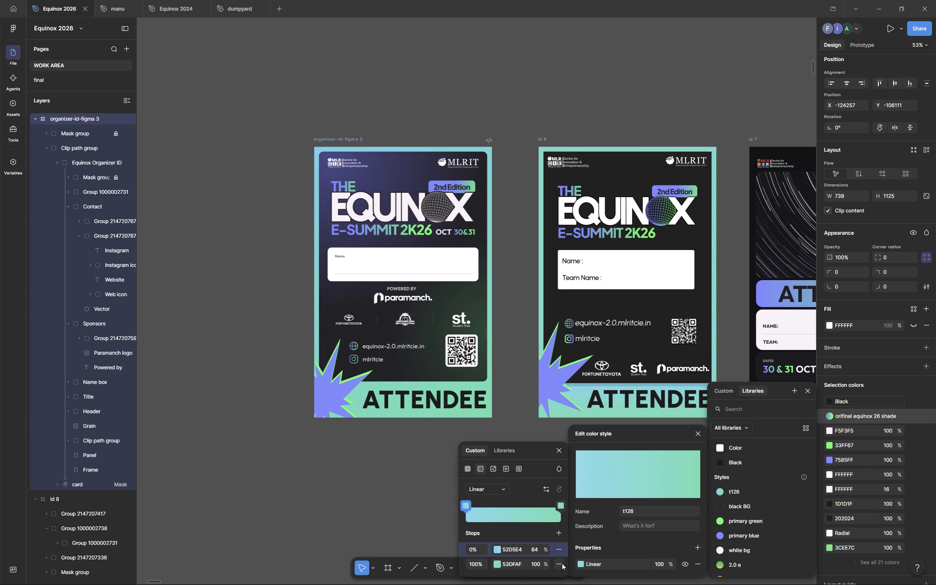
drag(547, 565, 433, 299)
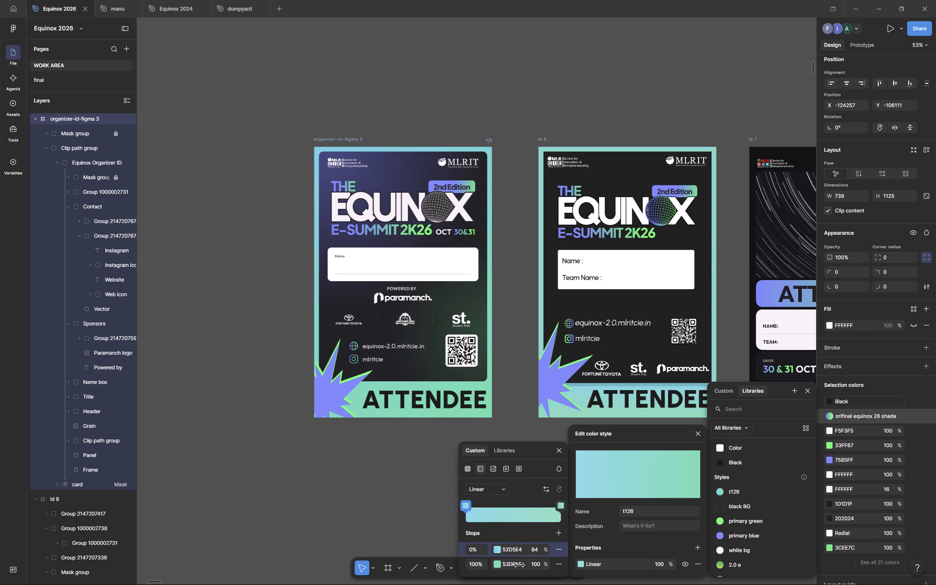
drag(433, 299, 450, 297)
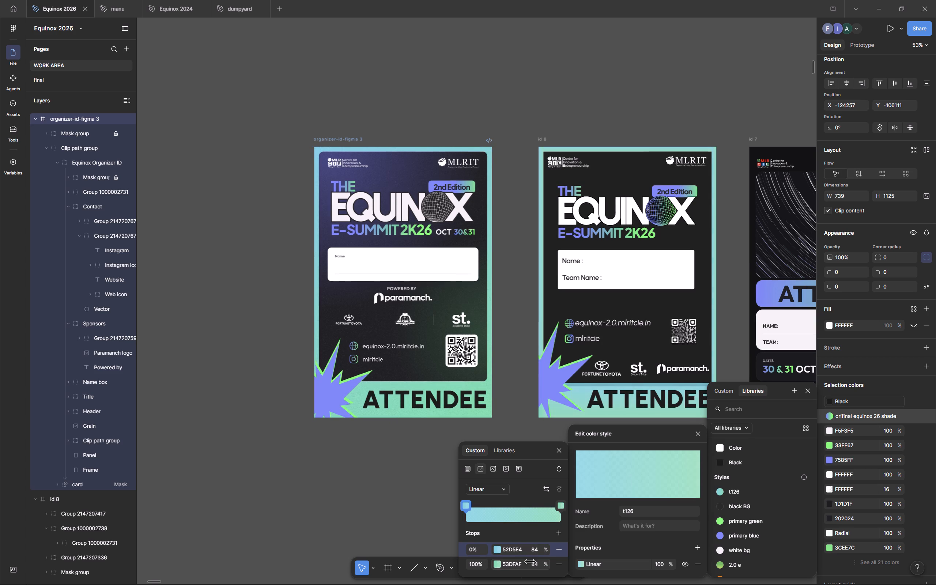
drag(450, 297, 450, 295)
double_click(395, 490)
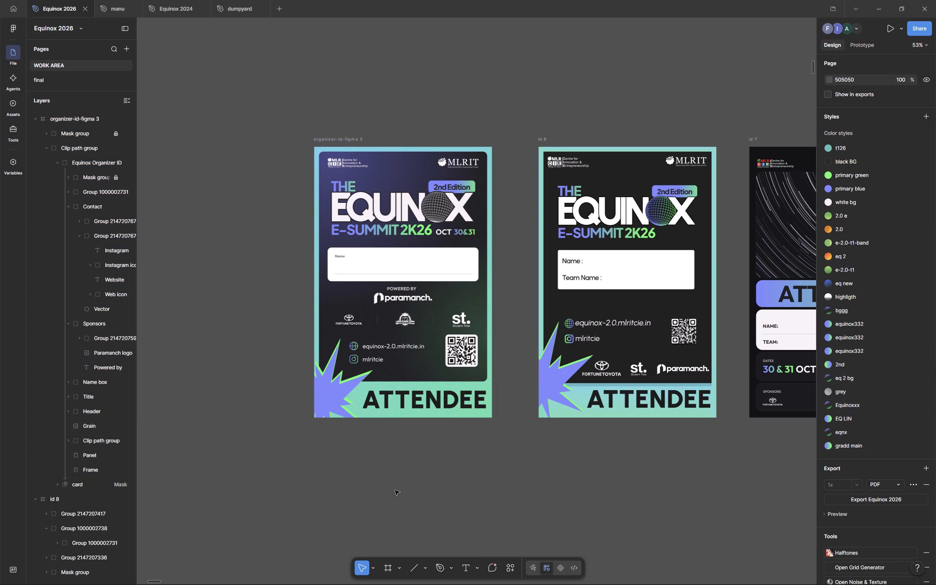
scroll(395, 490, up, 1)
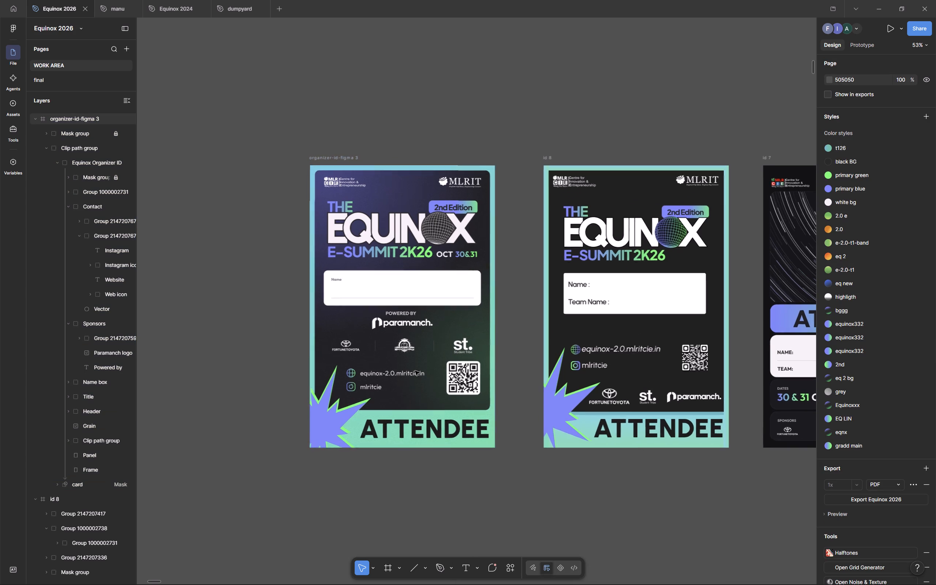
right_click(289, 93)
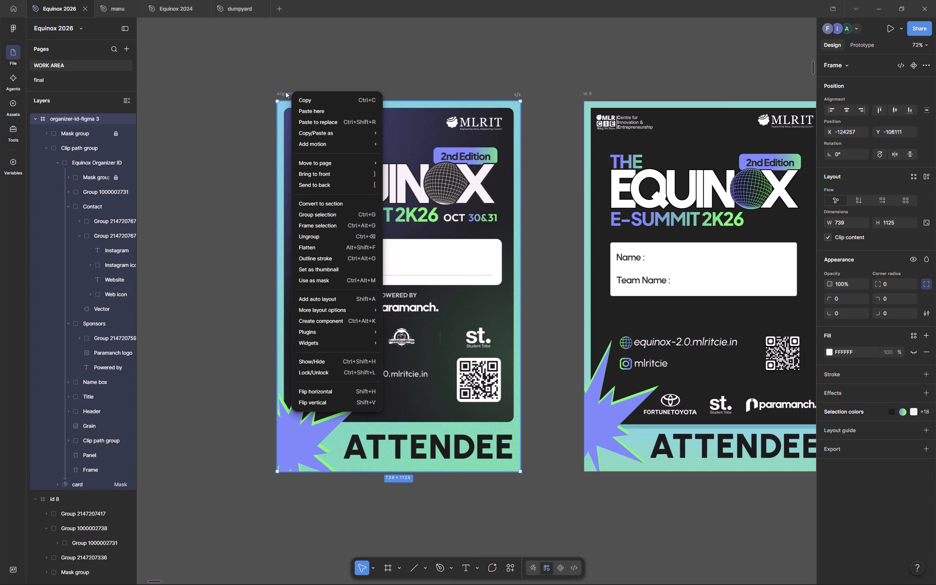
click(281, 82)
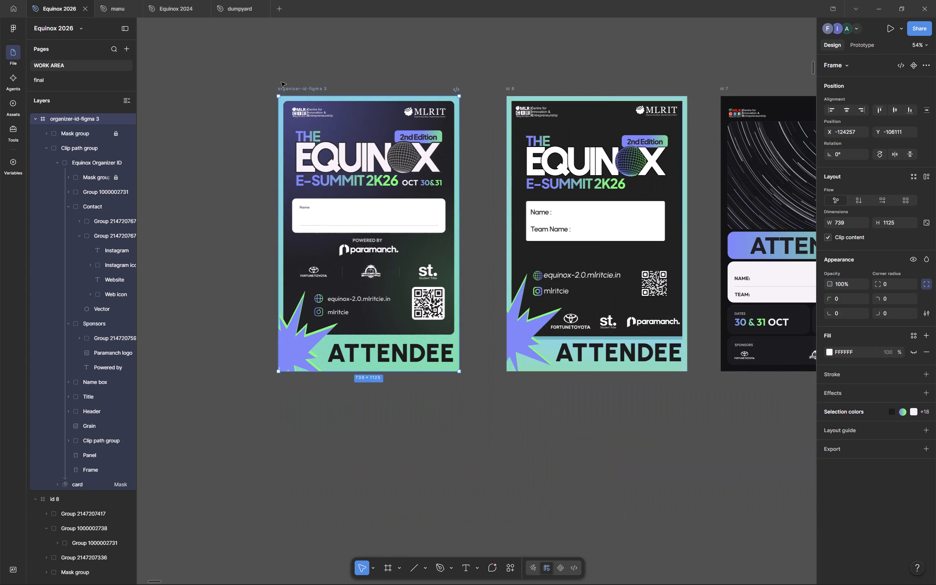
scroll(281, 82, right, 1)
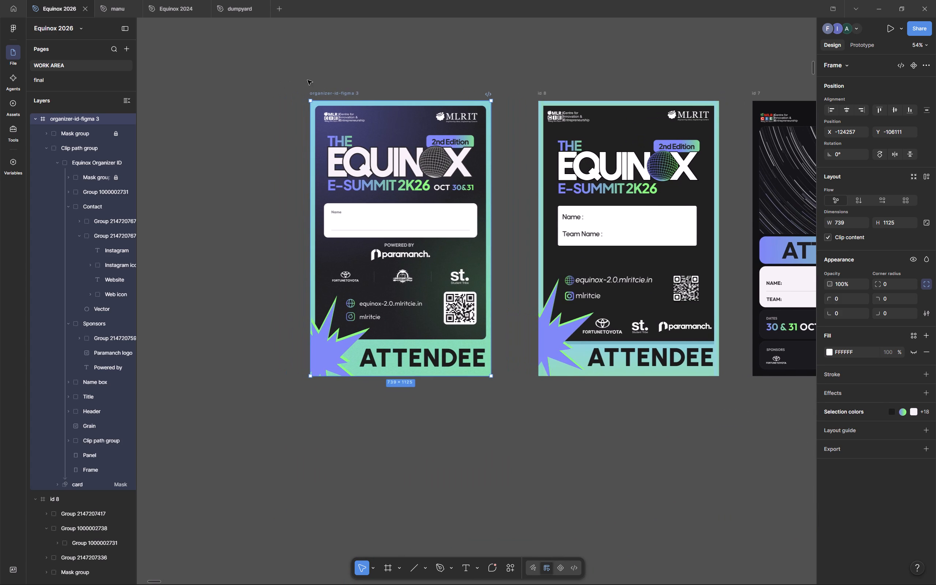
Delete the white name box group from the first attendee card.
click(318, 91)
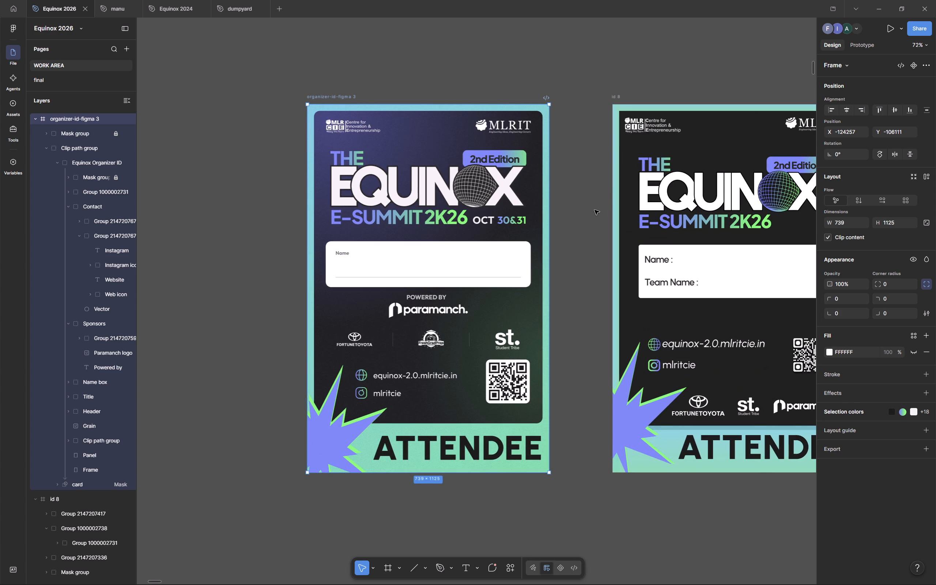
double_click(362, 253)
click(362, 253)
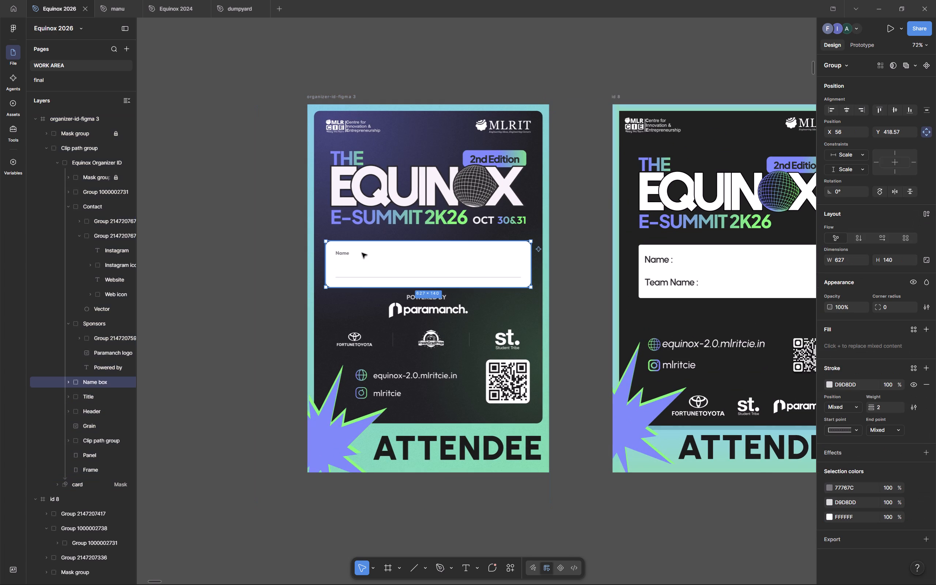
key(Delete)
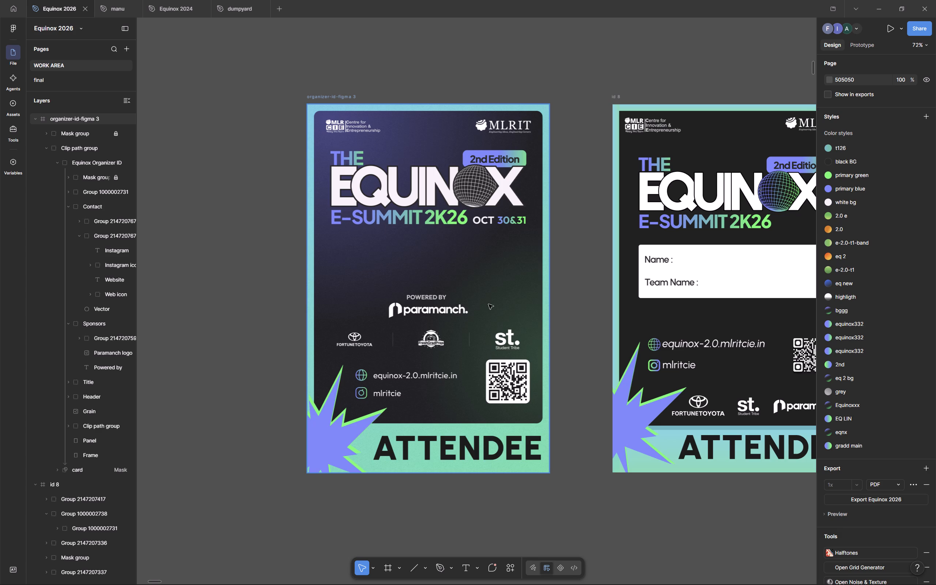
Nudge the Equinox title group on the first card up to about Y 131.71.
double_click(423, 208)
click(423, 208)
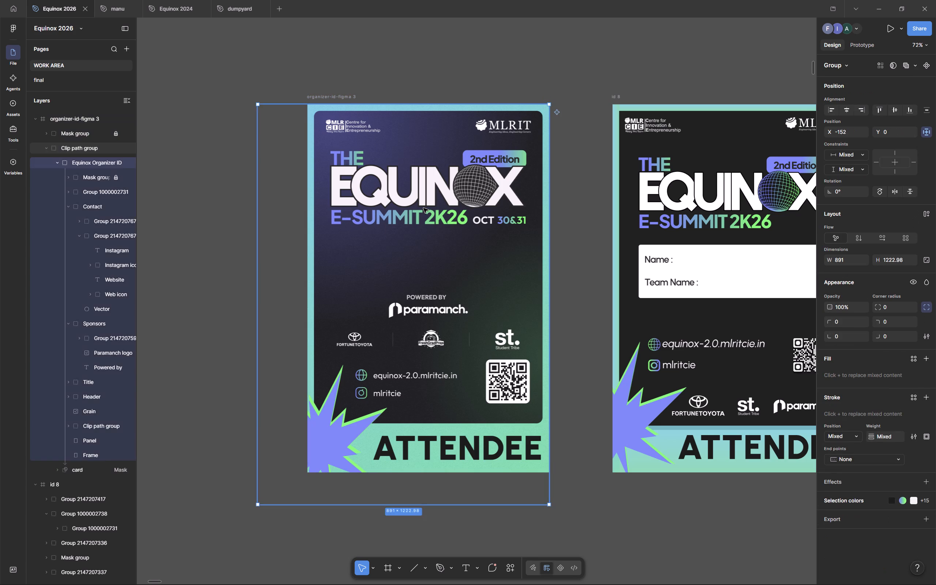
click(423, 208)
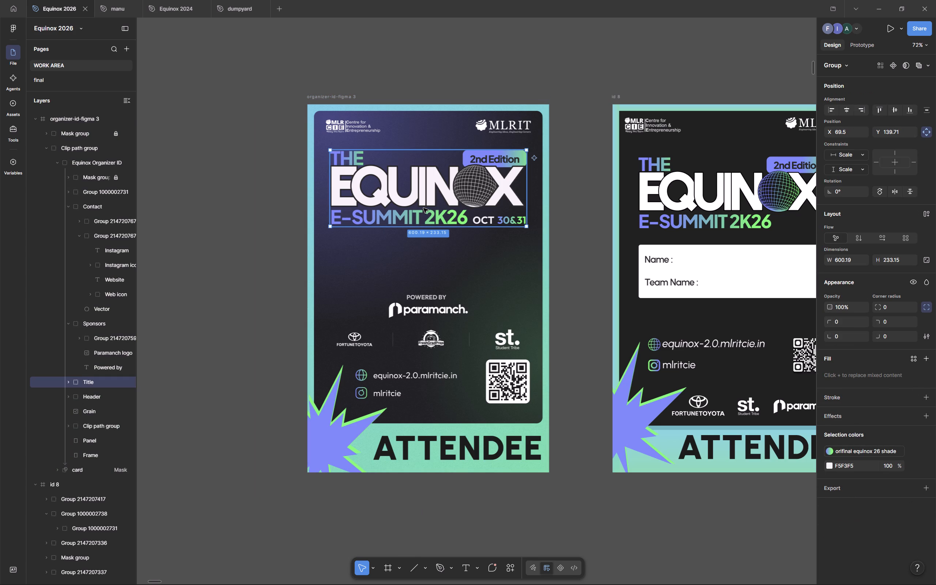
key(Up)
key(Up)
key(Up)
key(Up)
key(Up)
key(Up)
key(Up)
key(Up)
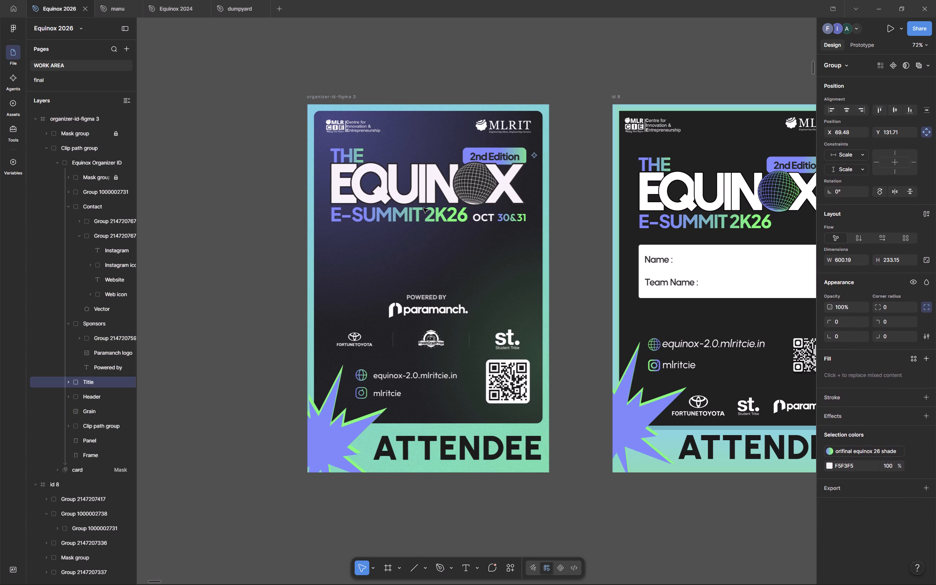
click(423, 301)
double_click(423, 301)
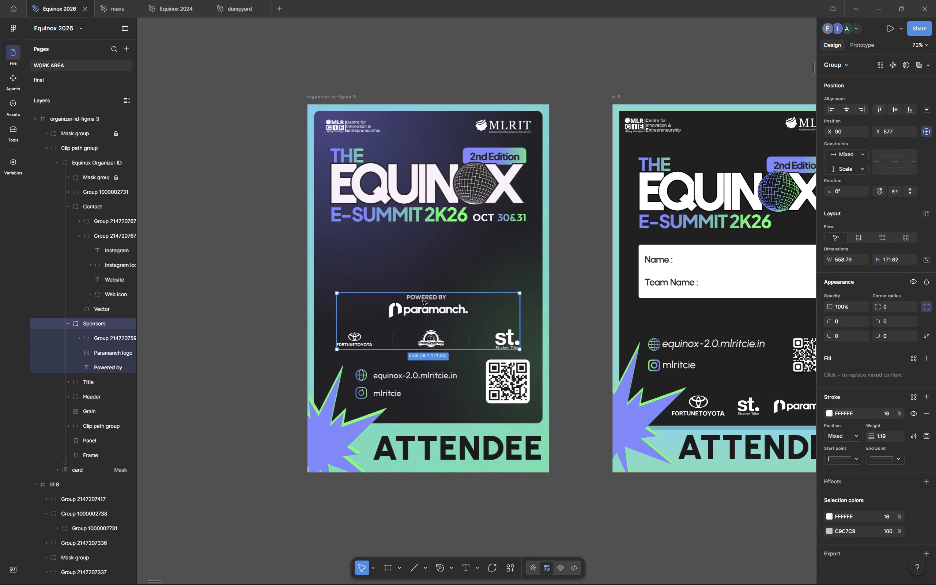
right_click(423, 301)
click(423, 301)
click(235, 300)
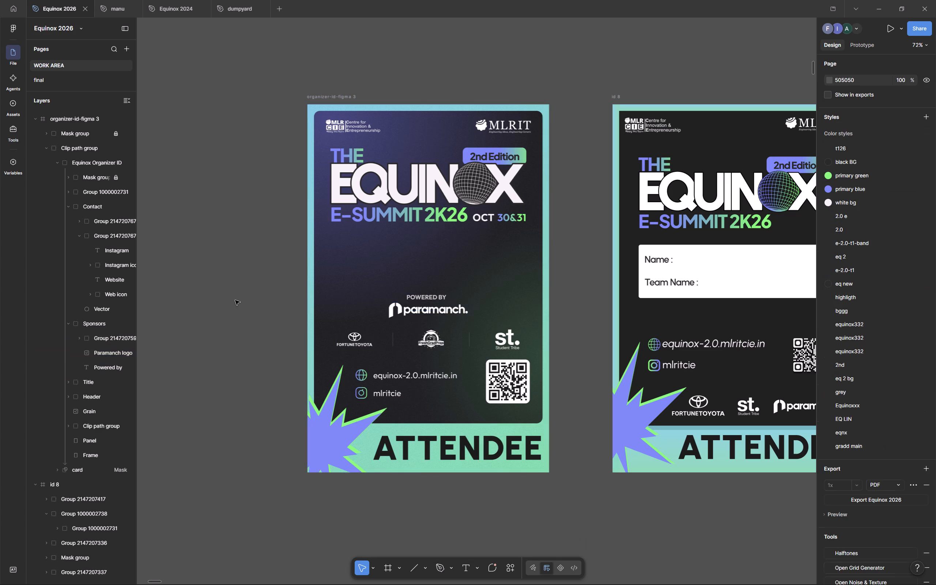
Nudge the contact group with website, Instagram and QR code on the first card down to Y 790.
scroll(235, 300, left, 3)
triple_click(407, 399)
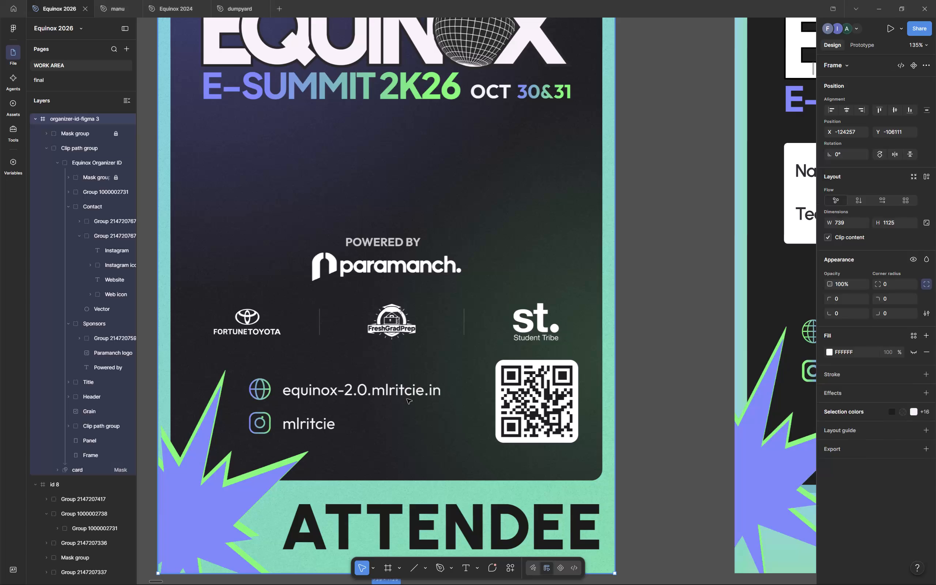
click(406, 399)
key(Down)
key(Down)
key(Down)
key(Down)
key(Down)
key(Down)
key(Down)
key(Down)
key(Down)
key(Down)
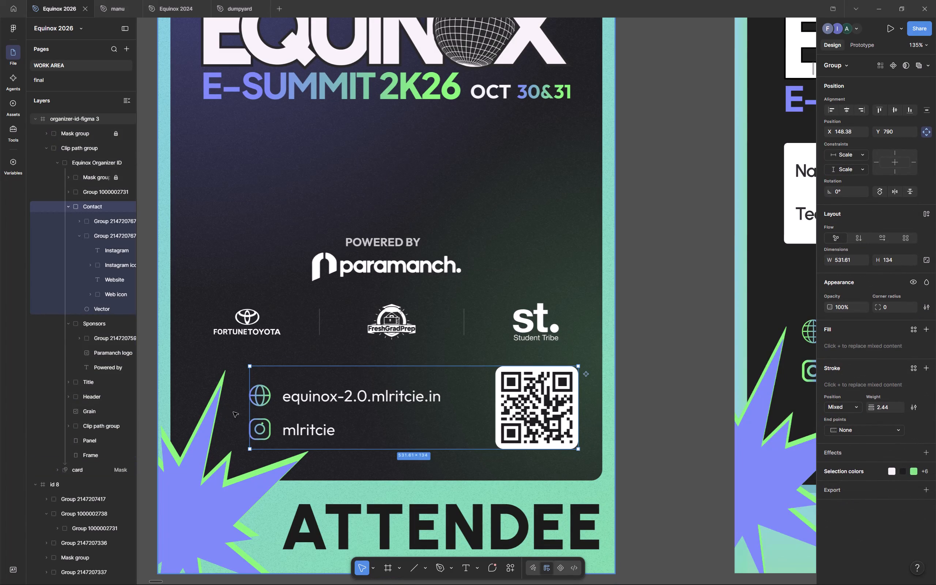
triple_click(213, 392)
click(213, 392)
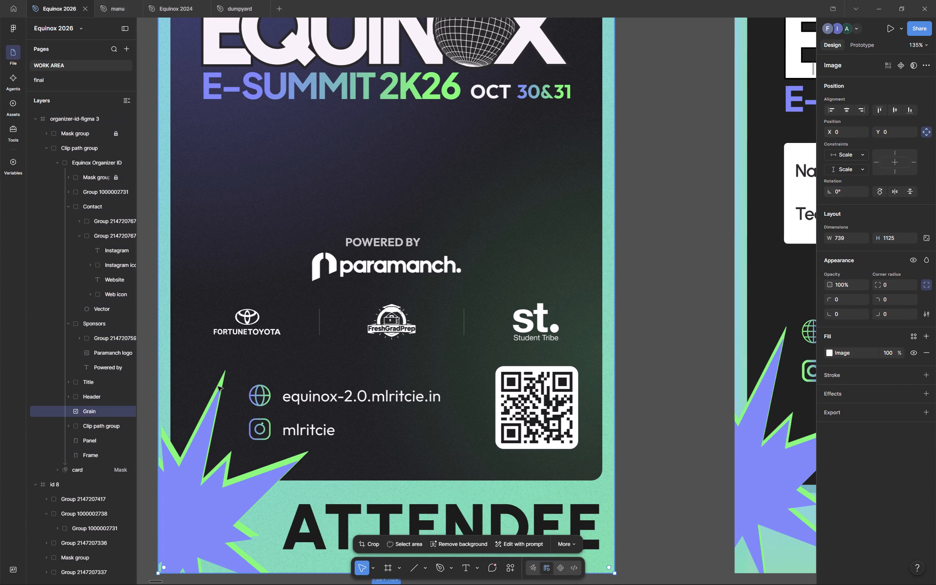
Nudge the sponsors group on the first card to about X 87, Y 583.
click(317, 278)
key(Left)
key(Left)
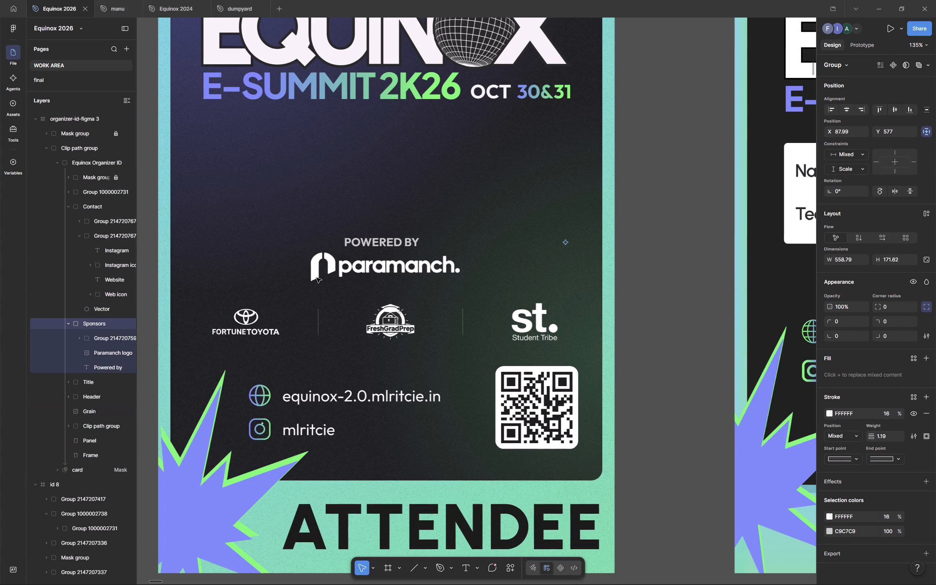
key(Down)
key(Left)
key(Down)
key(Down)
key(Down)
key(Down)
key(Down)
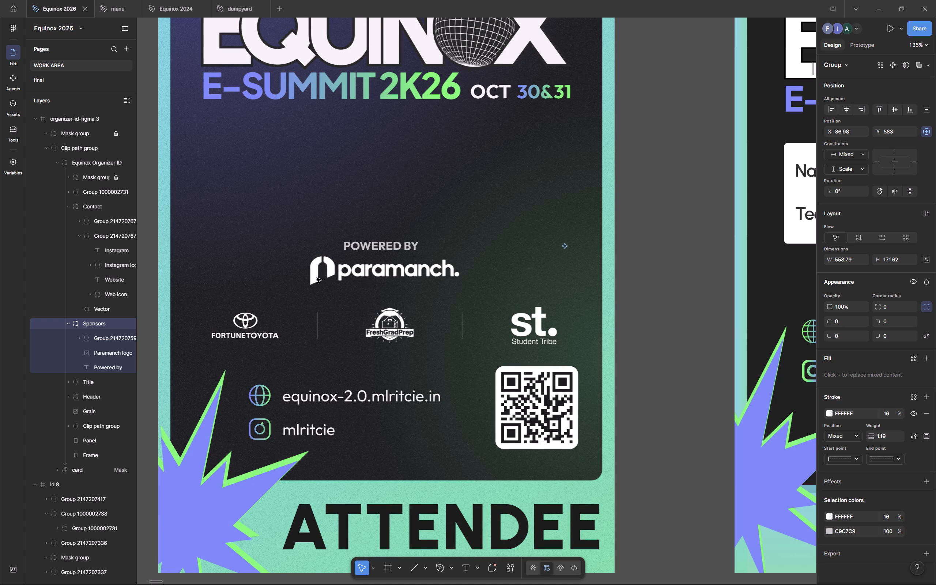
Nudge the Equinox title group on the first card up to about Y 130.71.
scroll(378, 213, up, 1)
click(388, 168)
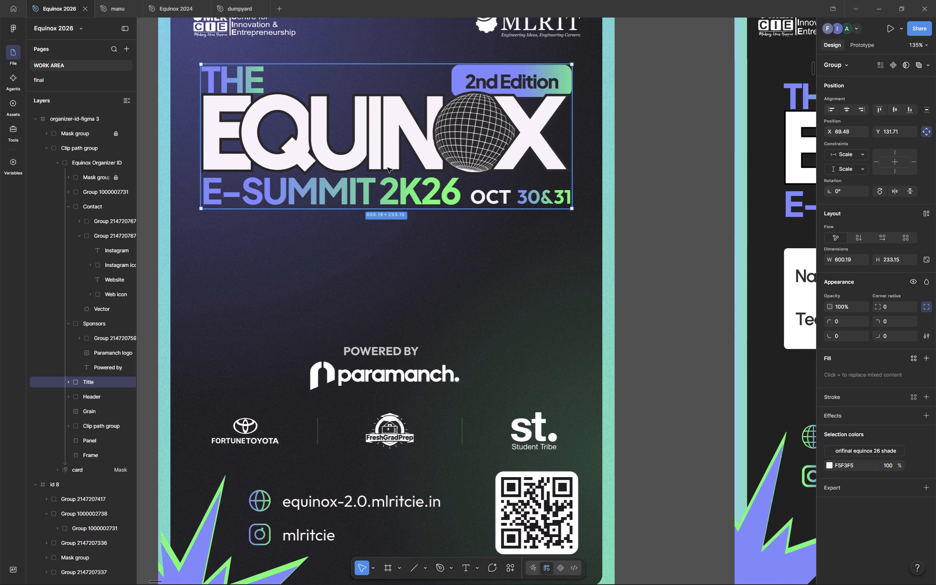
key(Up)
scroll(388, 168, left, 1)
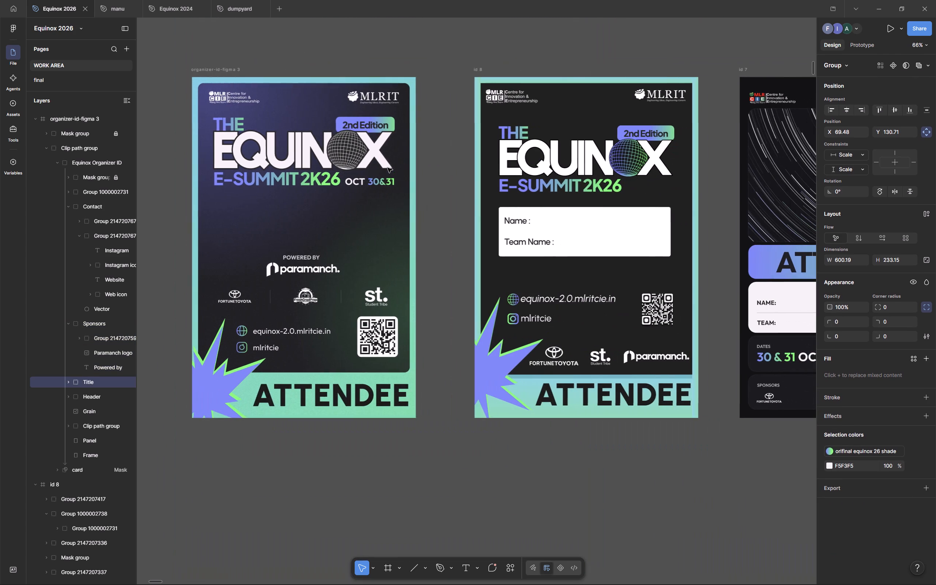
Delete the "30&31" and "OCT" date texts from the title group on the first card.
click(554, 222)
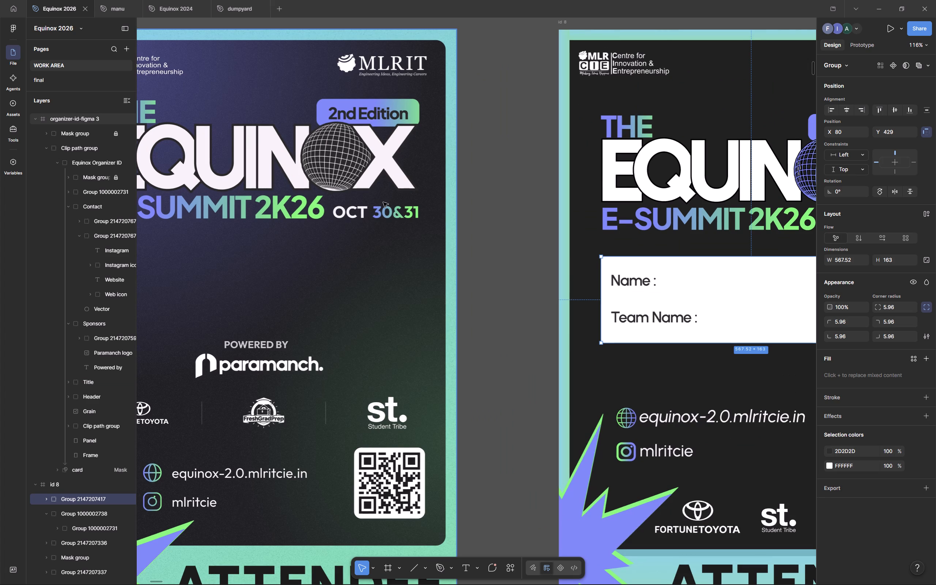
double_click(383, 214)
click(383, 214)
double_click(383, 214)
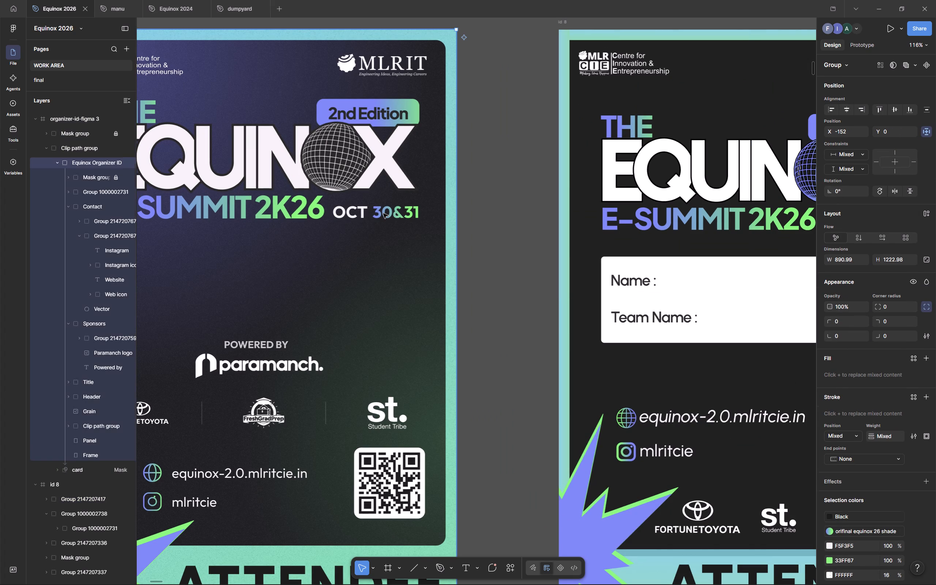
click(383, 214)
right_click(355, 214)
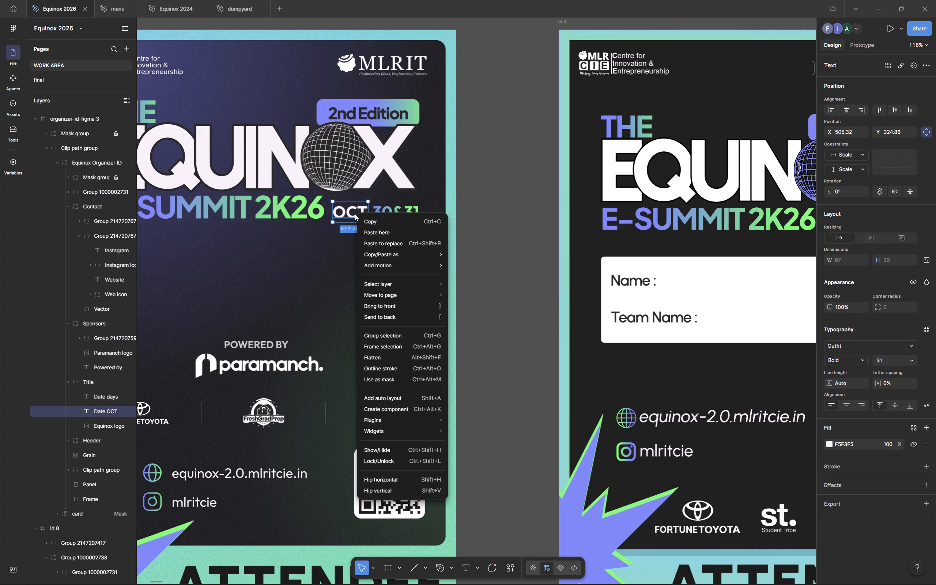
key(Delete)
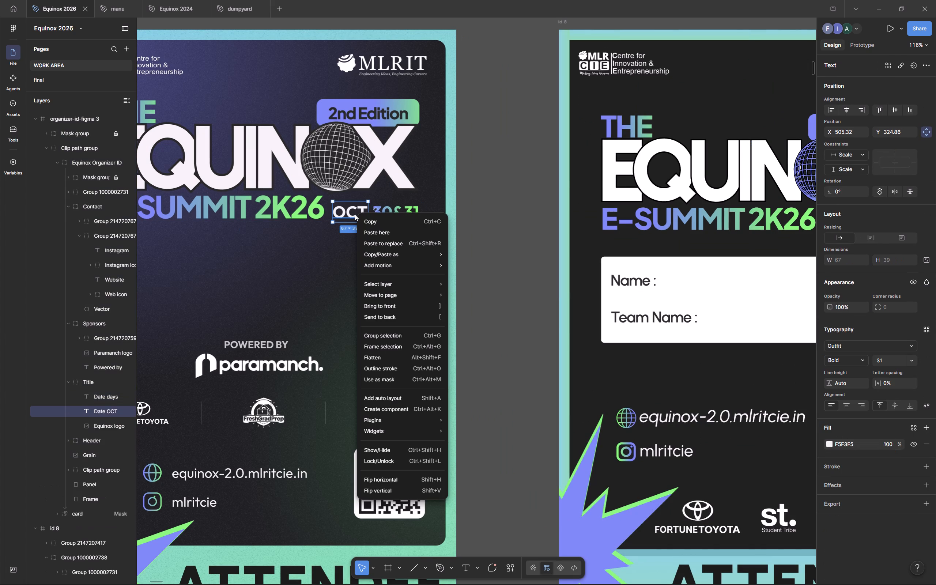
key(Delete)
click(355, 214)
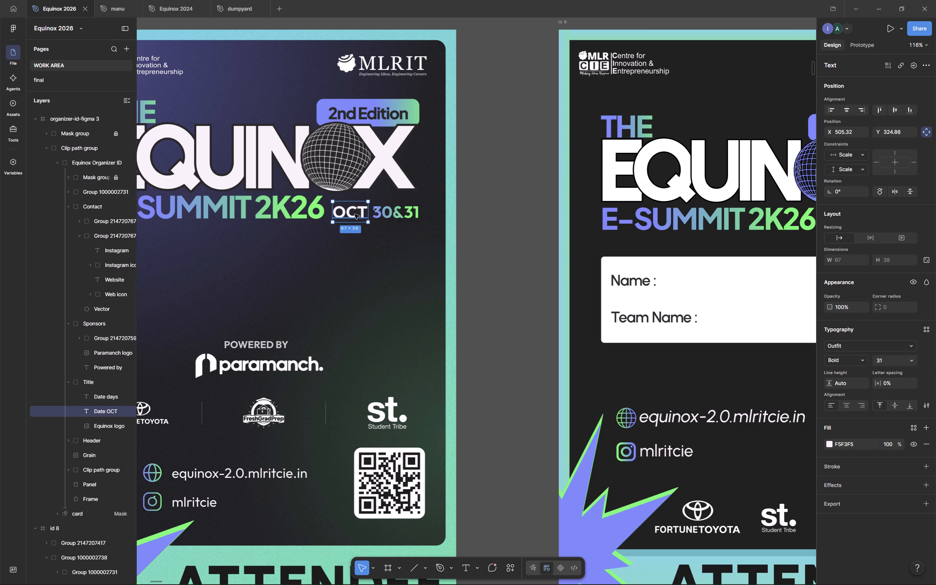
click(386, 211)
key(Delete)
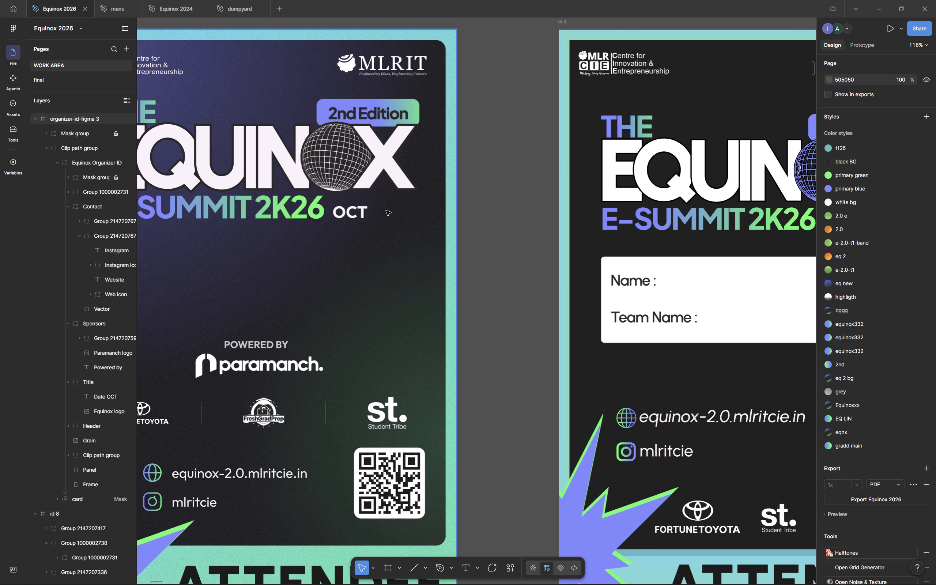
click(344, 211)
triple_click(344, 211)
click(344, 211)
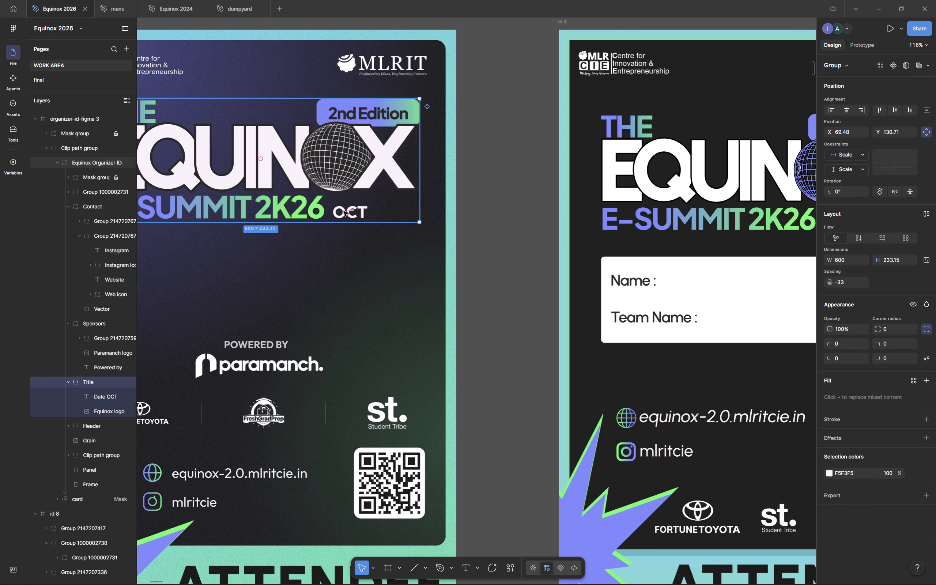
key(Delete)
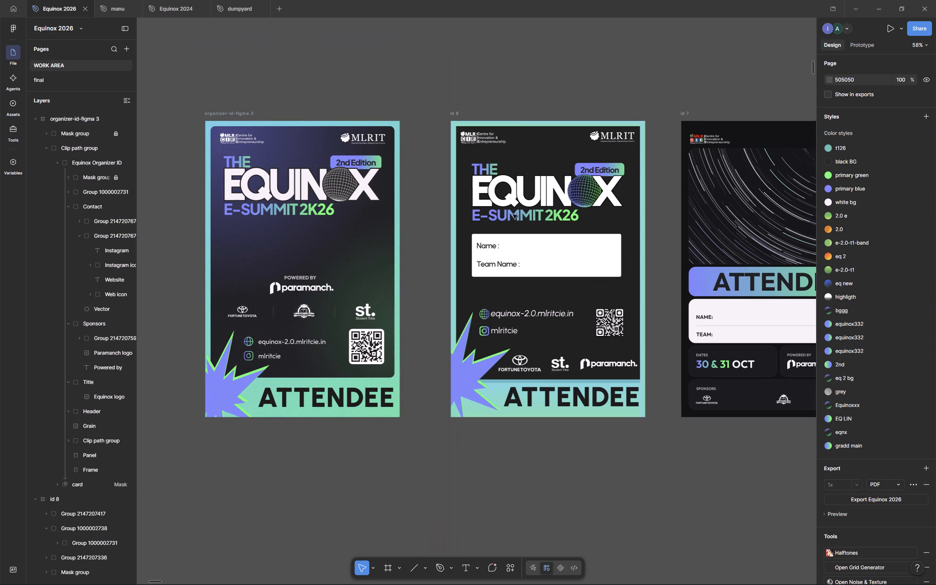
Copy the white Name and Team Name box from card id 8 into the first card and centre it horizontally.
click(504, 251)
key(ctrl+c)
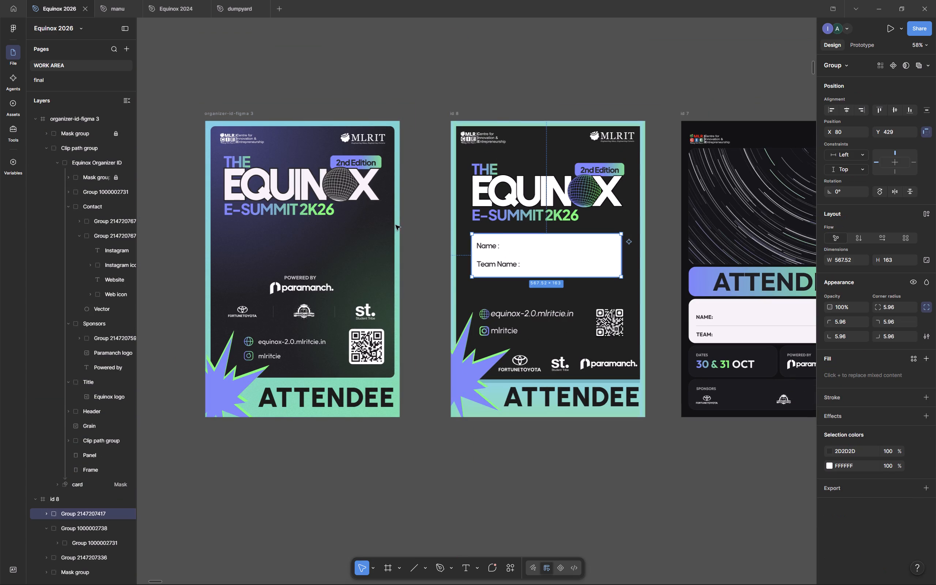
click(279, 249)
key(ctrl+v)
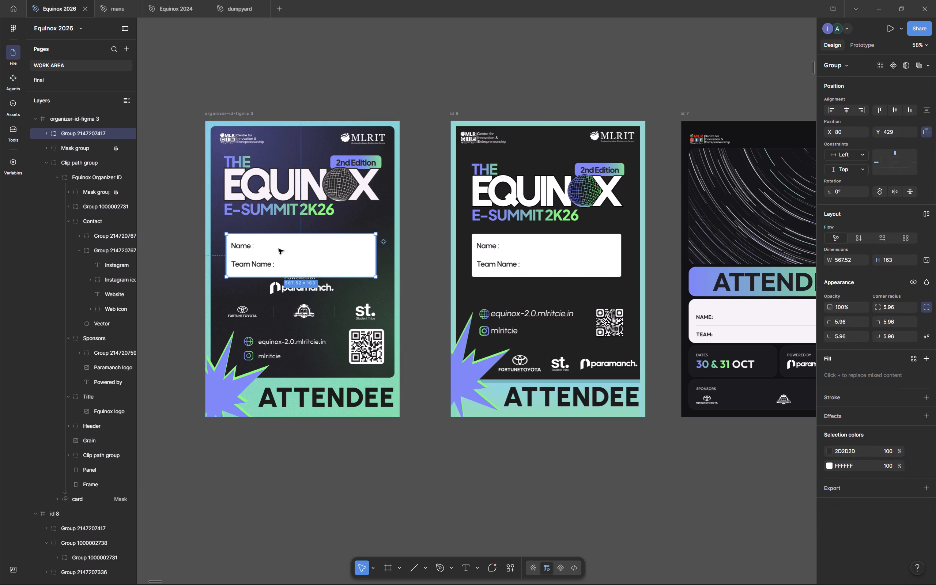
click(850, 111)
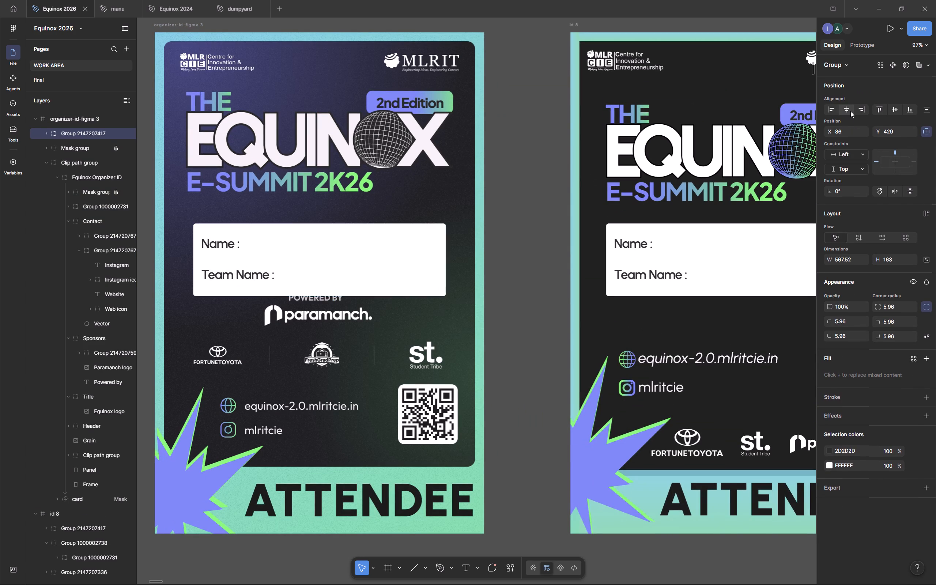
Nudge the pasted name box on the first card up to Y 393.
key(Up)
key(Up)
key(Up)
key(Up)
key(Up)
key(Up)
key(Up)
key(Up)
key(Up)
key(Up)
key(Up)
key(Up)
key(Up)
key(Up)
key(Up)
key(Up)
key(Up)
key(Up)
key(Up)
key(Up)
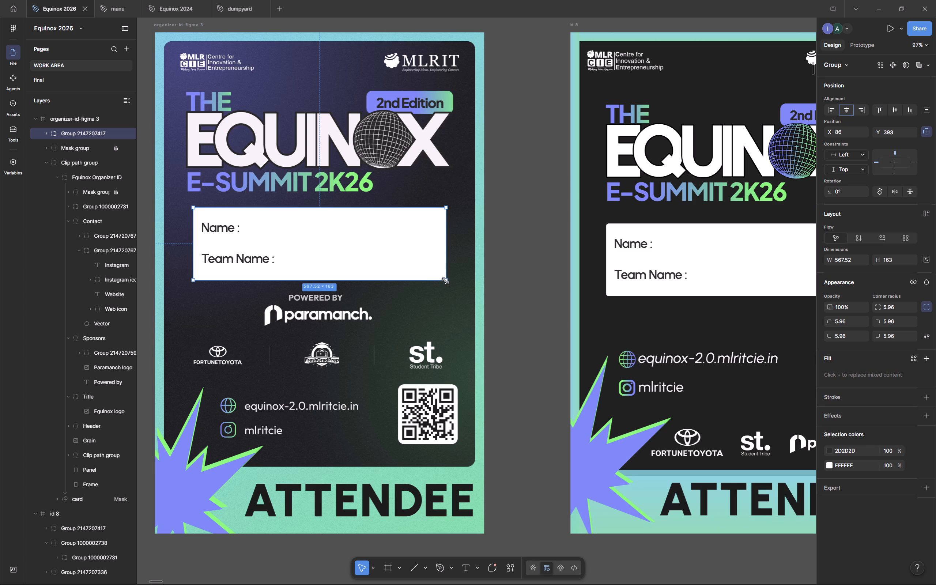
Scale the name box proportionally to about 499 × 143.32 and move it to X 120, Y 412.
key(k)
drag(445, 281, 415, 264)
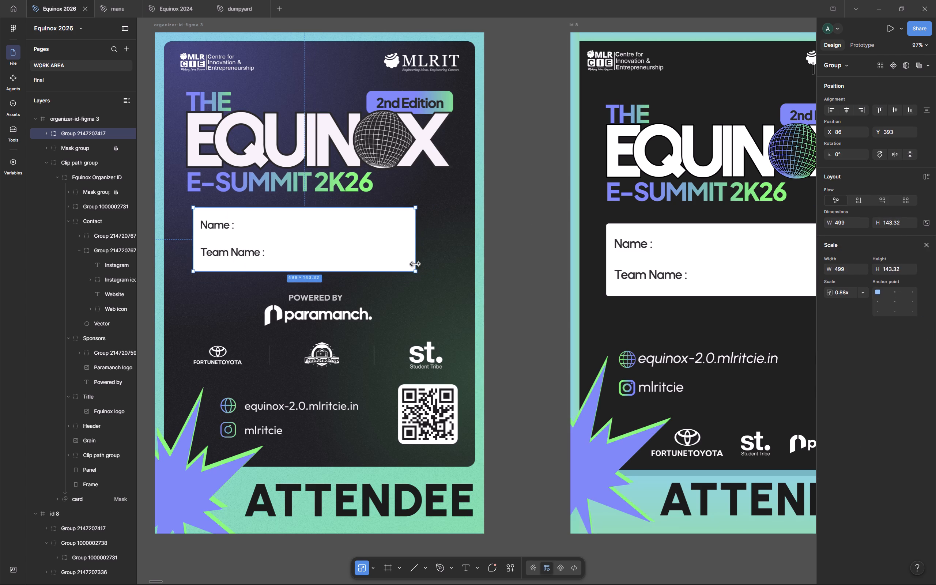
drag(387, 257, 403, 265)
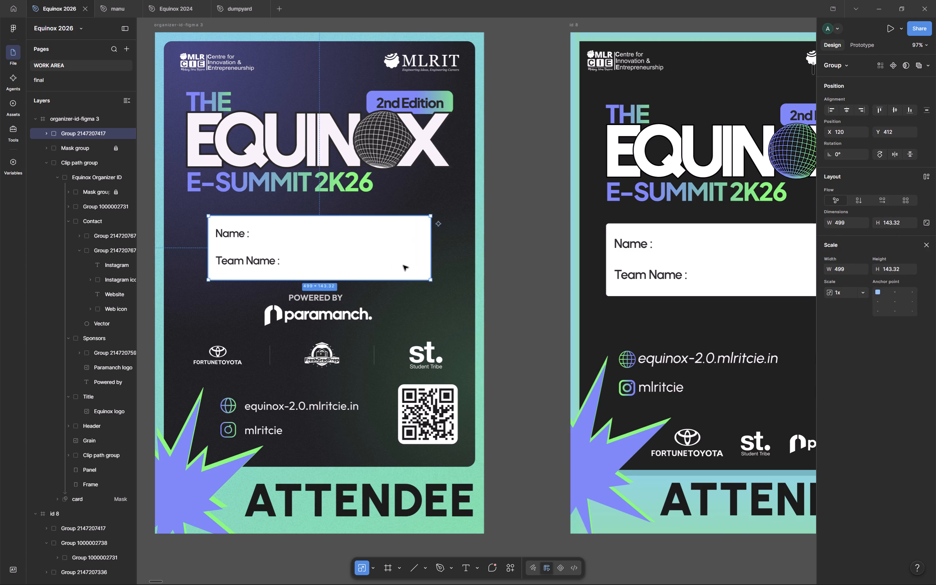
click(572, 231)
click(414, 231)
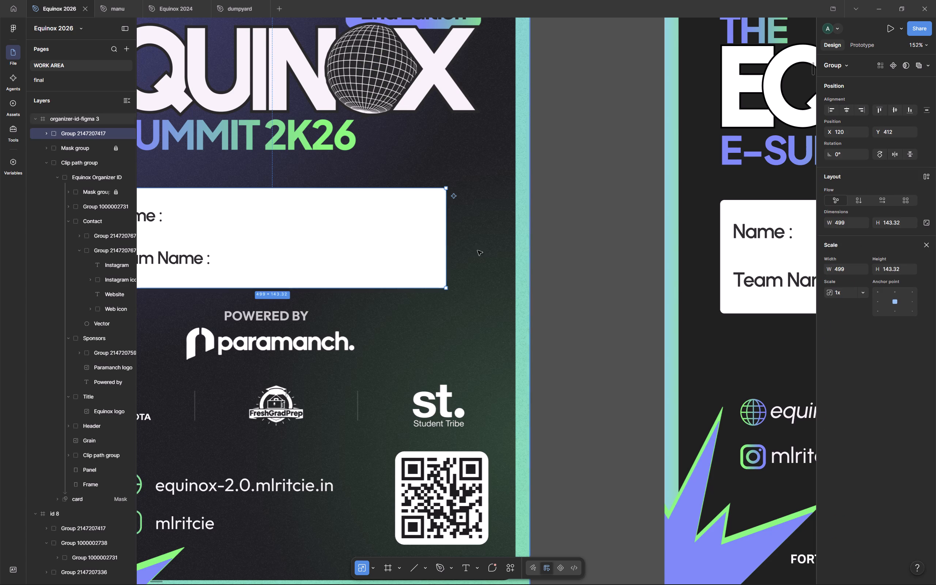
click(932, 242)
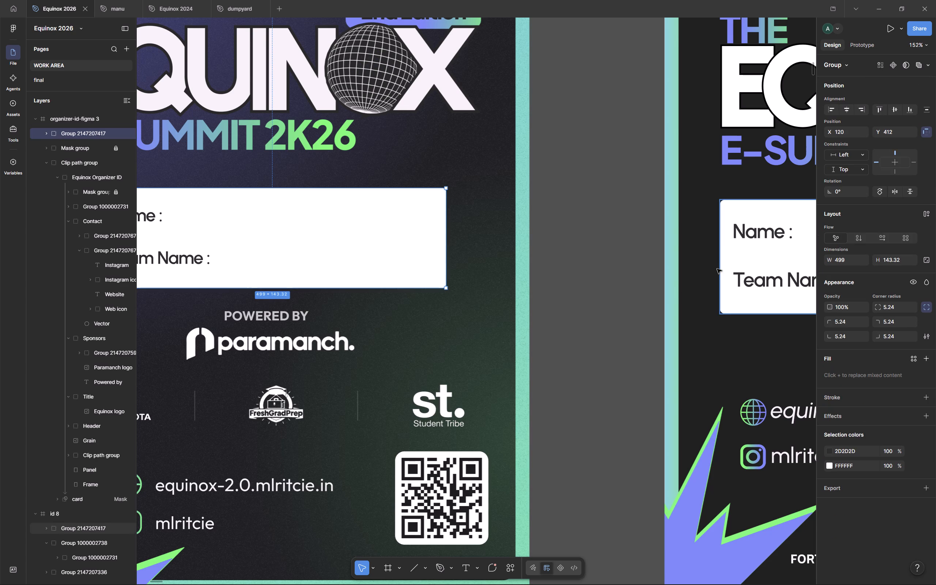
Widen the name box on both sides to 587 and centre it horizontally on the first card.
drag(444, 252, 464, 257)
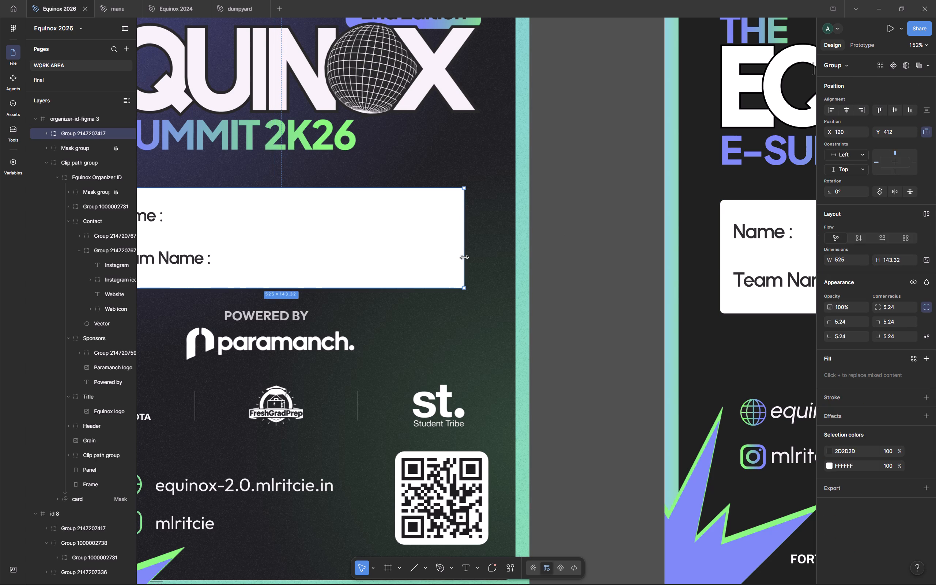
drag(464, 257, 462, 258)
scroll(462, 258, right, 5)
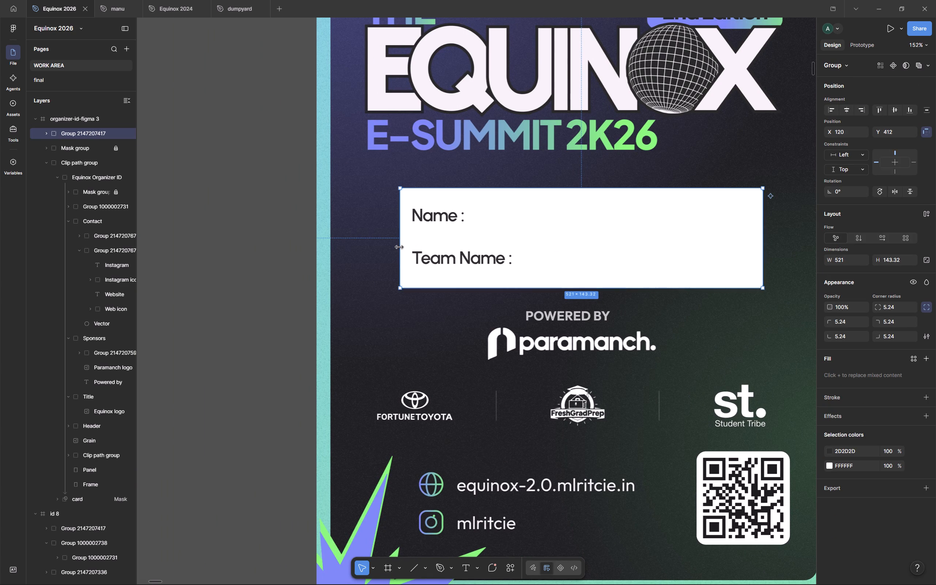
drag(399, 247, 377, 249)
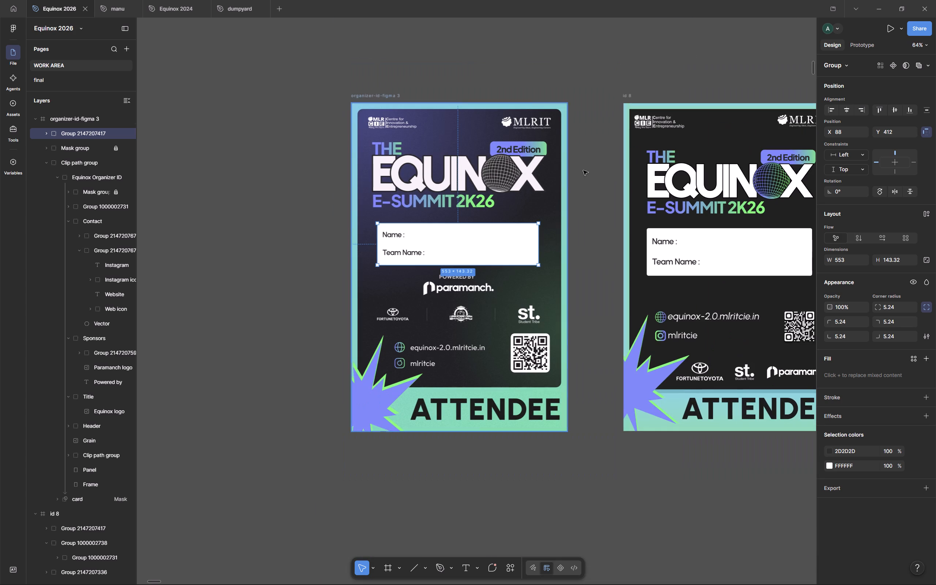
scroll(550, 243, left, 1)
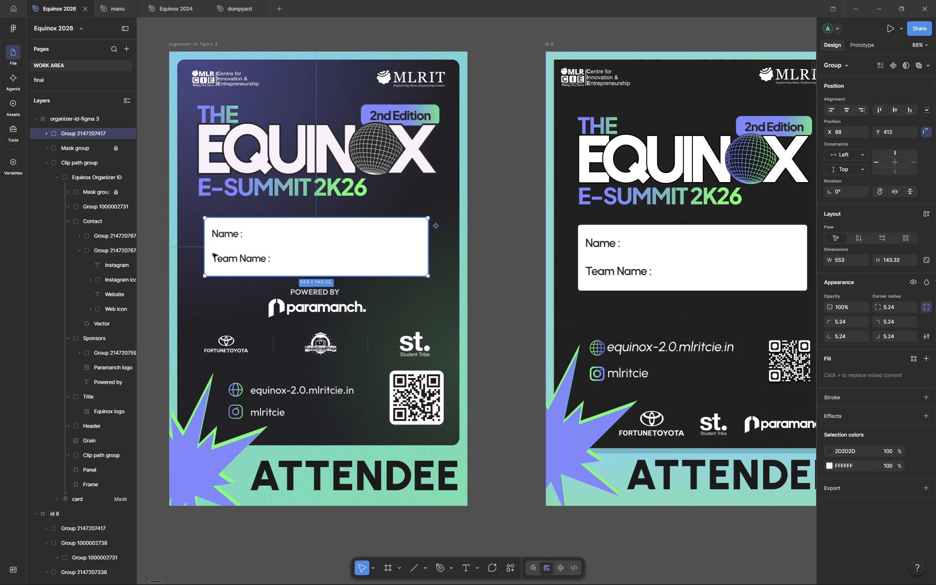
drag(204, 249, 199, 248)
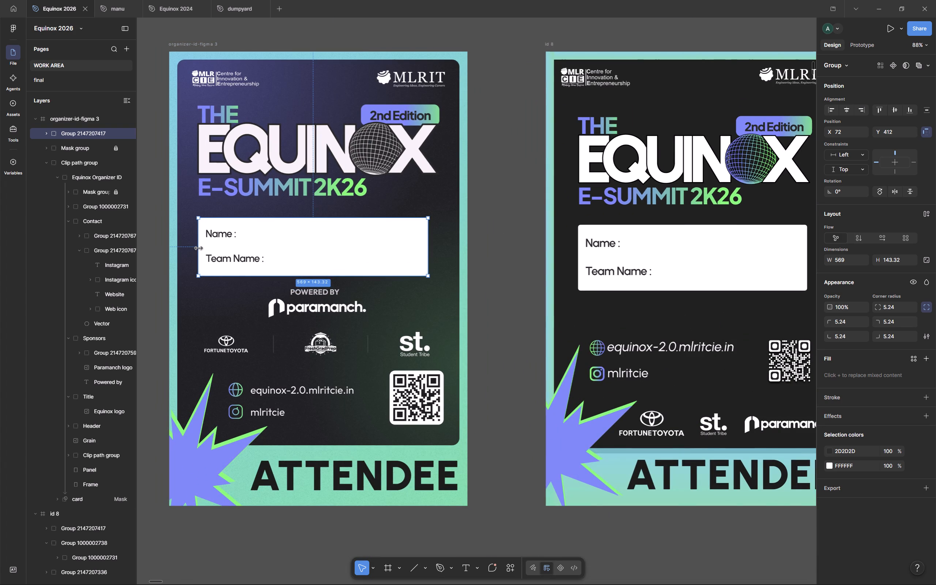
drag(430, 244, 435, 250)
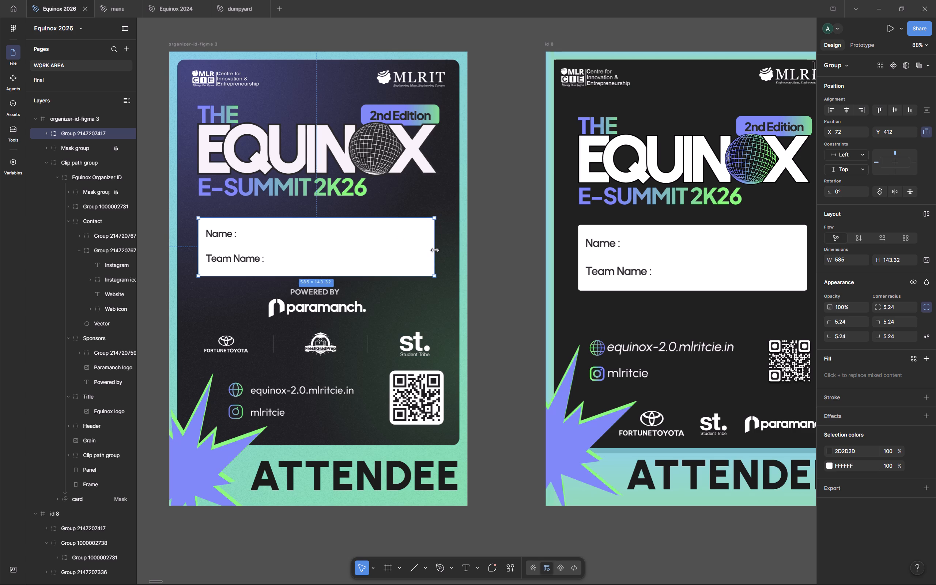
drag(435, 250, 435, 248)
click(847, 108)
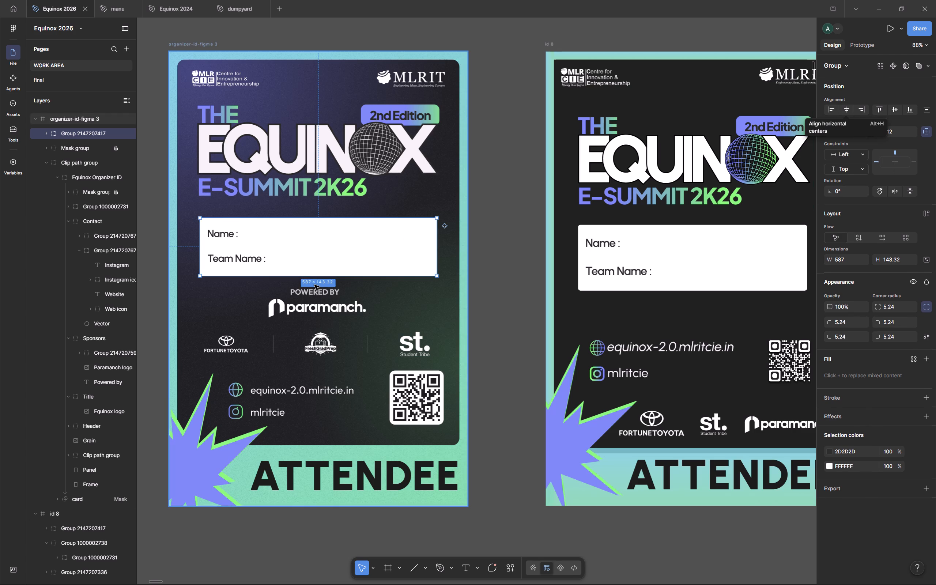
Extend the name box downwards to a height of about 151.7.
drag(311, 275, 309, 277)
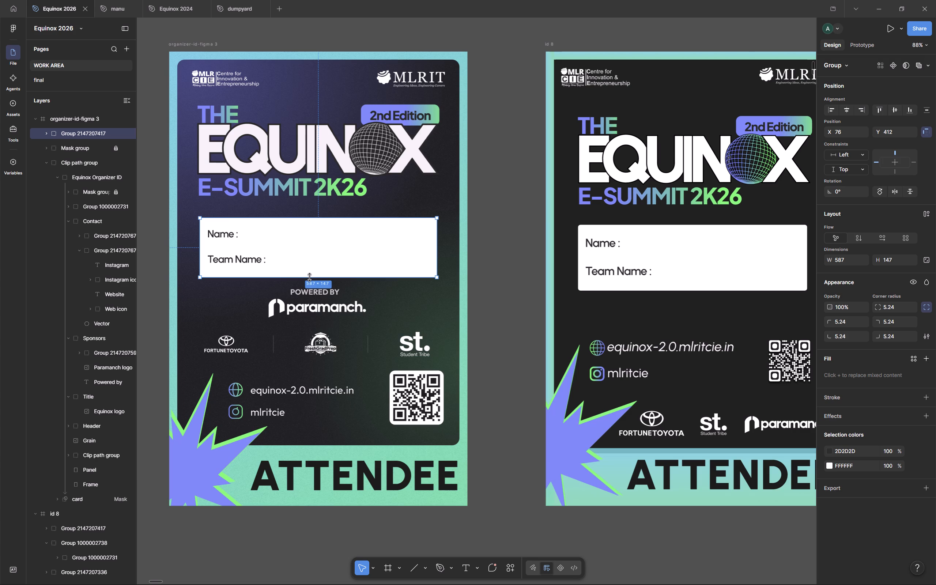
drag(309, 277, 309, 280)
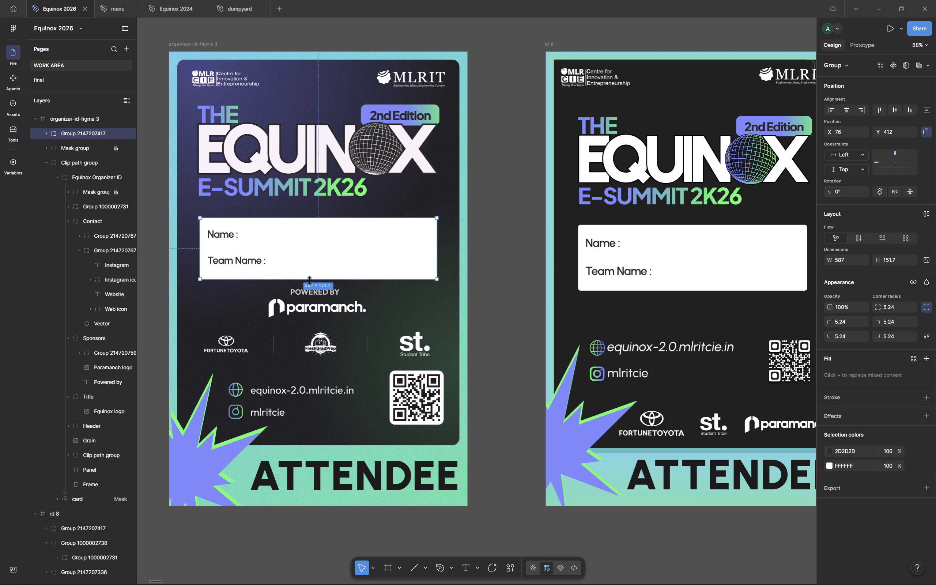
click(501, 312)
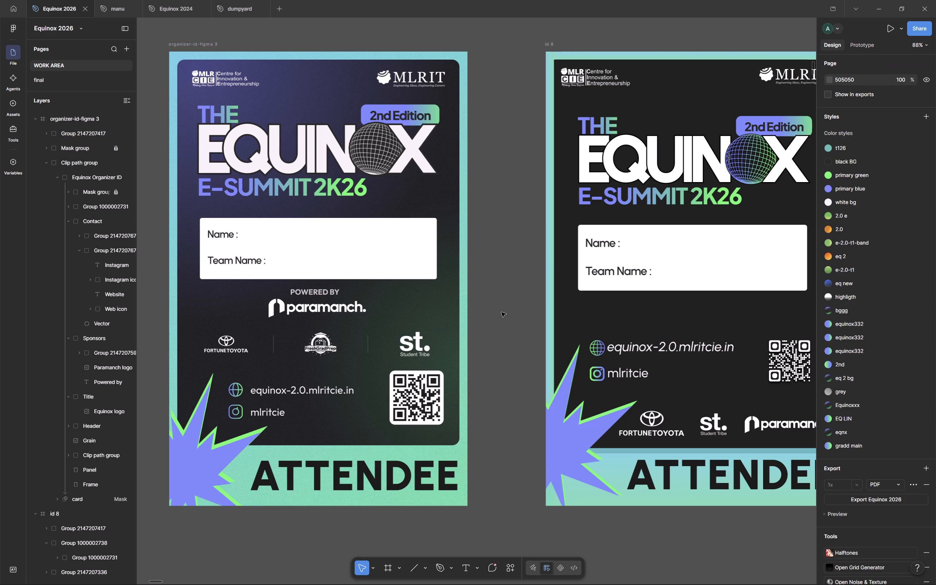
Nudge the row of three sponsor logos below Paramanch on the first card down to Y 700.
right_click(318, 304)
click(318, 304)
click(318, 304)
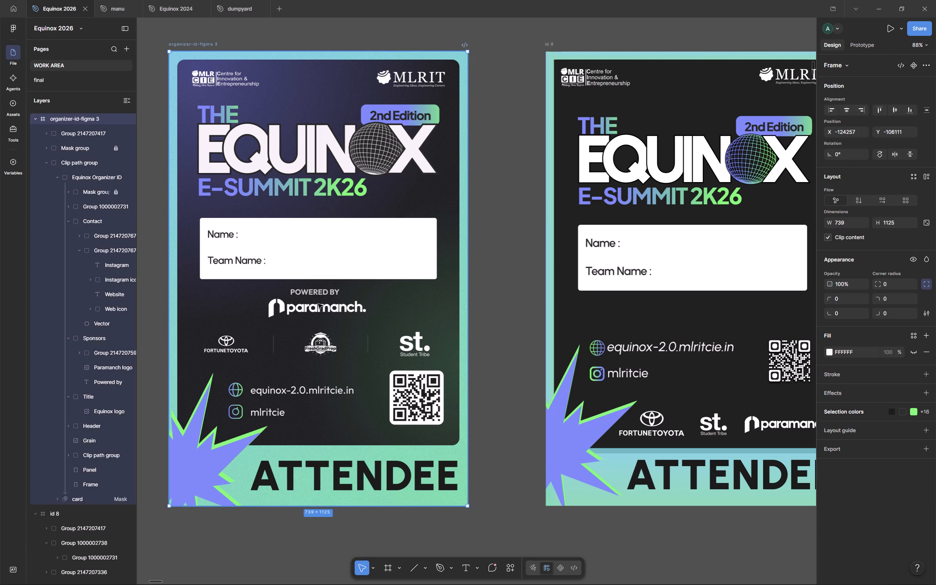
double_click(315, 336)
double_click(315, 336)
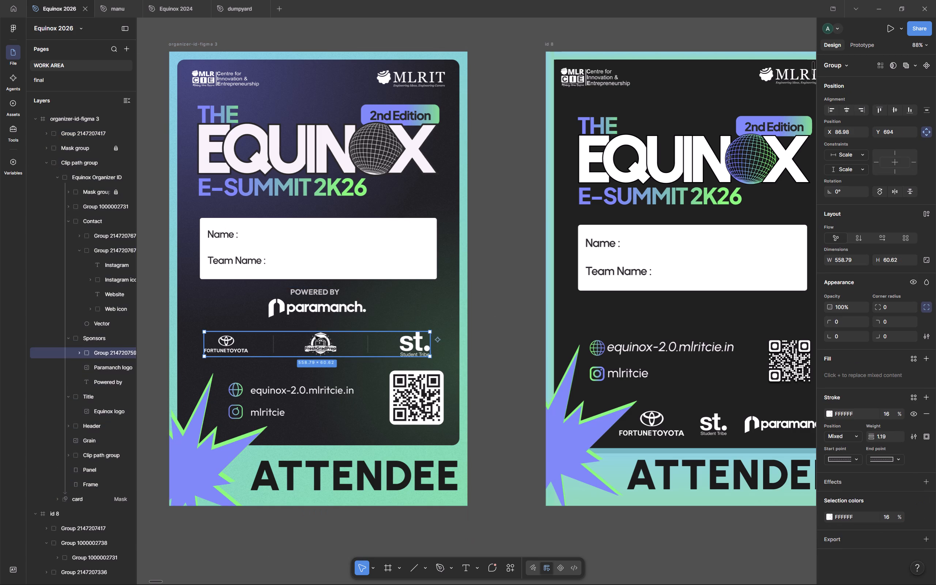
key(Down)
key(Down)
key(Down)
key(Down)
key(Down)
key(Down)
key(Down)
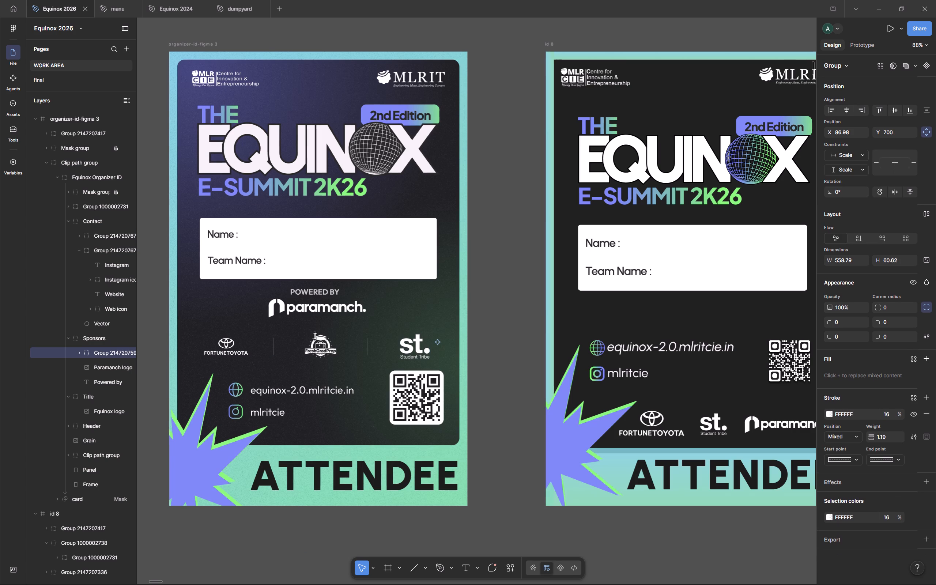
key(Down)
key(Up)
key(Up)
Group the Powered by label with the Paramanch logo on the first card and nudge the group up to Y 579.
click(317, 300)
shift+right_click(314, 290)
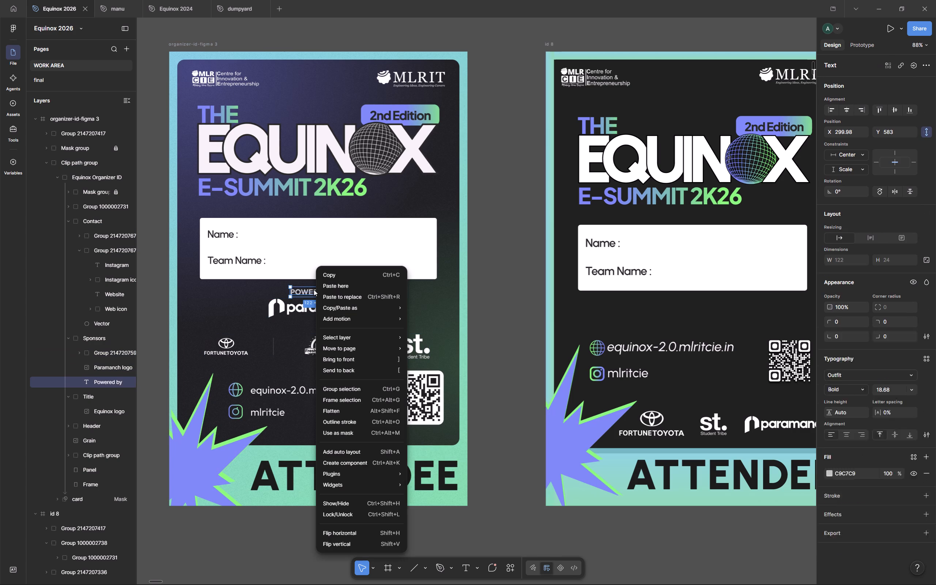
click(283, 307)
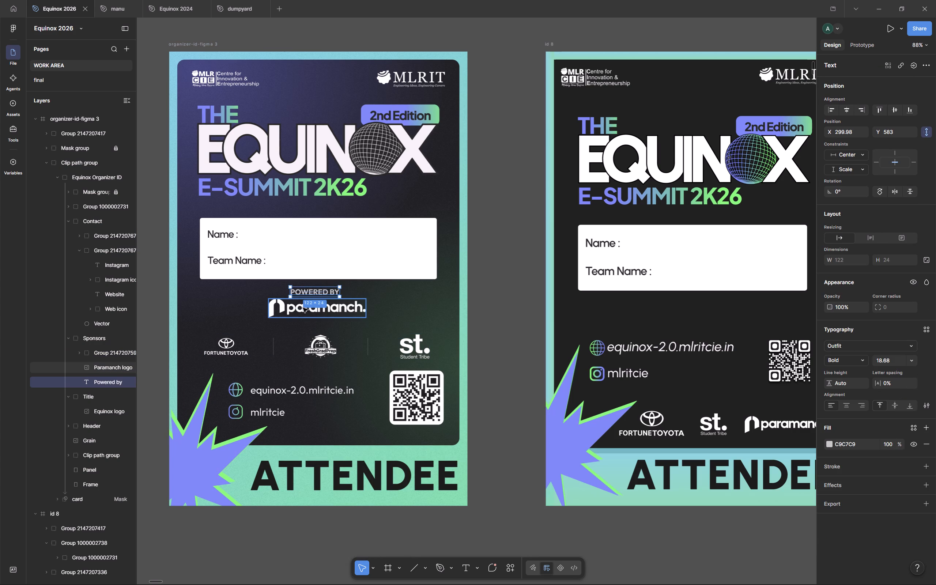
shift+click(303, 309)
key(ctrl+g)
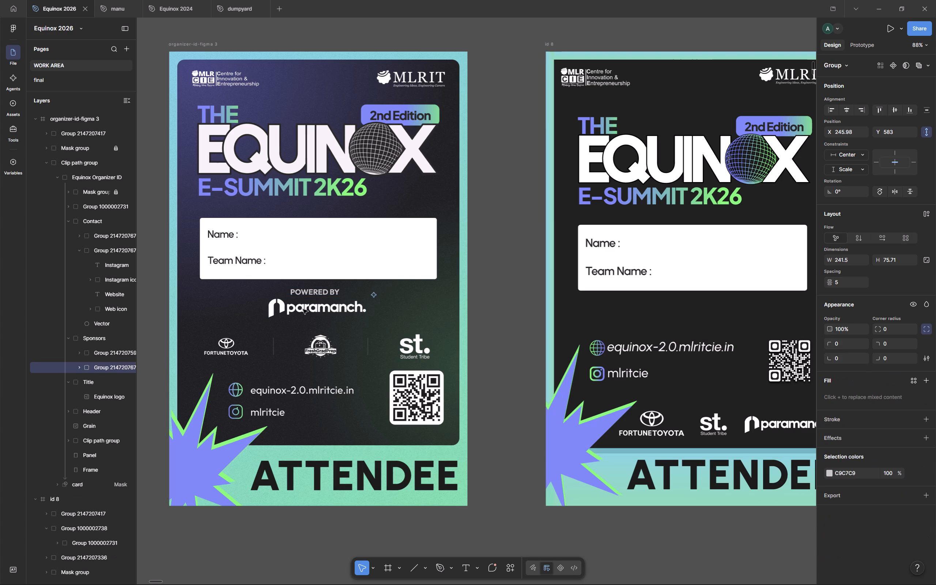
key(Up)
key(Up)
key(Up)
key(Up)
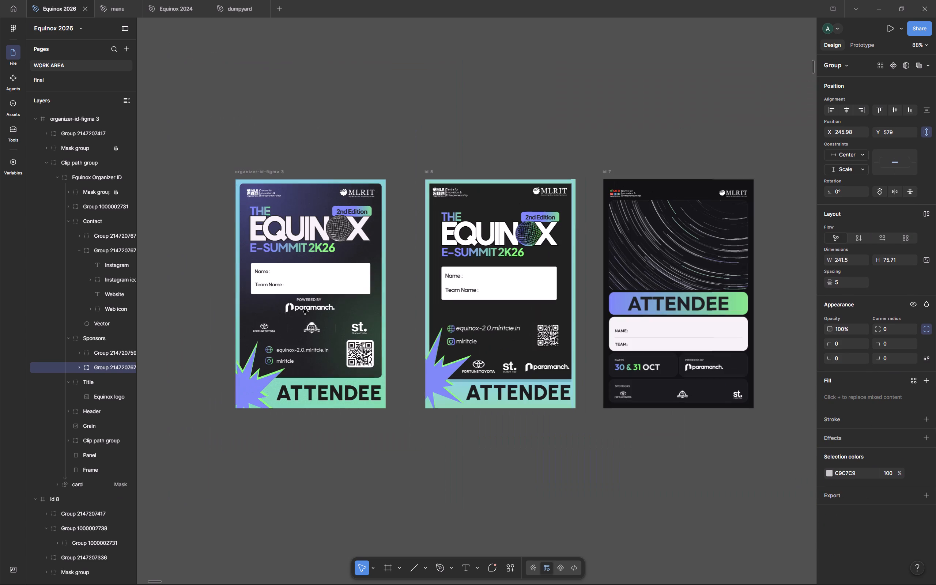
click(397, 430)
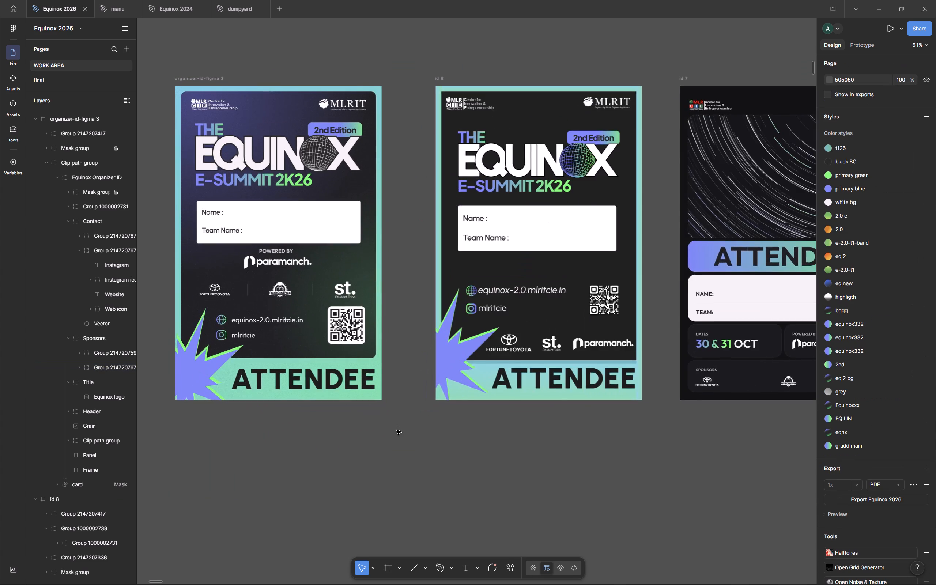
Examine the full list of selection colours used across the organizer-id-figma 3 card.
scroll(397, 430, right, 1)
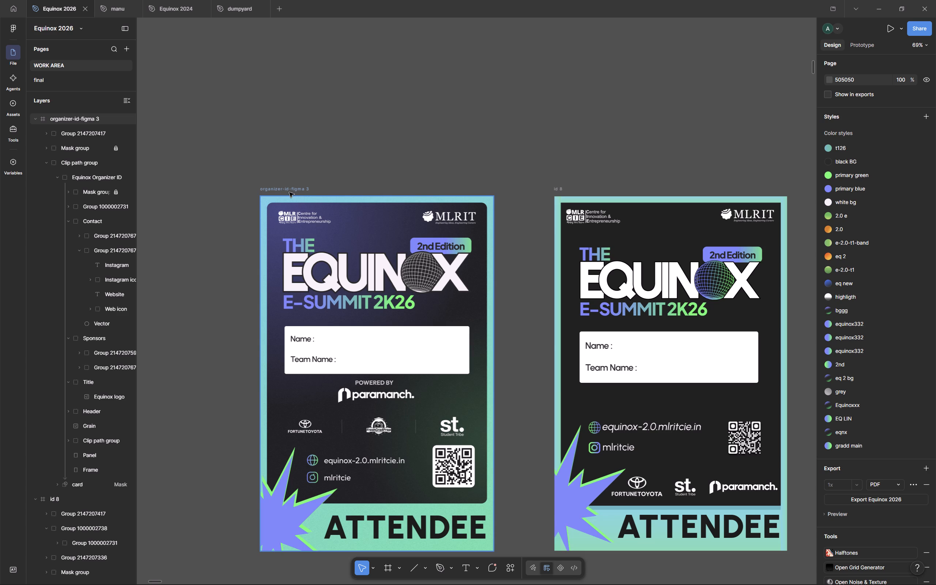
right_click(288, 190)
click(263, 189)
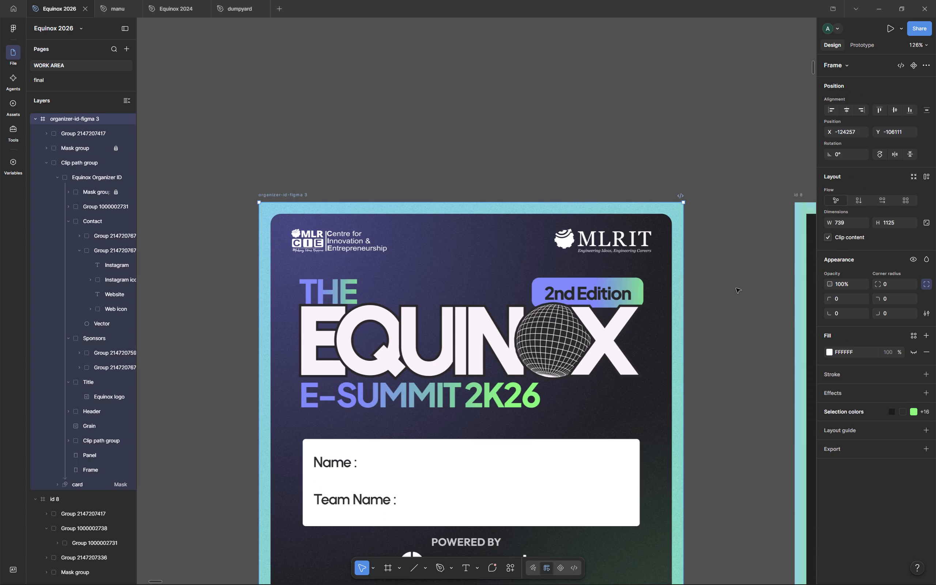
click(860, 414)
scroll(860, 414, down, 2)
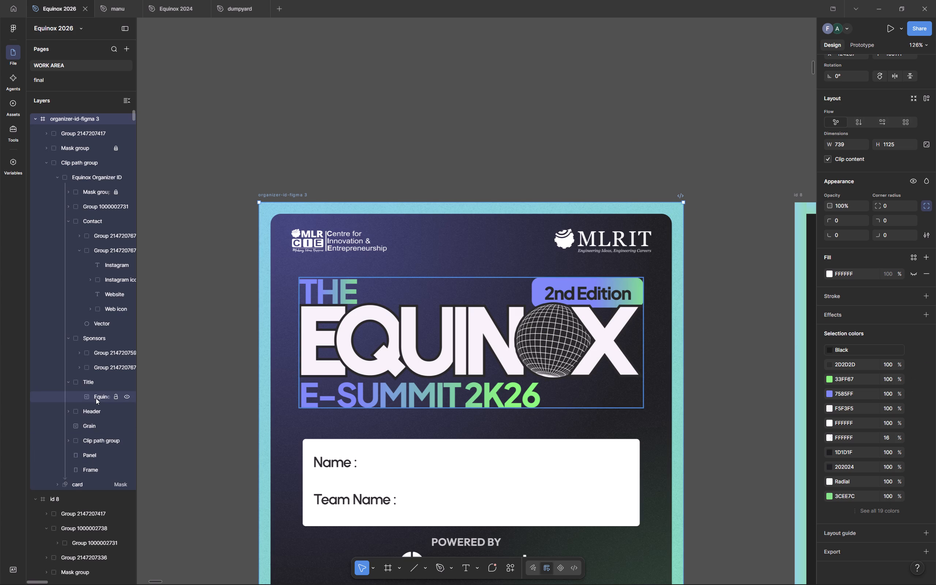
click(96, 343)
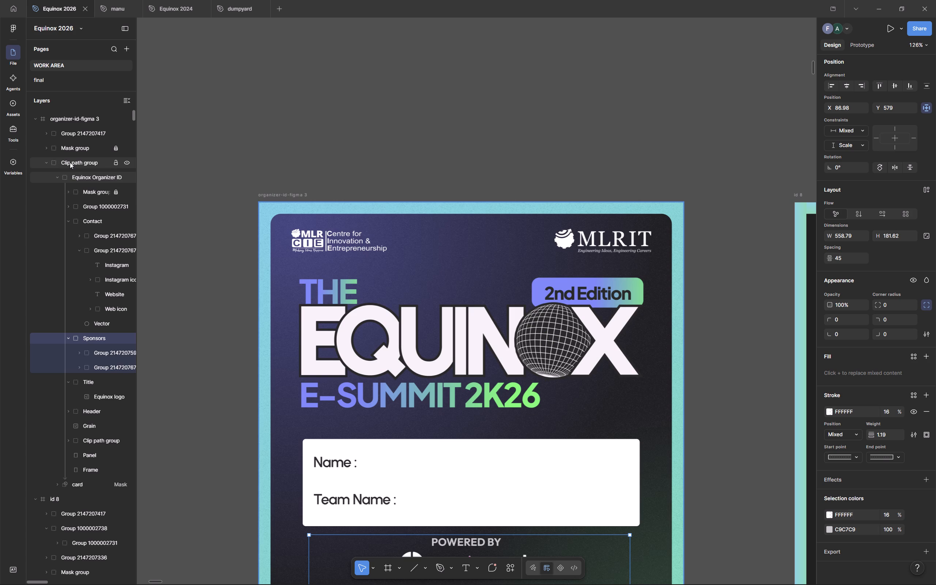
scroll(72, 164, up, 1)
click(424, 248)
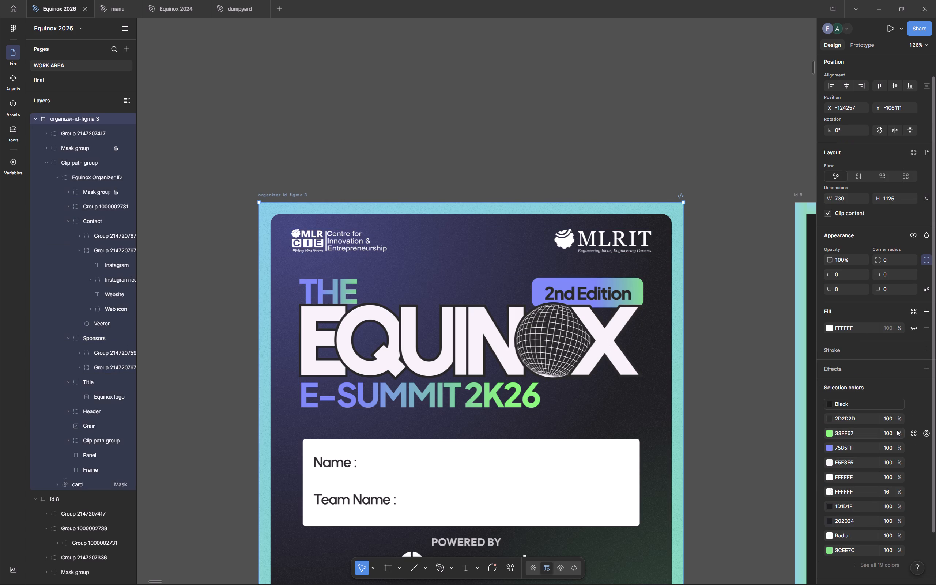
scroll(839, 465, down, 2)
click(863, 512)
scroll(863, 512, down, 1)
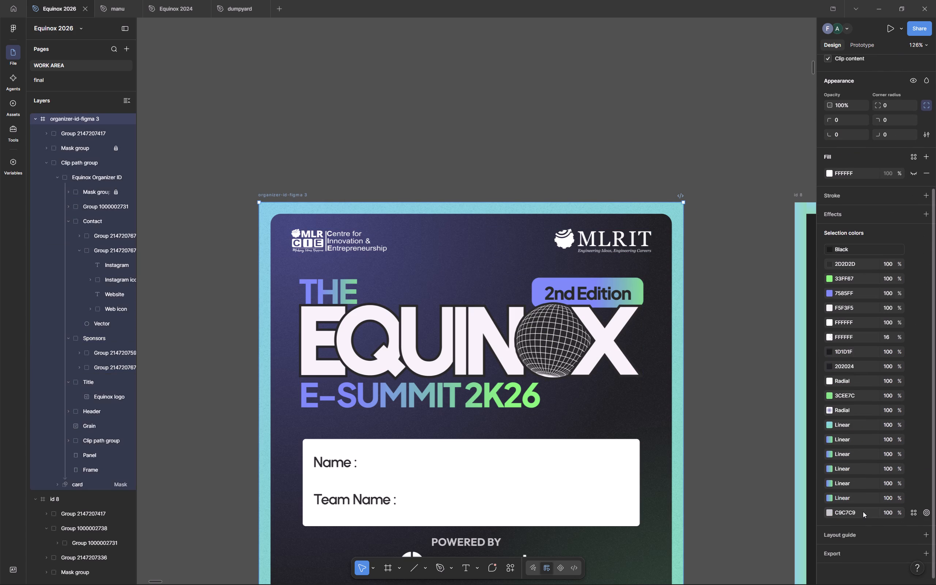
scroll(828, 471, down, 1)
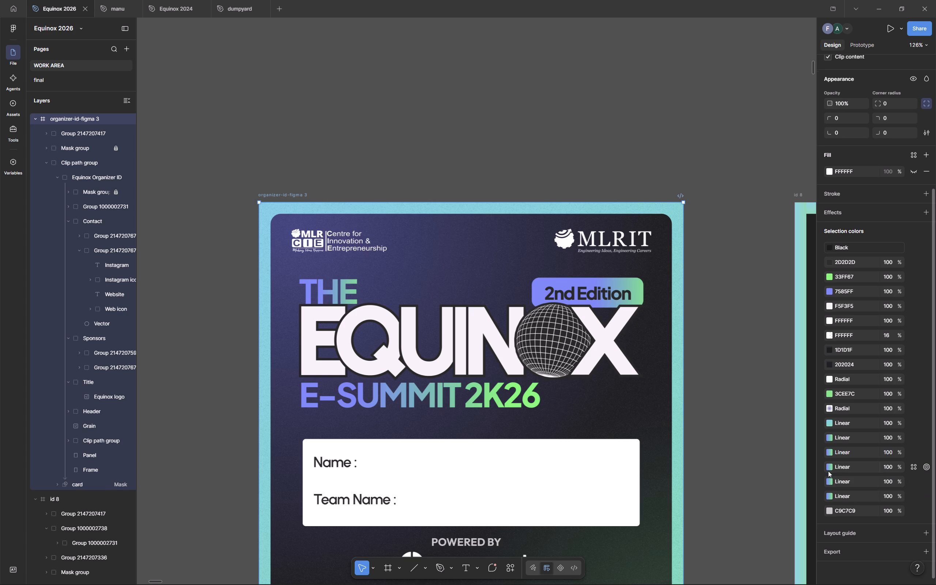
scroll(828, 471, down, 1)
scroll(849, 278, down, 3)
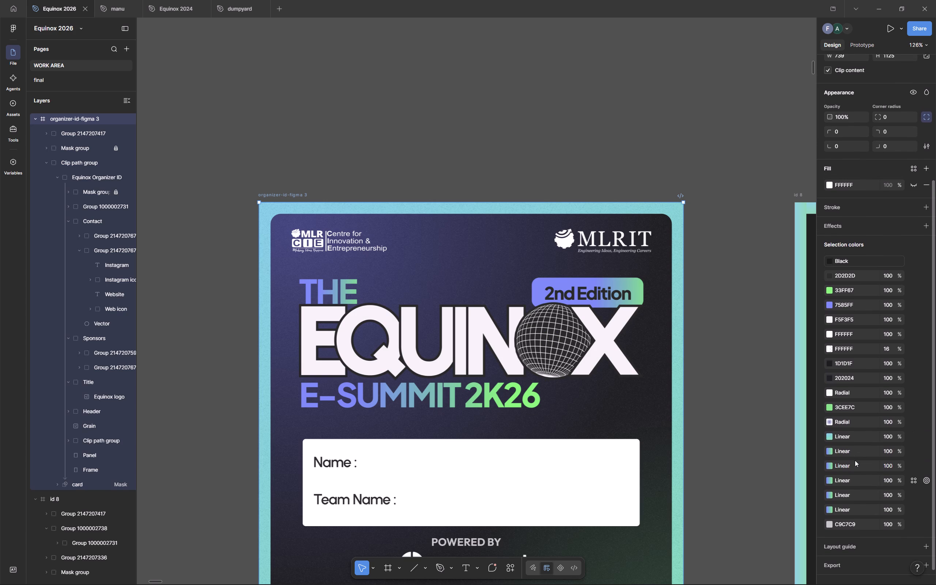
scroll(750, 502, down, 3)
double_click(750, 502)
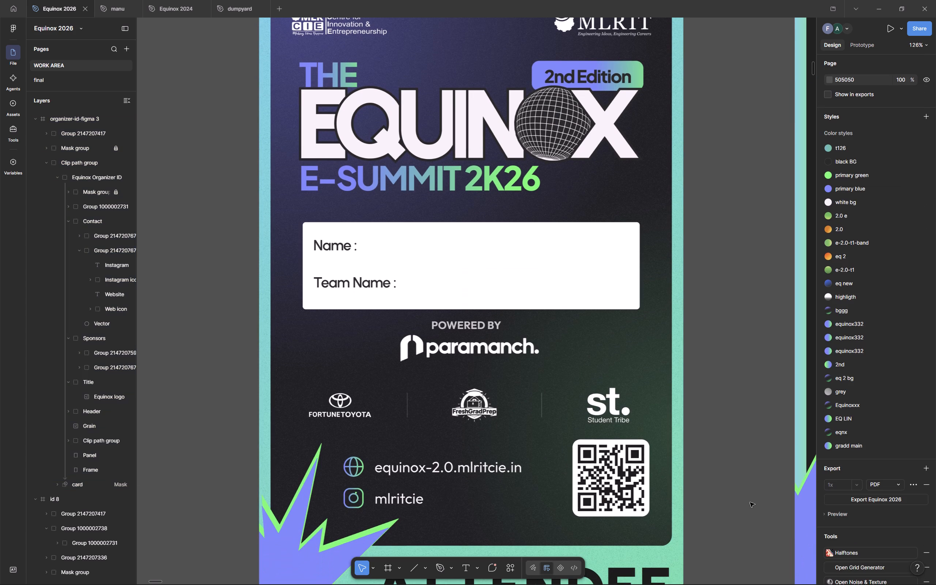
Move the organizer-id-figma 3 card horizontally away from the id 8 card, to about X -124646.
scroll(736, 488, down, 1)
scroll(736, 488, left, 2)
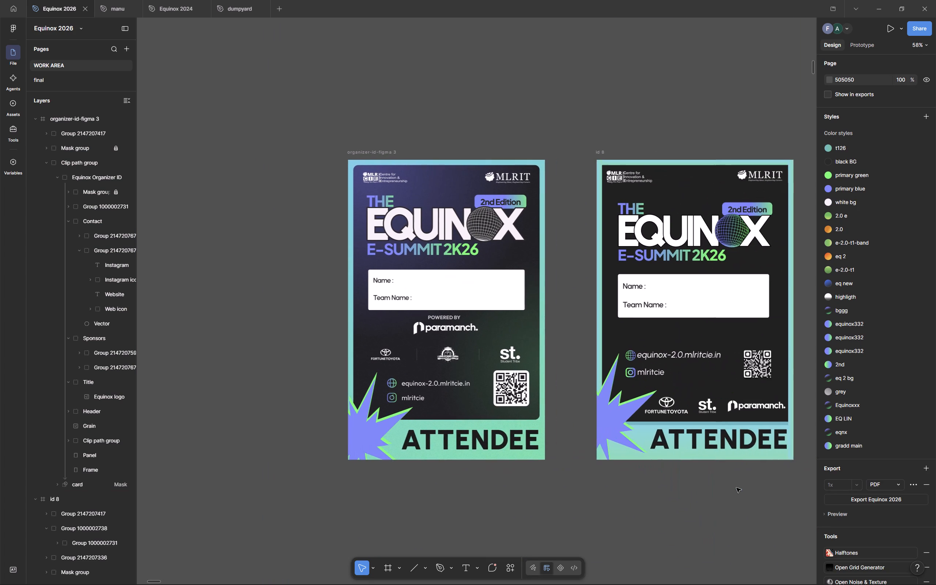
scroll(736, 488, left, 1)
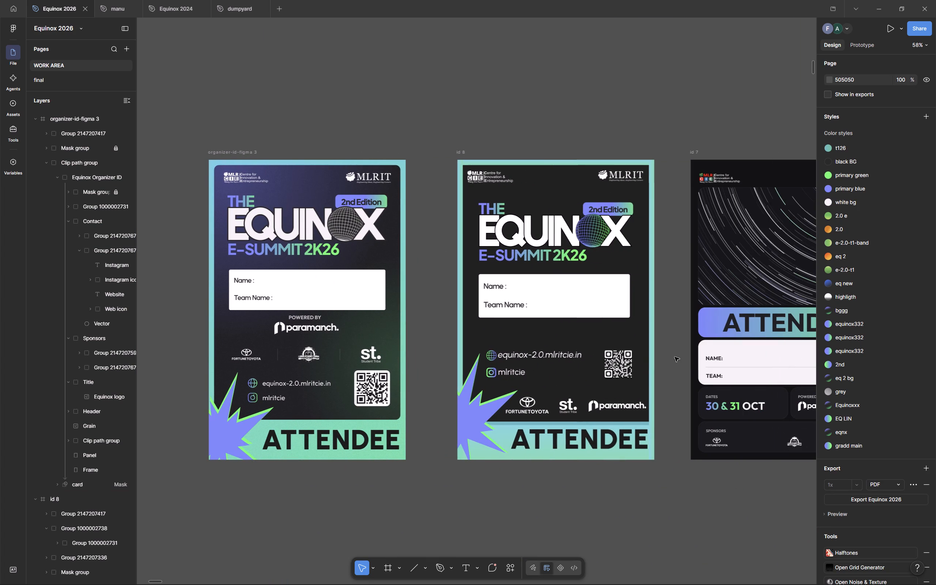
scroll(582, 263, down, 1)
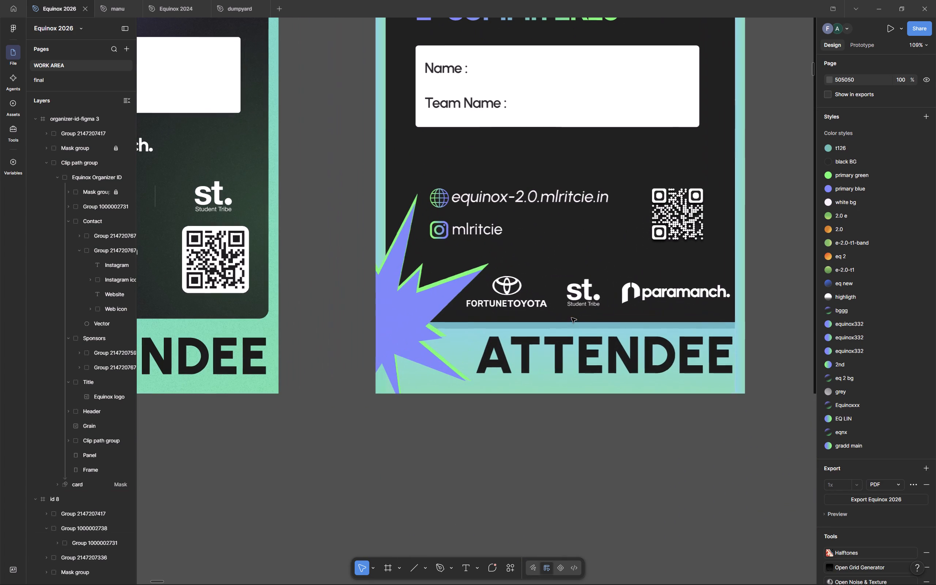
scroll(471, 347, right, 2)
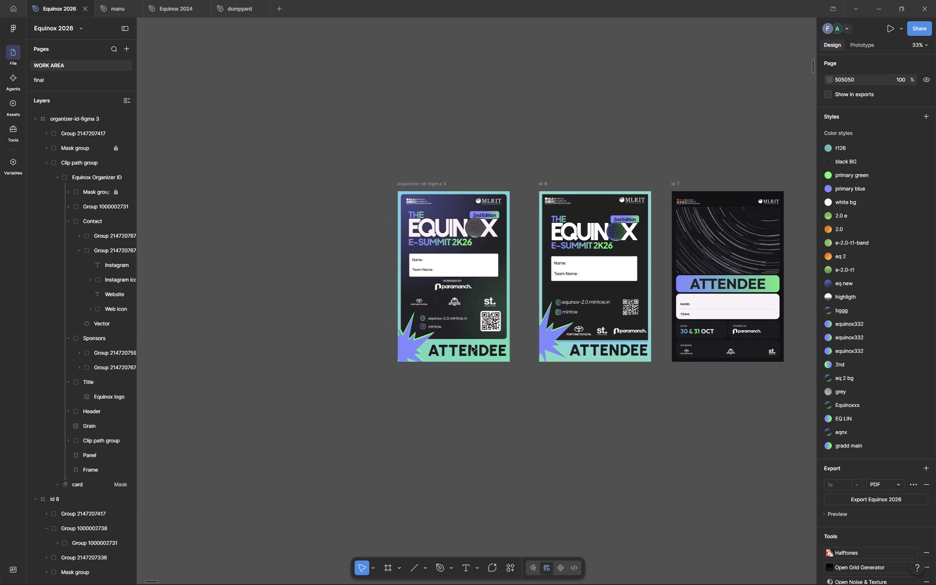
scroll(471, 347, right, 1)
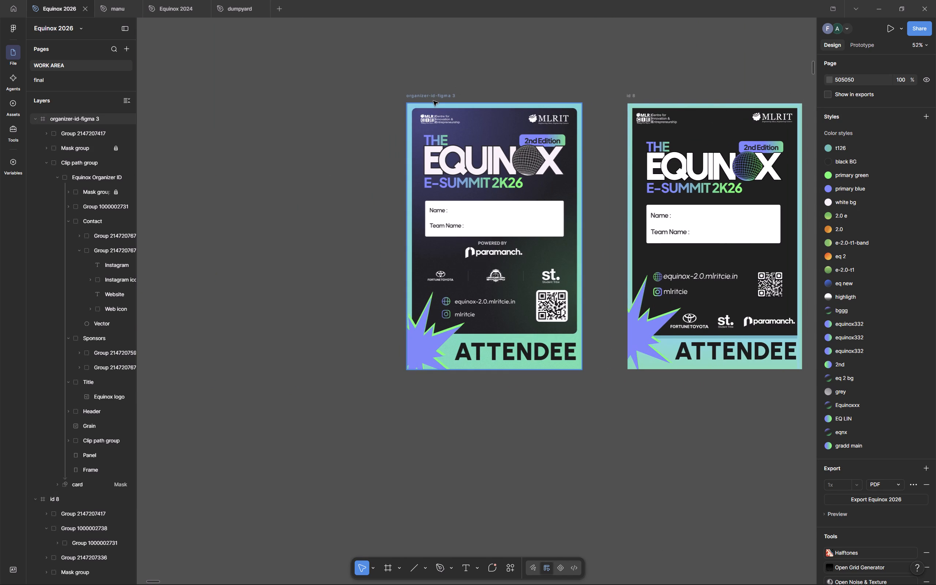
drag(431, 95, 339, 94)
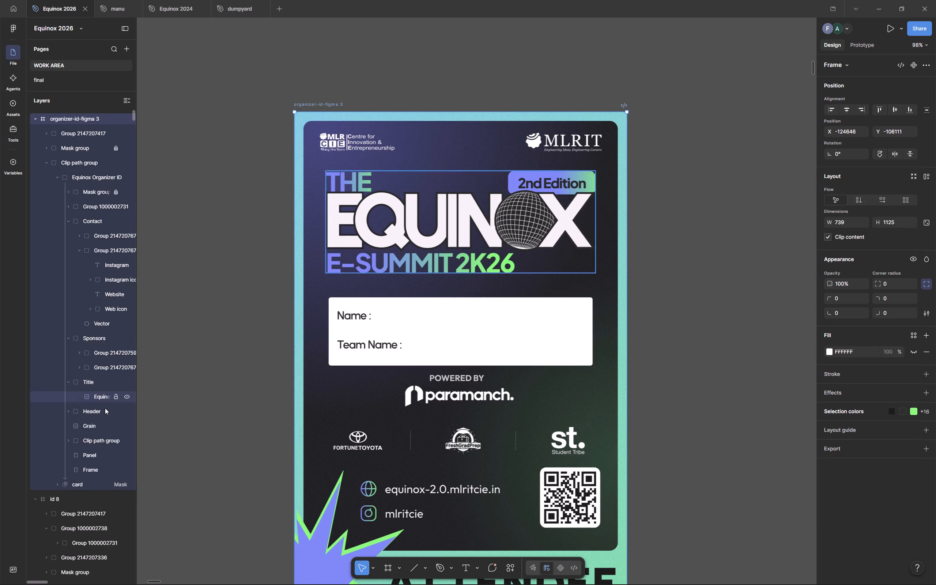
Inspect the first card's background layers: the card mask, the Frame layer's gradient stops, the Panel and the inner Clip path group.
scroll(103, 407, down, 1)
click(77, 445)
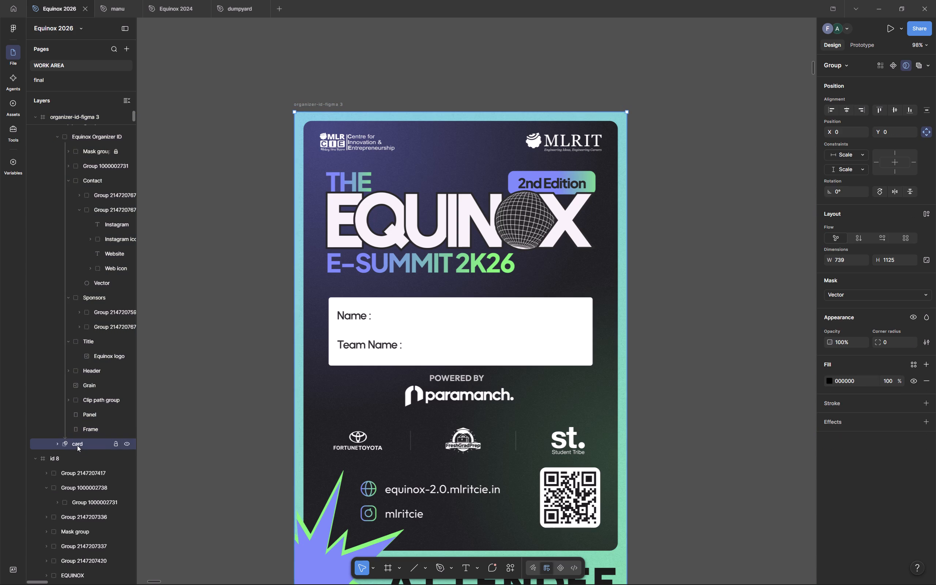
click(78, 426)
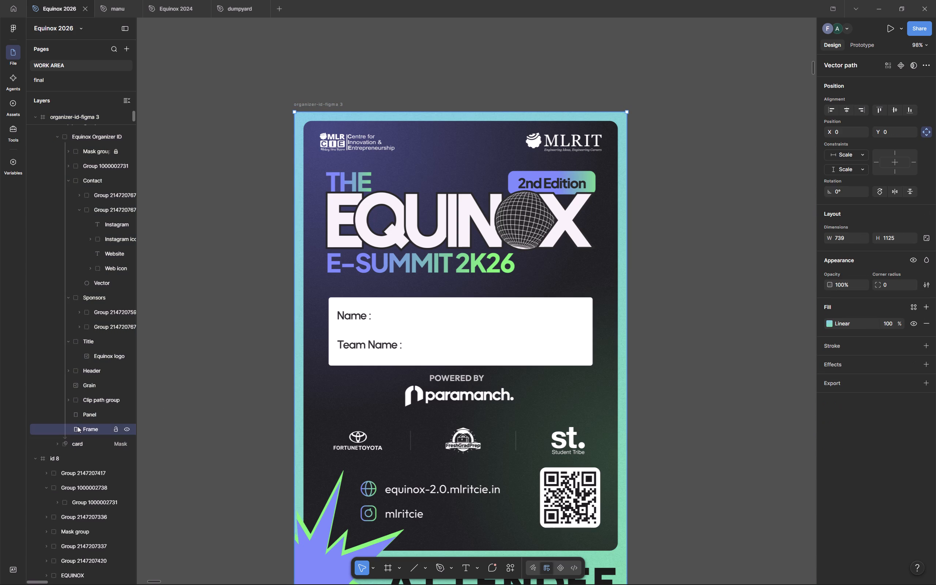
click(829, 323)
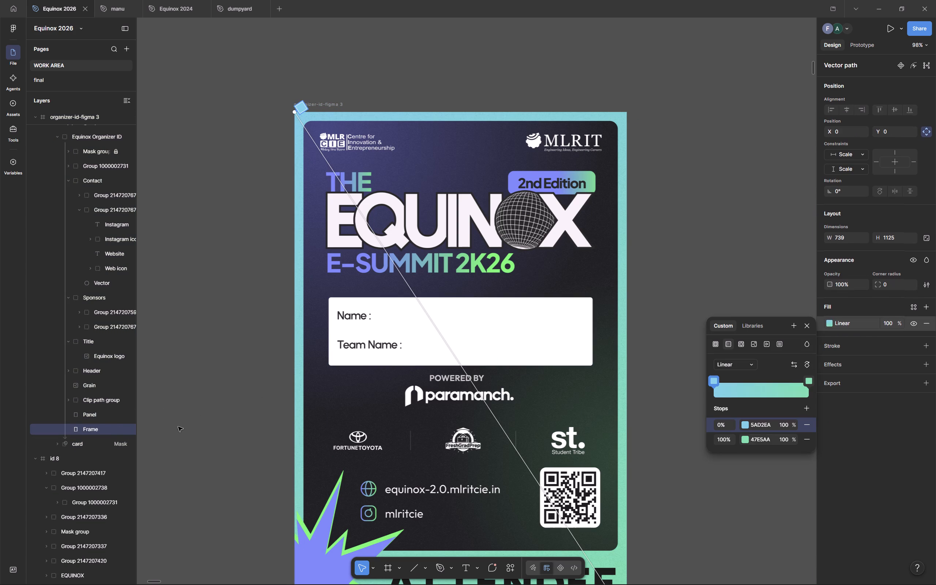
click(103, 413)
right_click(98, 404)
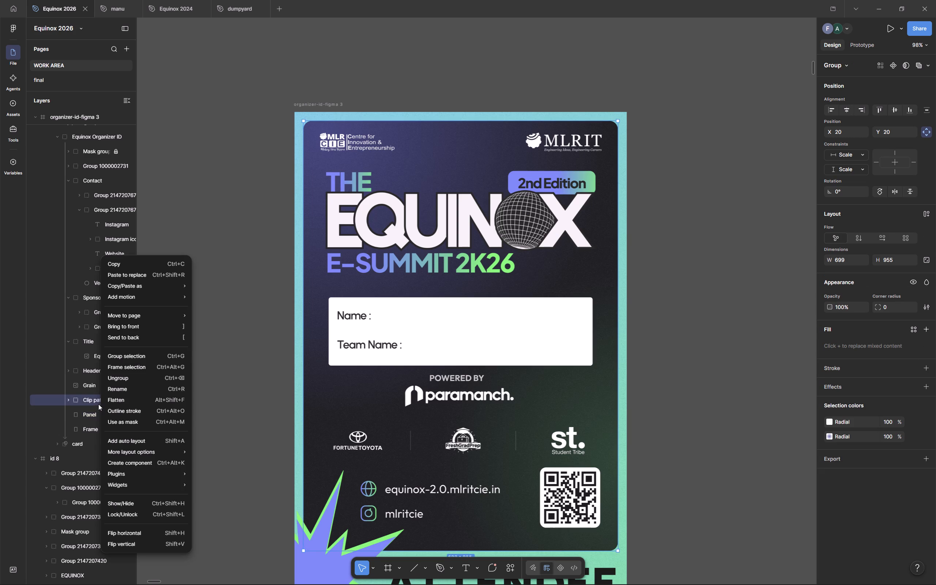
click(78, 385)
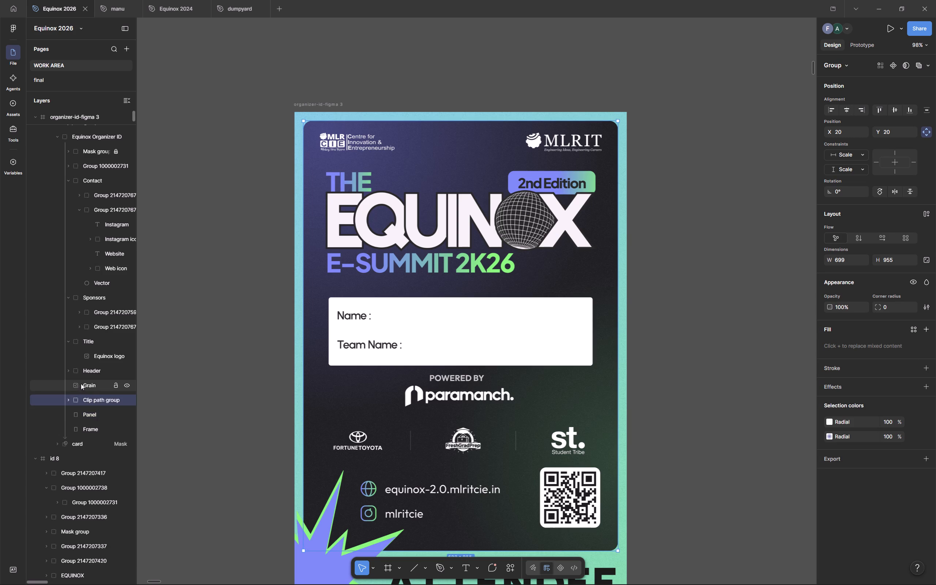
Inspect the first card's layers: Header, Title, Sponsors, Web icon, Mask group and the name and team box group.
right_click(77, 365)
click(65, 347)
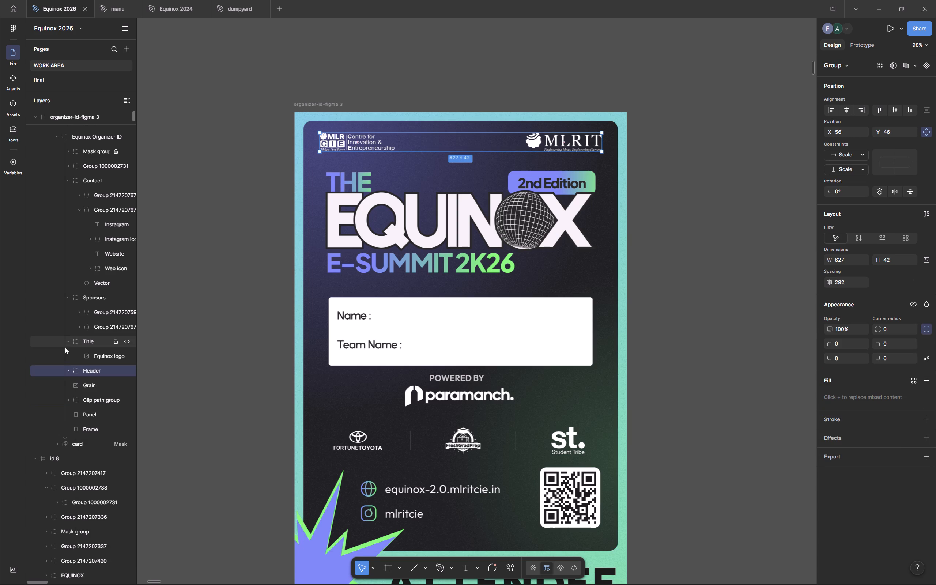
click(81, 353)
click(80, 353)
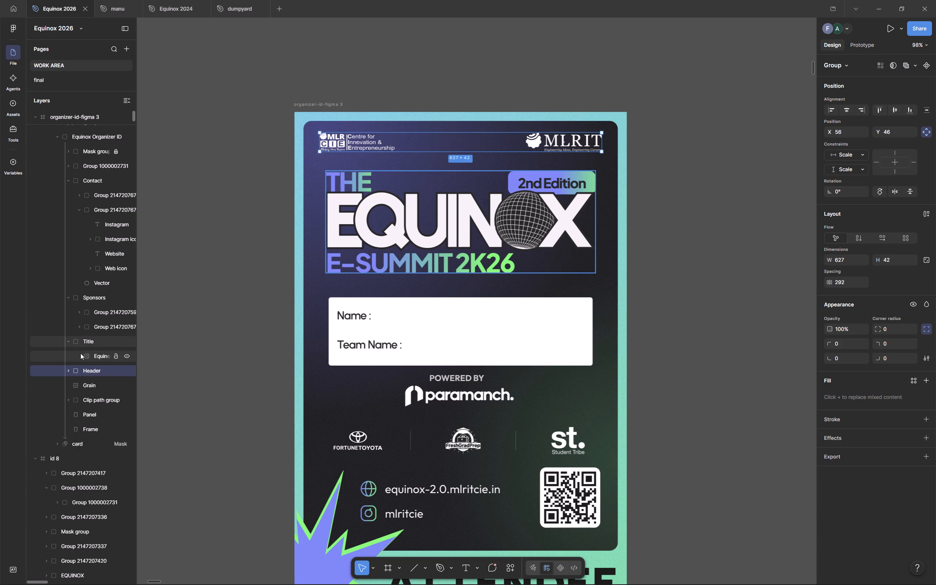
click(77, 340)
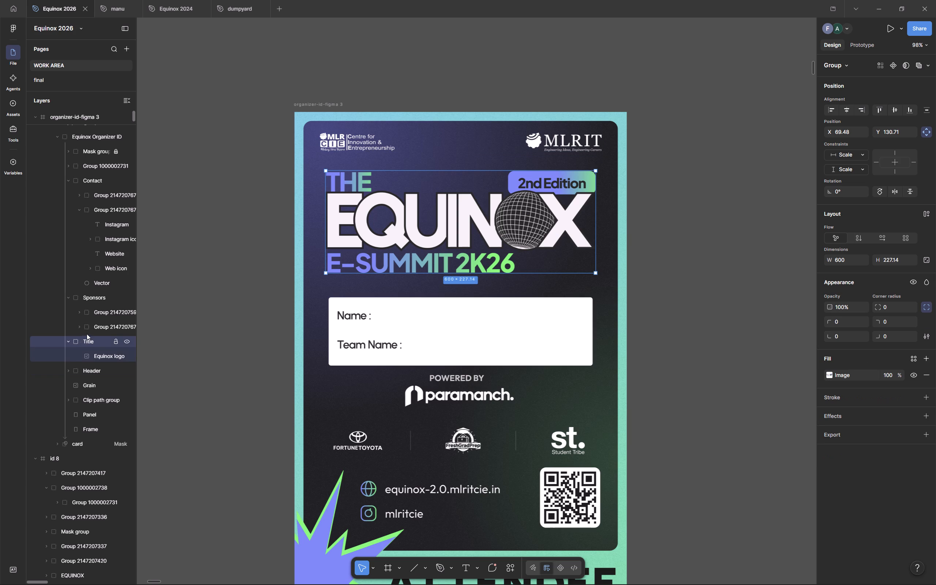
click(95, 325)
click(95, 317)
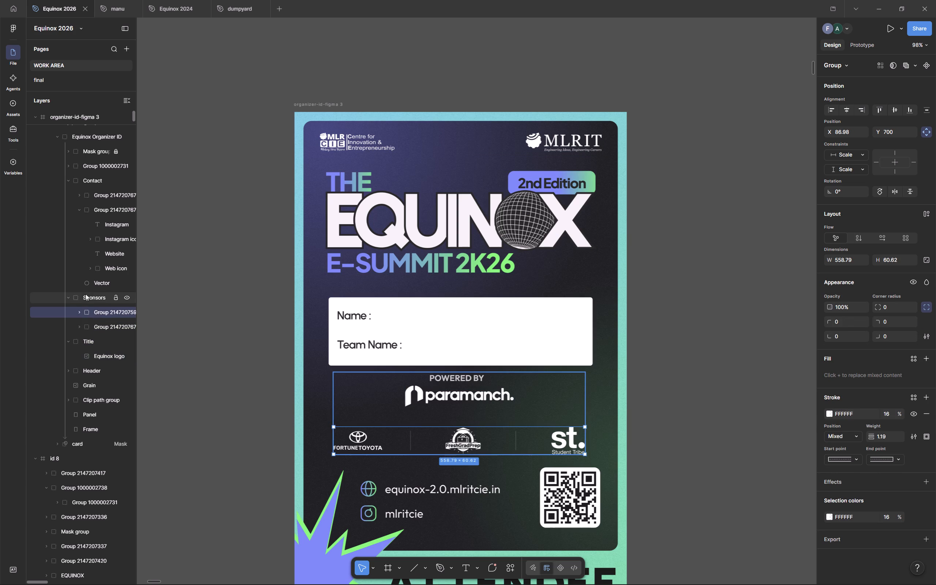
right_click(104, 286)
right_click(103, 271)
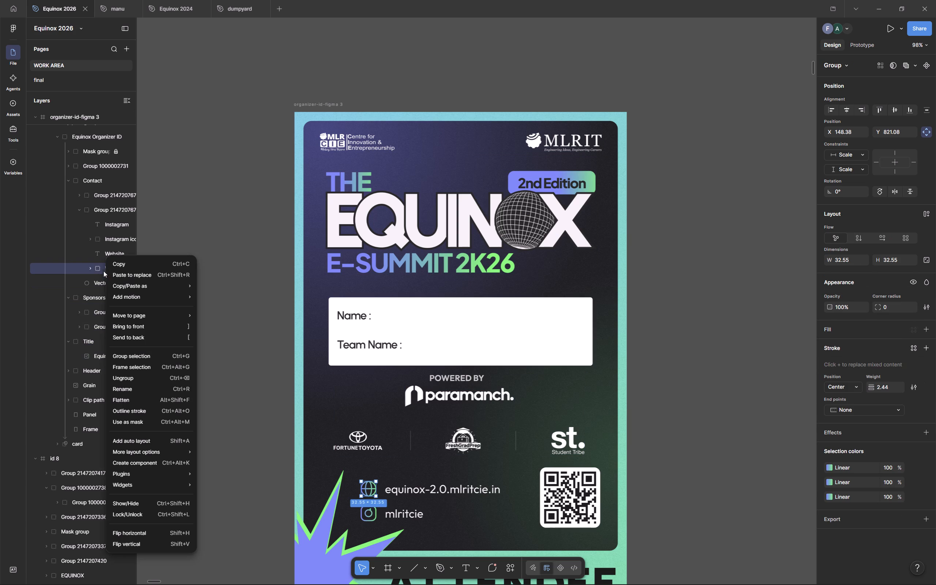
double_click(313, 103)
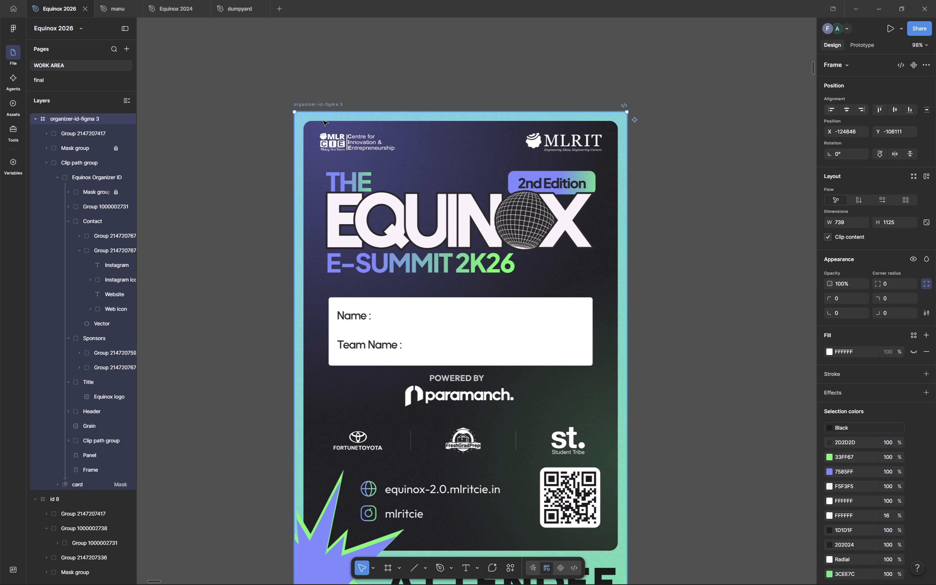
click(93, 146)
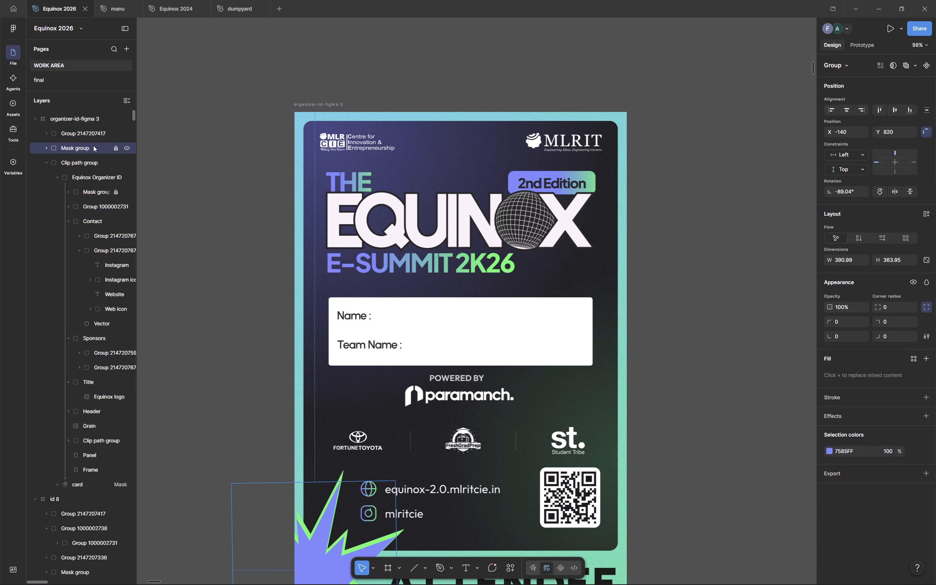
right_click(88, 139)
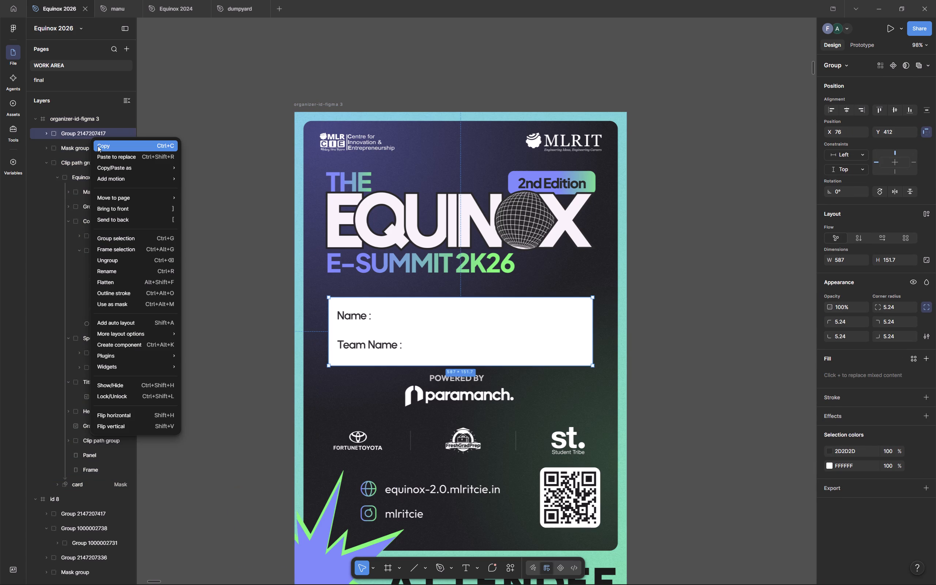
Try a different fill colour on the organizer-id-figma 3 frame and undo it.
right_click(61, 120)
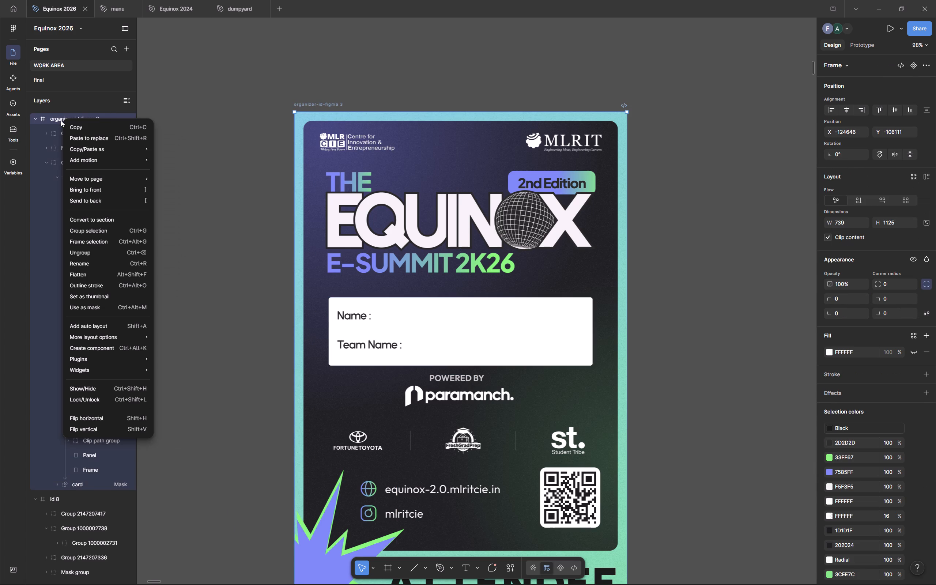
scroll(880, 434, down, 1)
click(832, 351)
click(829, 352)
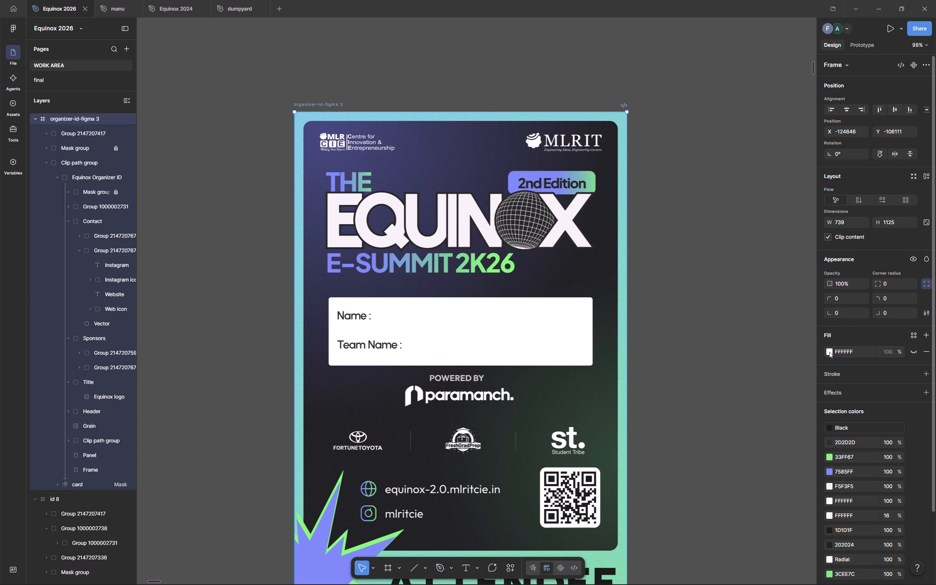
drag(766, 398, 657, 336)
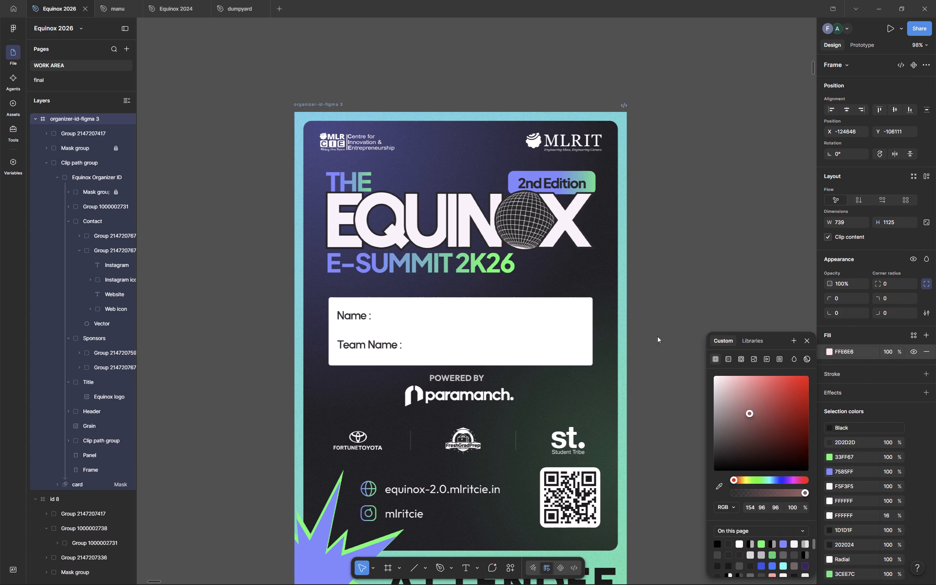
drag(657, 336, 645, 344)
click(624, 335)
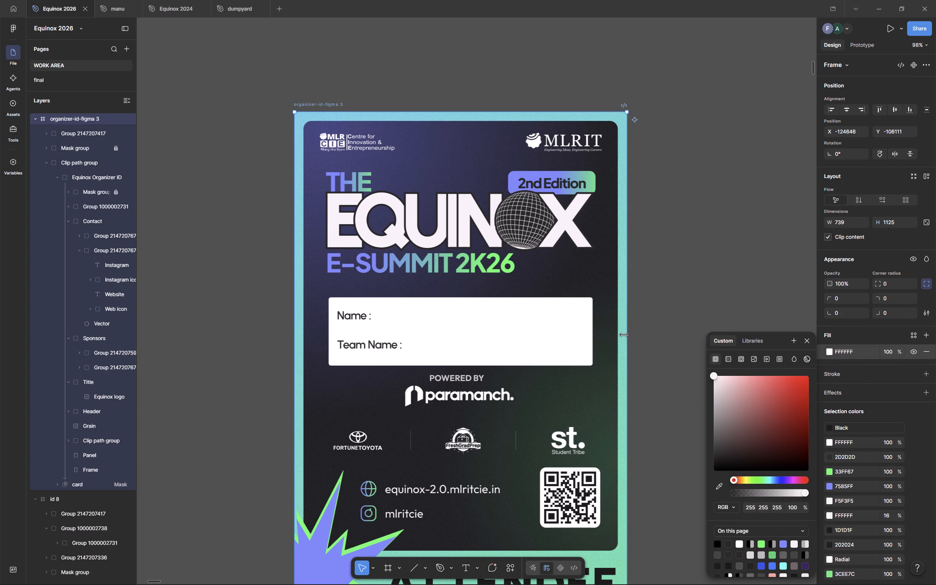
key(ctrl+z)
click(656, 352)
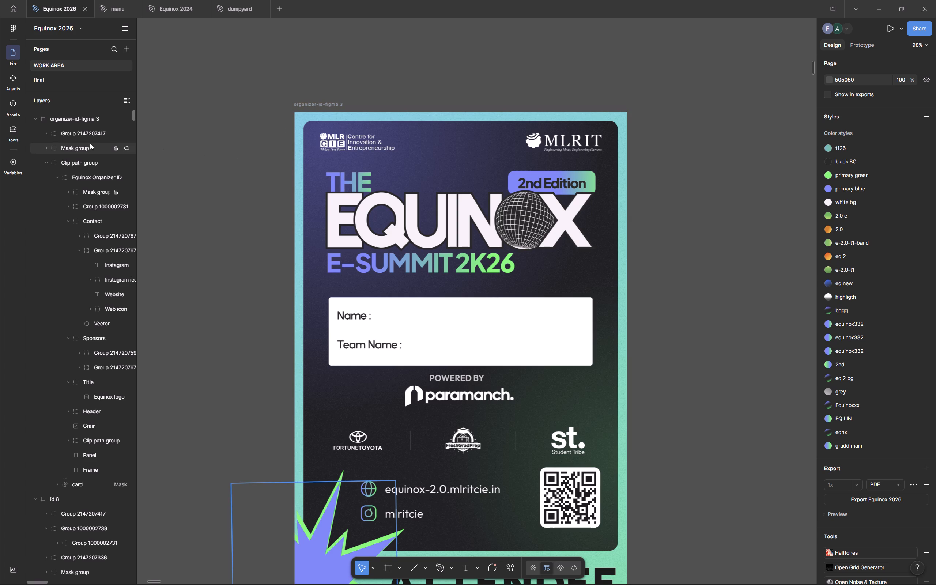
Examine the first card's Mask group and the full selection colours of its Clip path group, including the last linear gradient's stops.
right_click(99, 146)
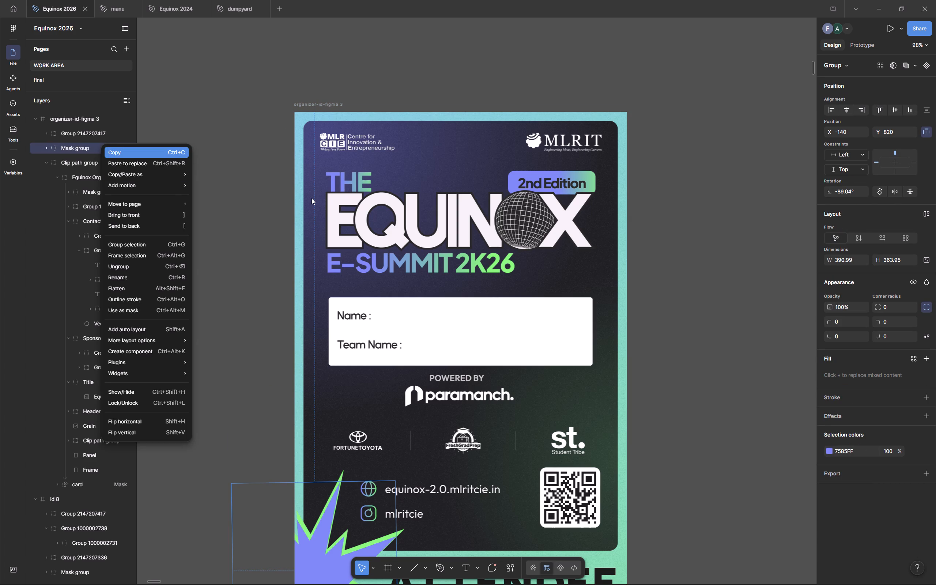
right_click(232, 182)
right_click(116, 148)
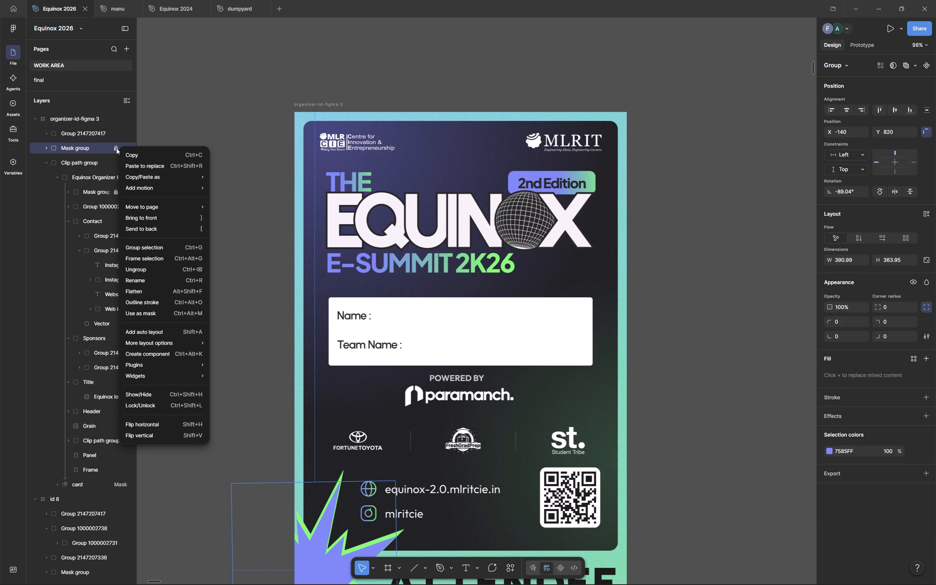
click(147, 108)
click(88, 158)
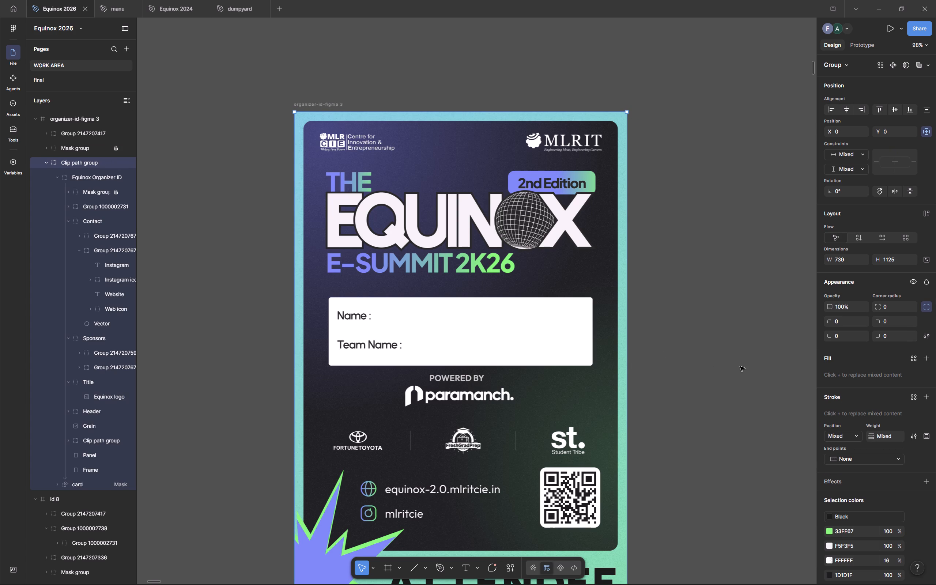
scroll(892, 509, down, 4)
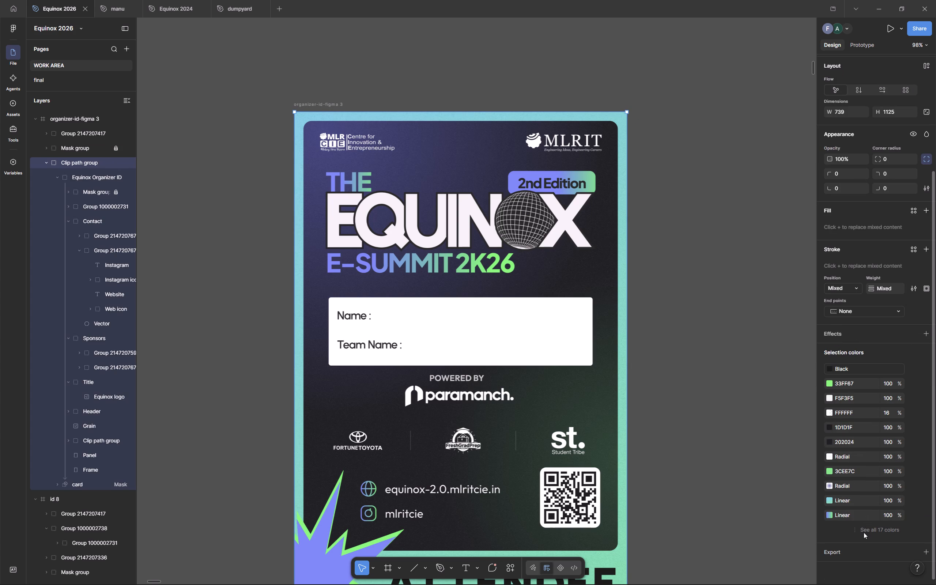
click(861, 529)
scroll(861, 527, down, 2)
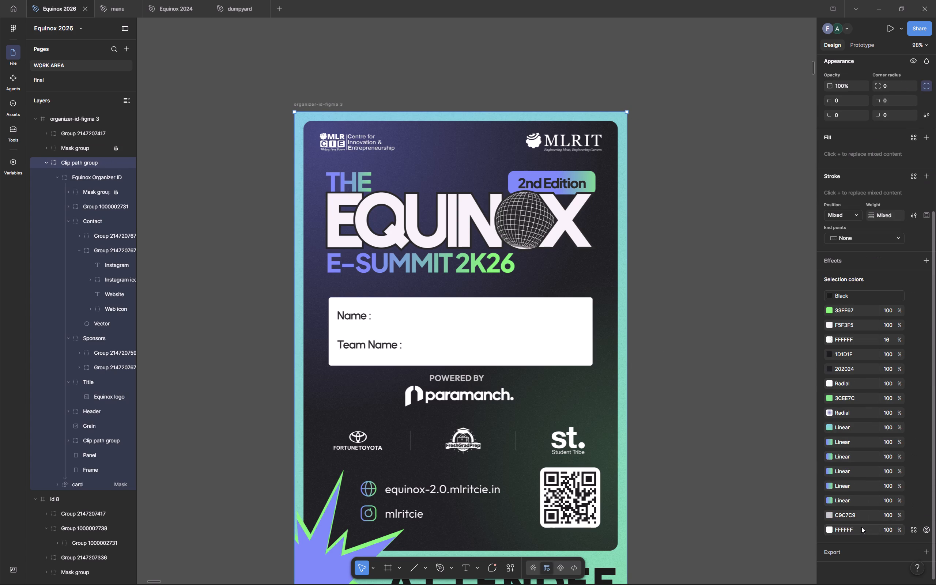
click(830, 500)
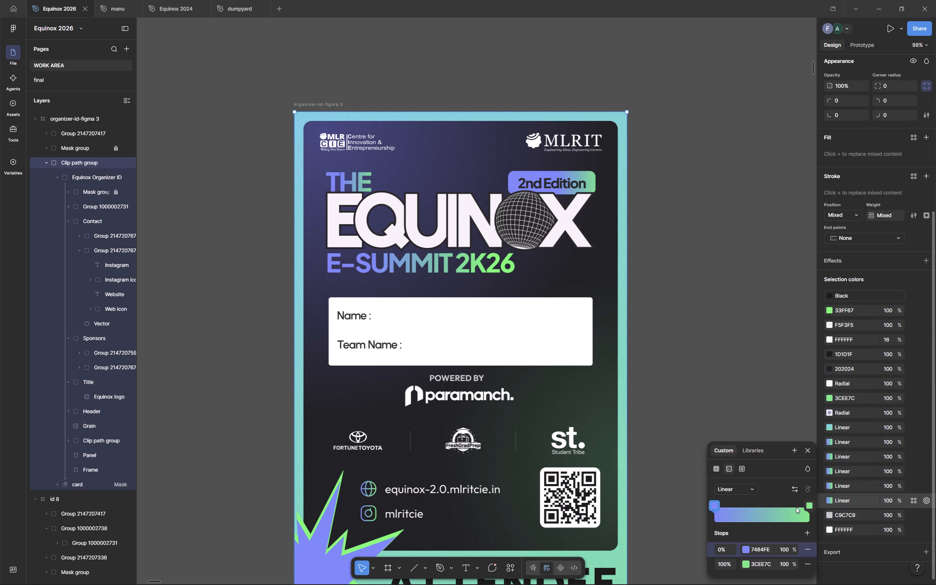
scroll(616, 383, down, 1)
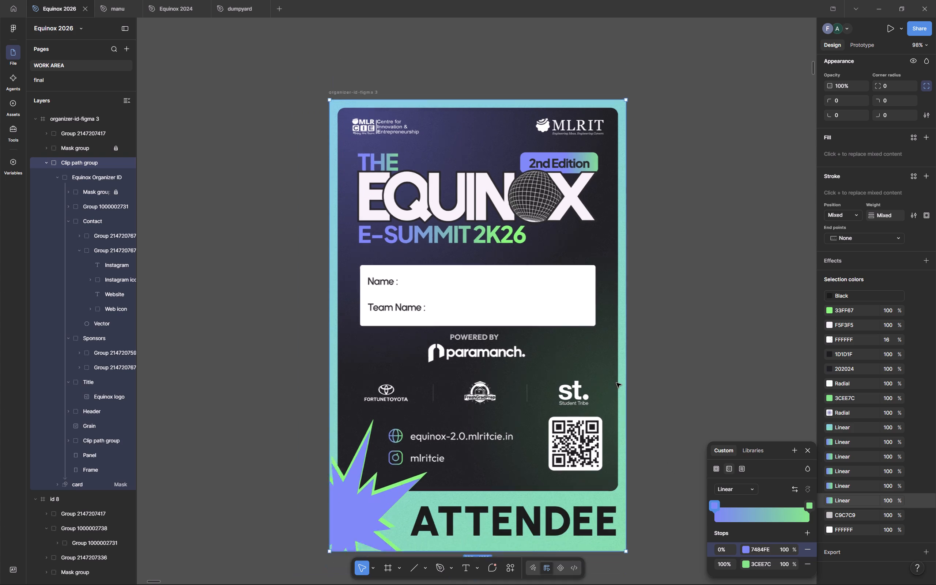
Move the ATTENDEE text on the id 8 card down to X 218, Y 1040.
double_click(667, 408)
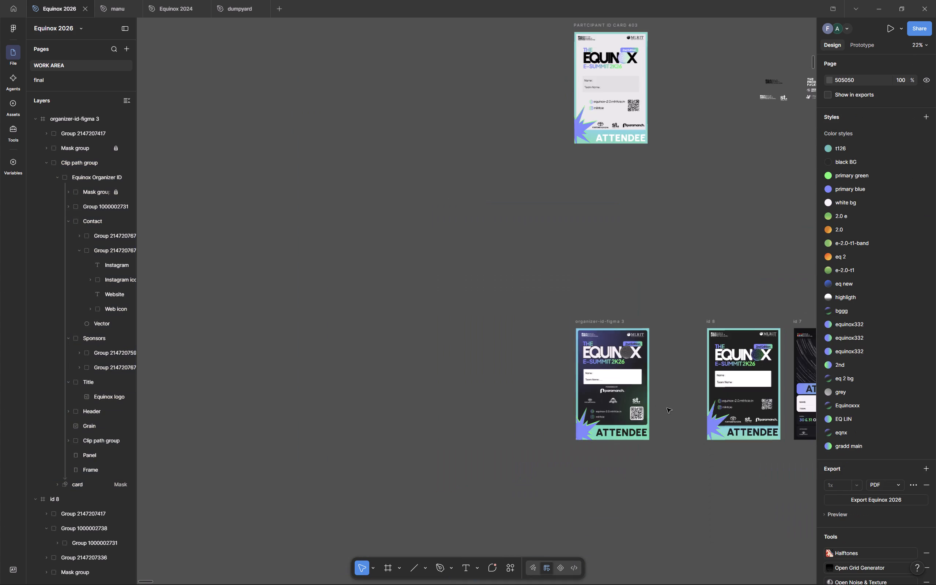
scroll(667, 408, left, 3)
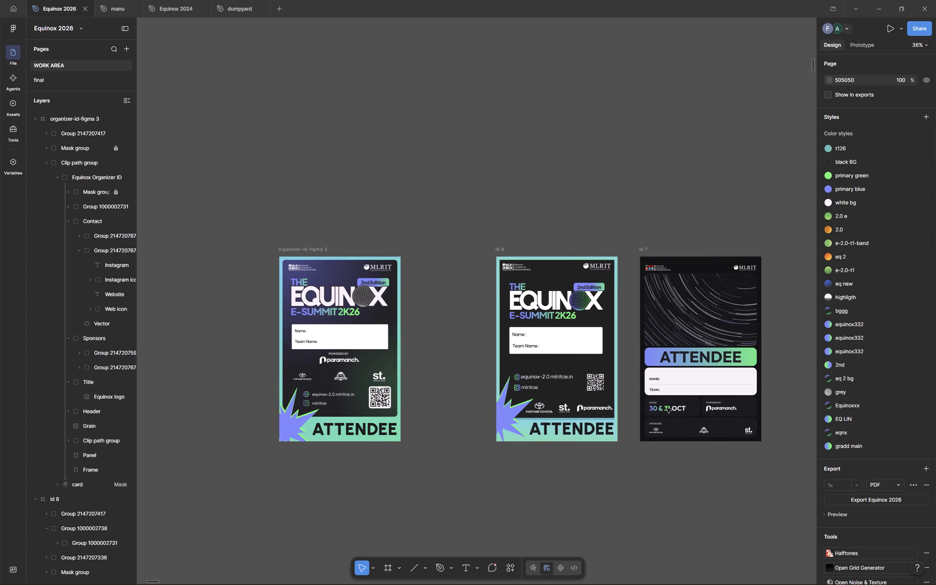
scroll(667, 408, right, 2)
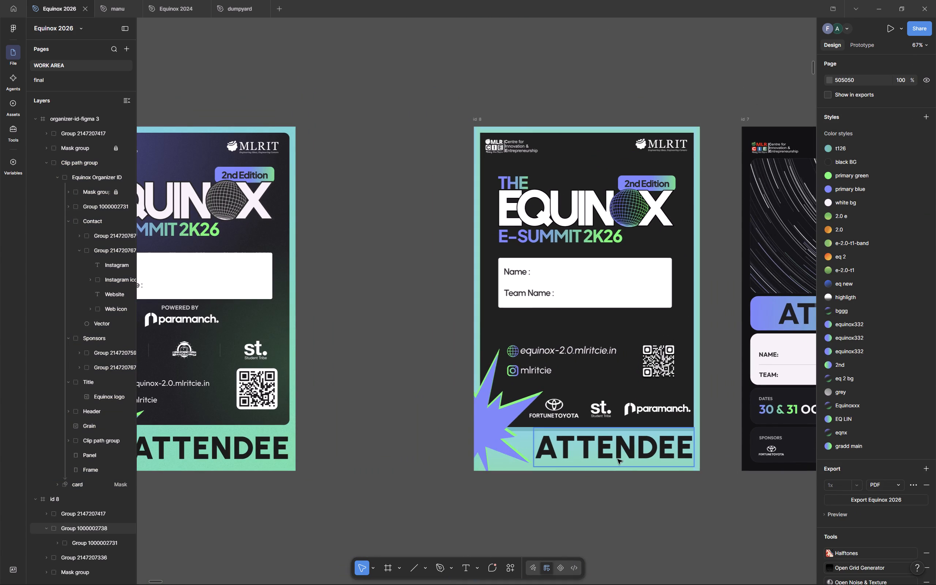
right_click(479, 118)
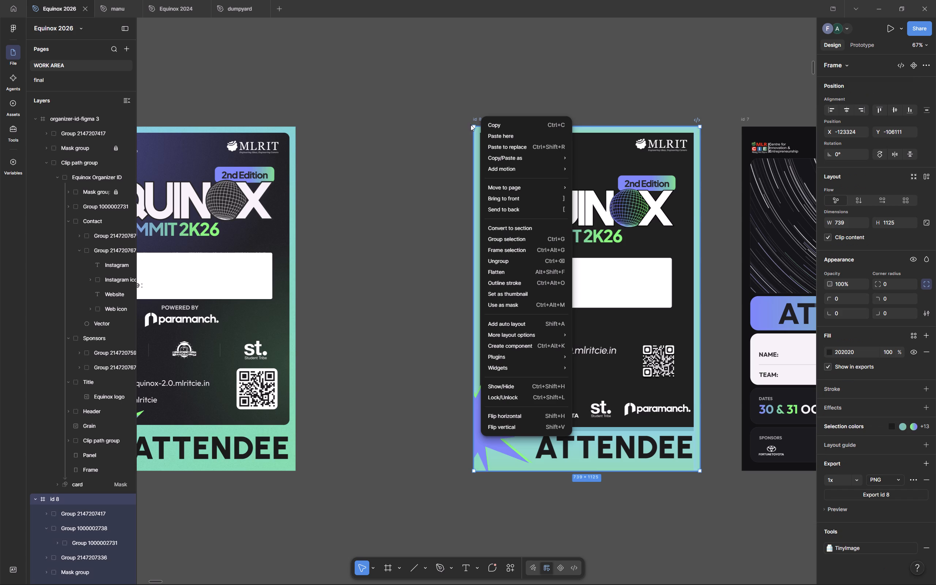
click(452, 246)
scroll(452, 246, left, 1)
scroll(452, 246, down, 1)
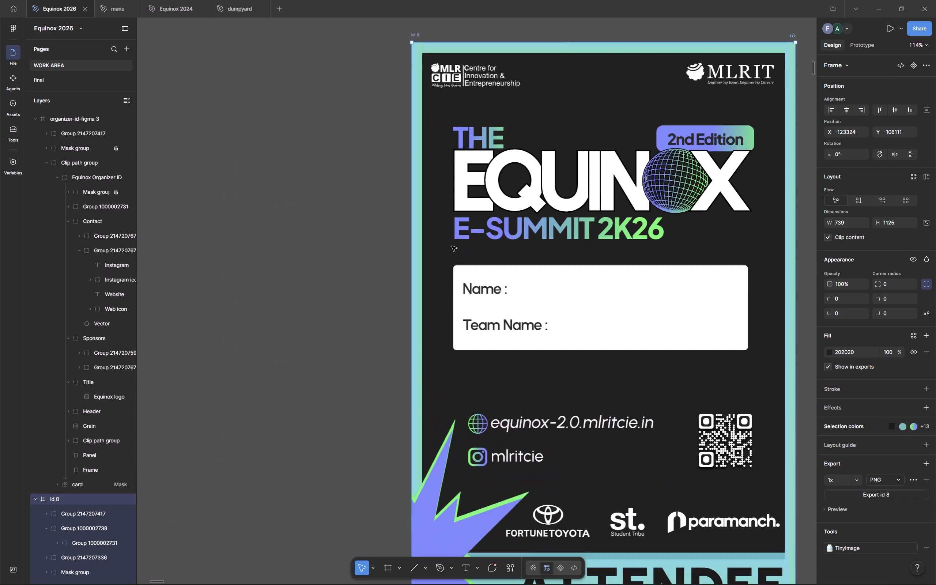
scroll(452, 246, down, 1)
click(519, 435)
triple_click(502, 435)
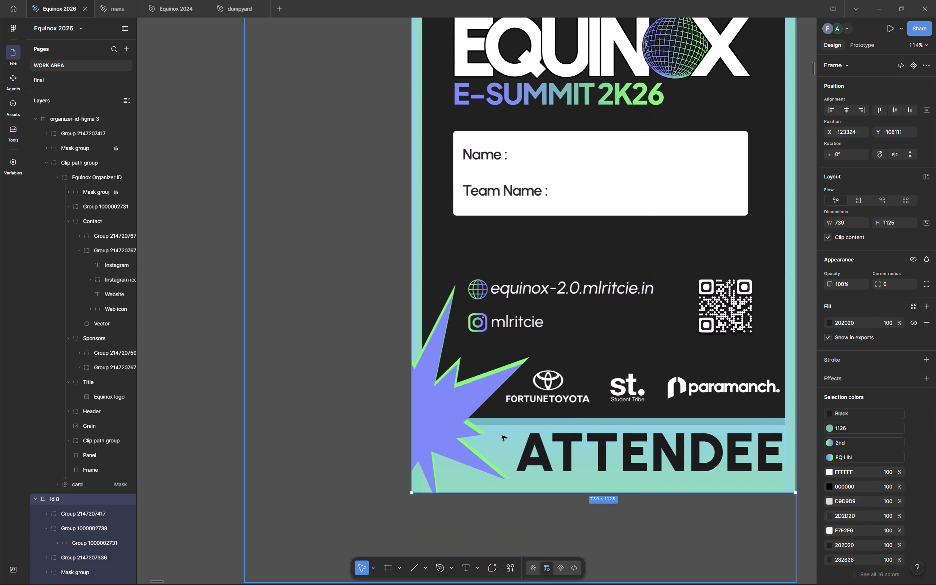
click(502, 435)
click(502, 435)
click(559, 427)
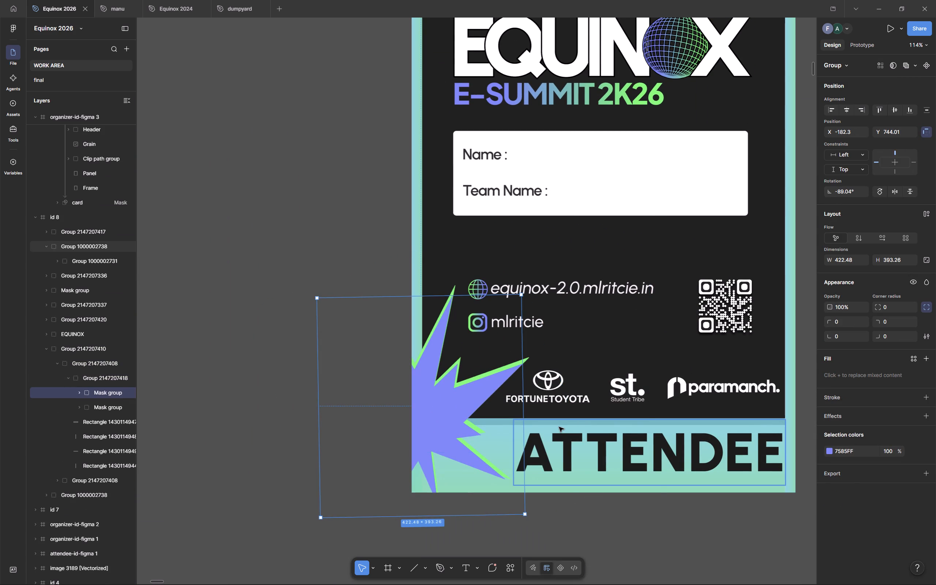
drag(565, 448, 582, 487)
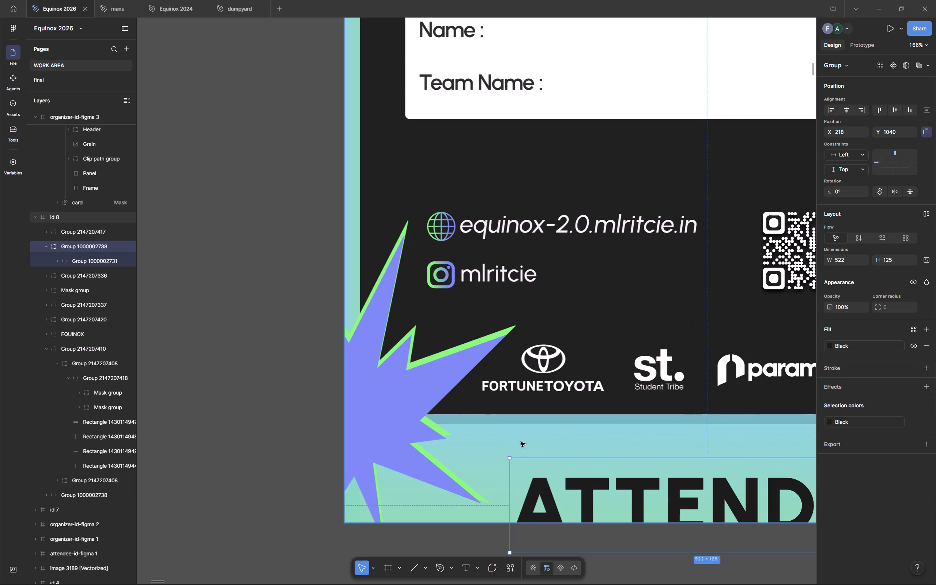
Shorten the t126 gradient band behind the ATTENDEE text on the id 8 card by lowering its upper edge.
double_click(521, 442)
double_click(521, 442)
click(521, 442)
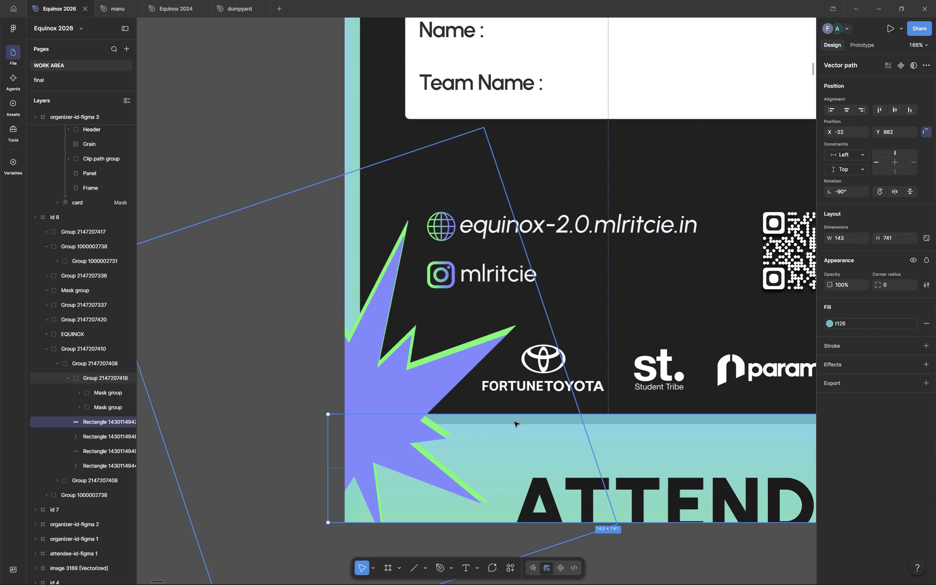
double_click(616, 421)
double_click(621, 430)
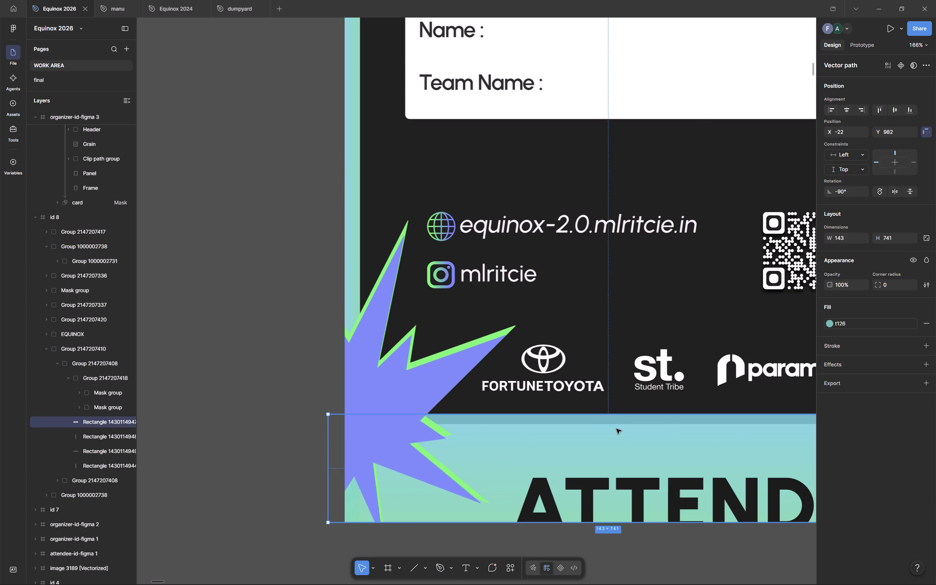
drag(601, 412, 603, 428)
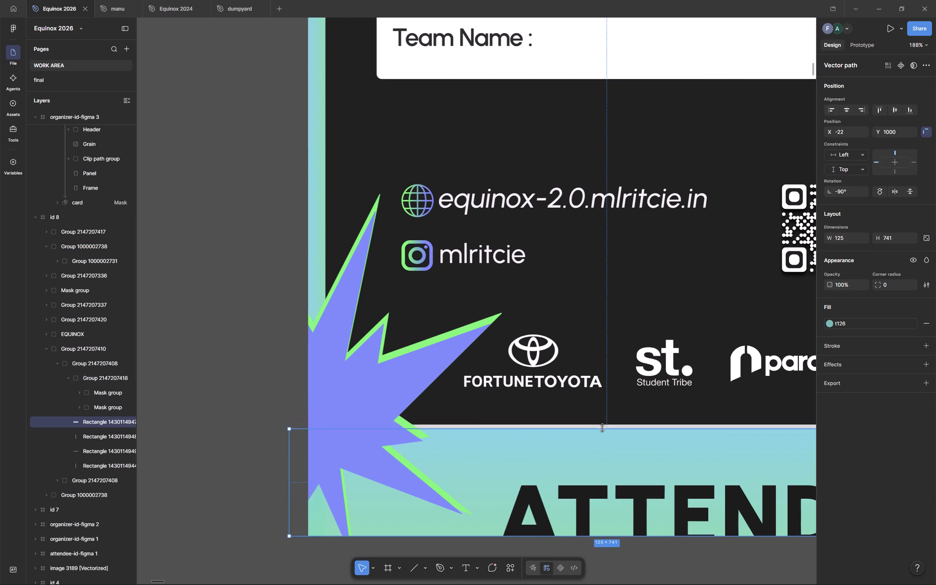
drag(603, 428, 610, 448)
Extend the grey D9D9D9 rectangle beneath the id 8 card's gradient band upward to Y 984, sizing it 141 by 699.
triple_click(607, 431)
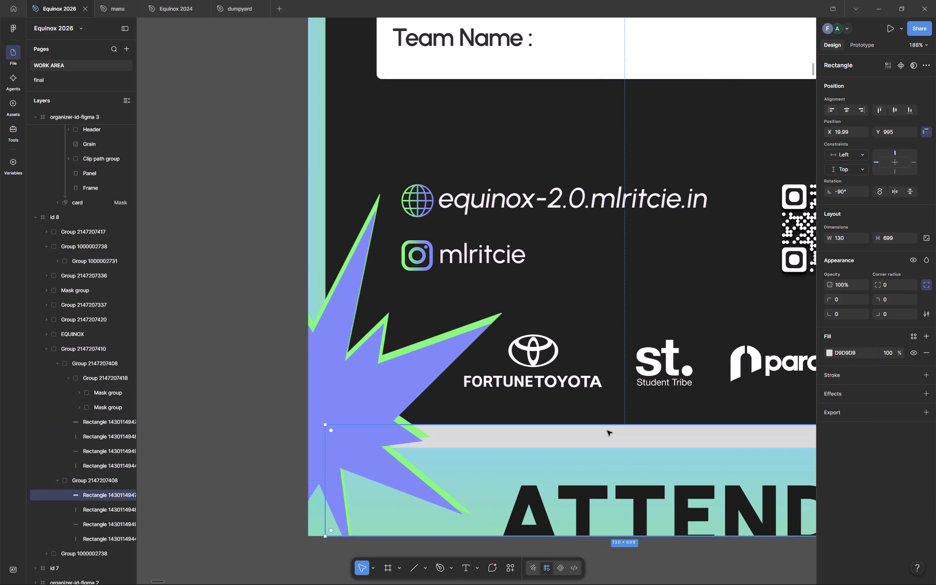
drag(604, 423, 602, 415)
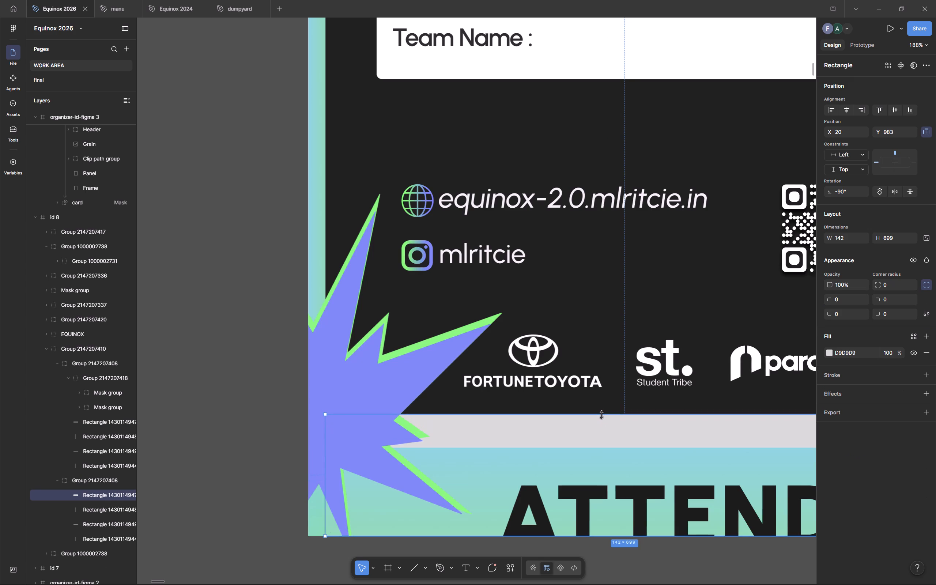
drag(602, 415, 602, 415)
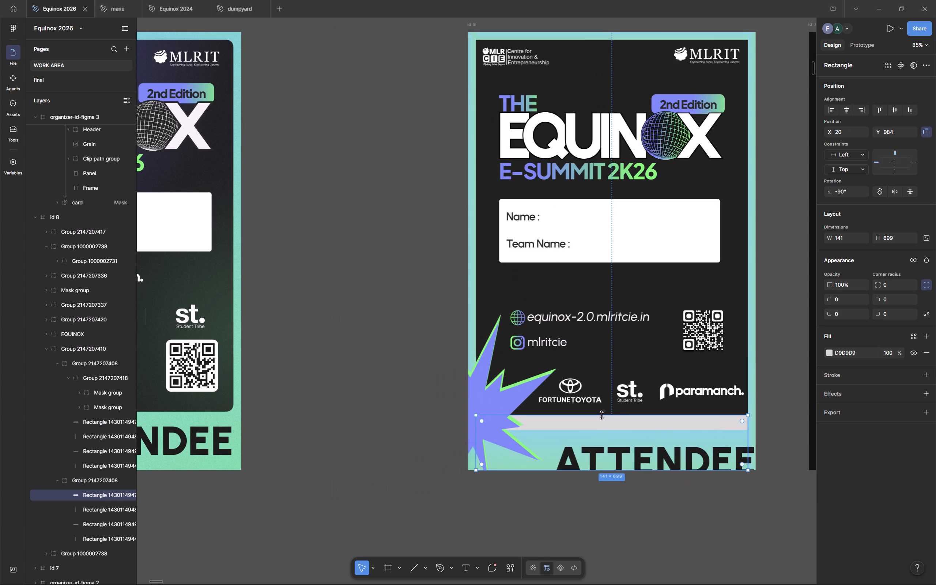
Extend the t126 gradient band on the id 8 card upward to Y 984, sizing it 141 by 741.
double_click(596, 434)
triple_click(592, 431)
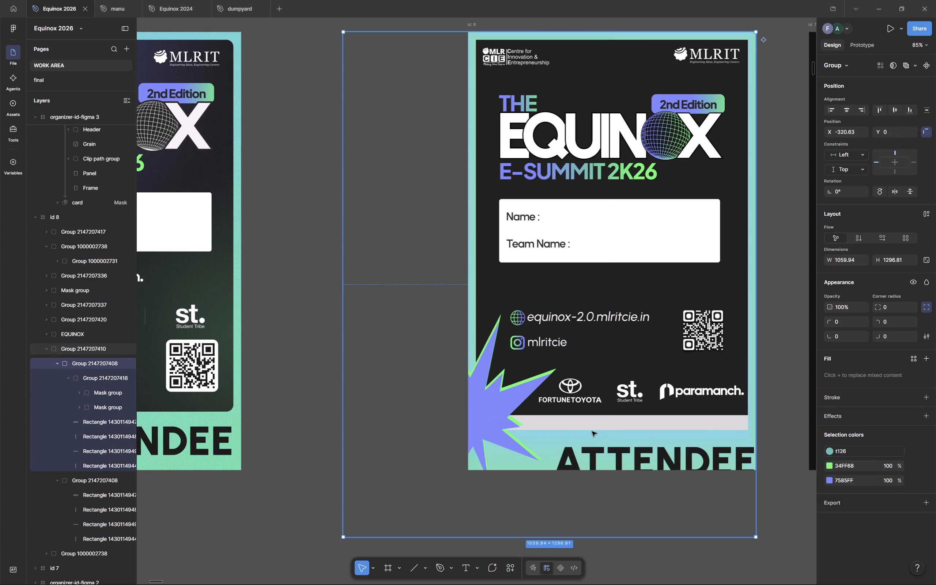
drag(592, 431, 586, 416)
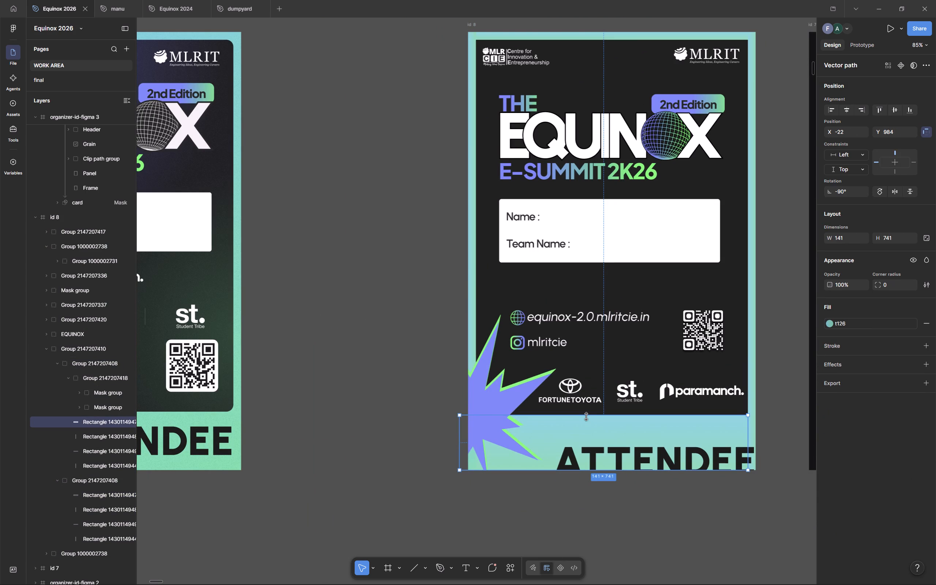
right_click(429, 456)
drag(429, 456, 412, 445)
double_click(412, 445)
Move the ATTENDEE text on the id 8 card up to X 200, Y 1000.
scroll(412, 445, left, 2)
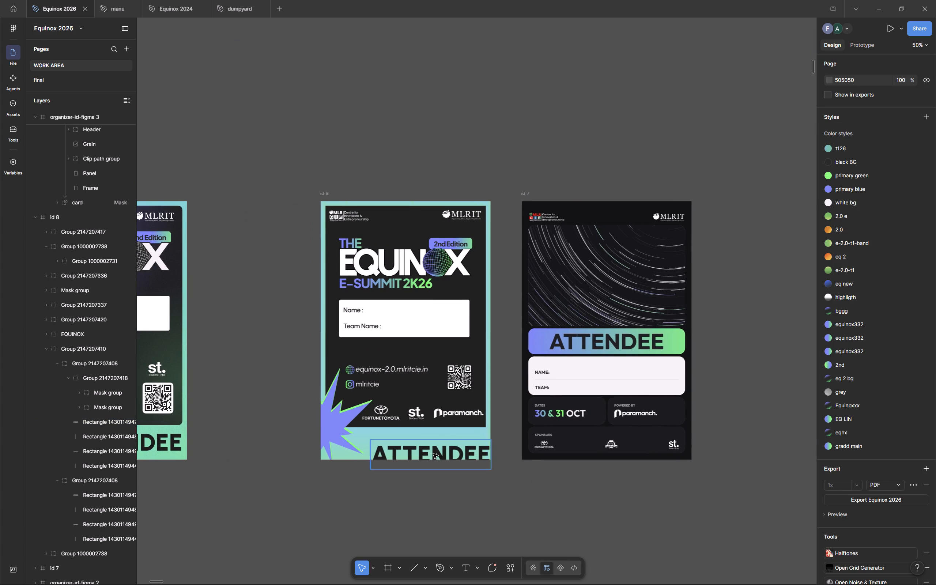
click(433, 454)
drag(433, 454, 430, 444)
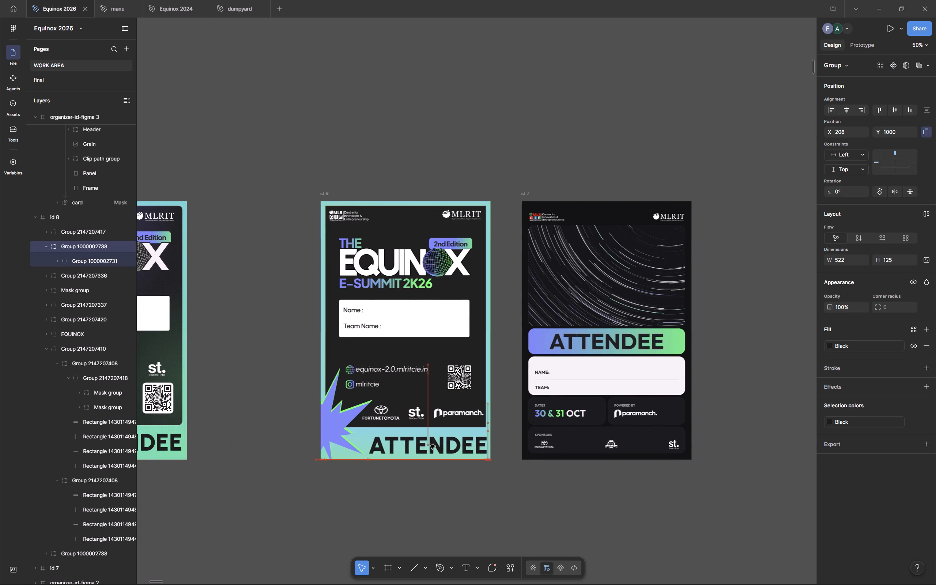
drag(430, 444, 430, 444)
Compare the id 8 card's layout with the neighbouring organizer-id-figma 3 and id 7 cards.
scroll(430, 444, right, 3)
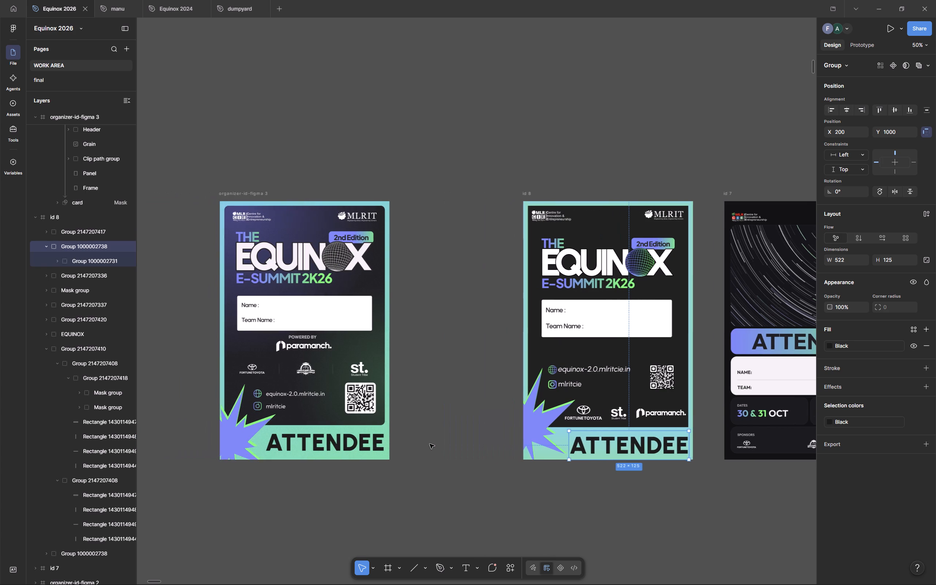
double_click(462, 448)
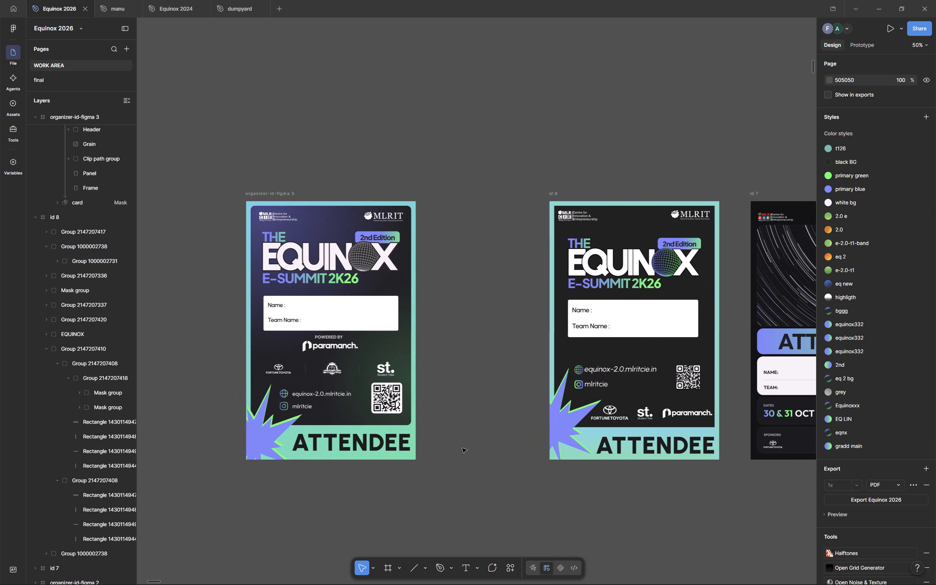
scroll(462, 448, left, 1)
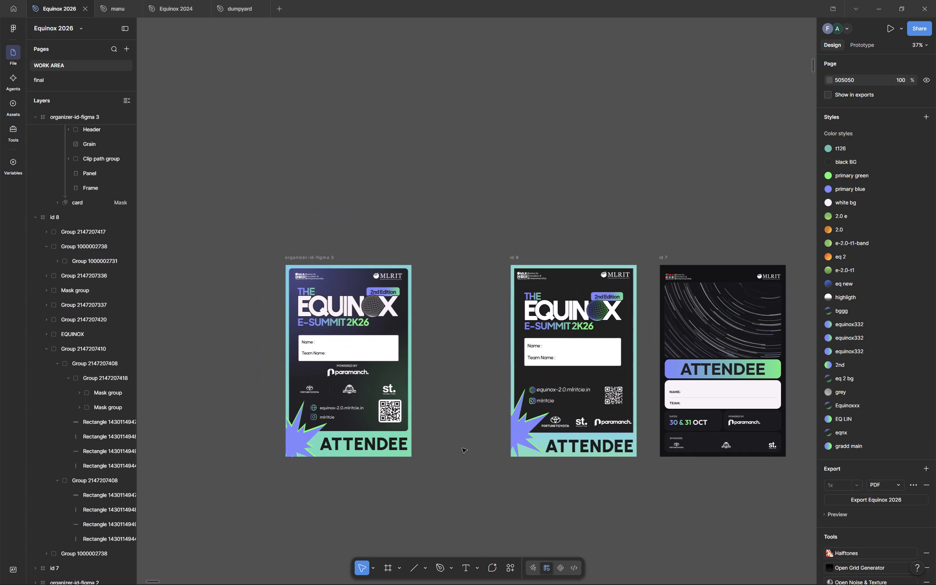
scroll(462, 448, left, 2)
scroll(462, 448, right, 1)
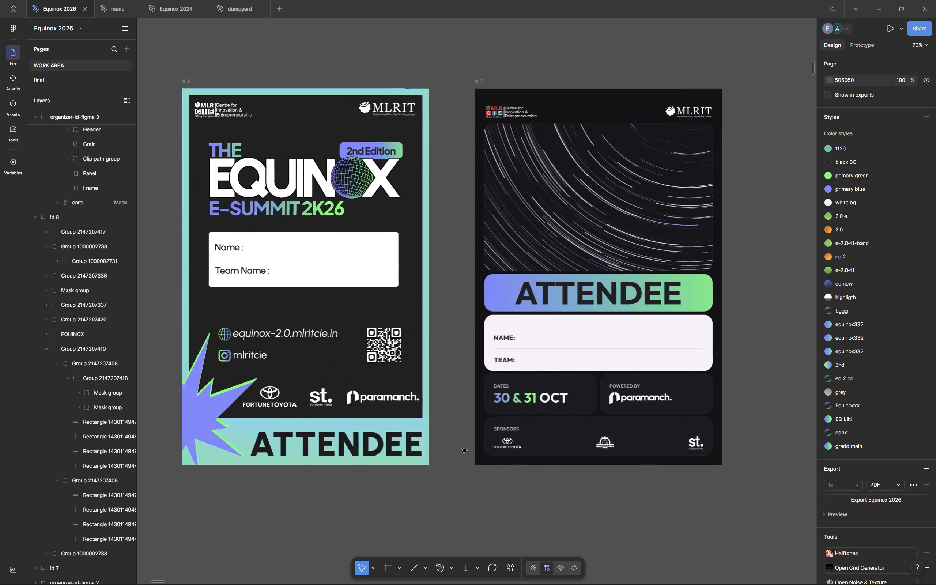
scroll(462, 448, right, 3)
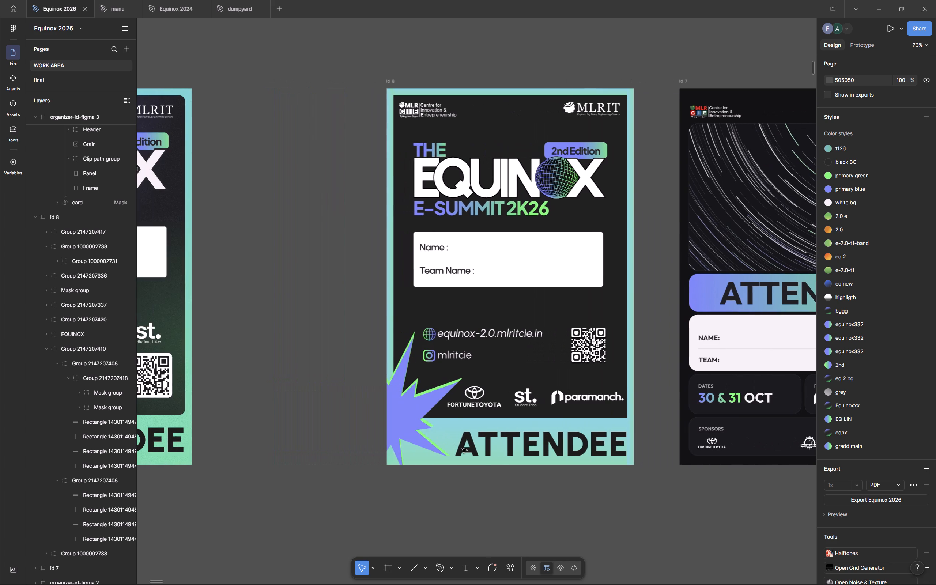
Rotate the starburst group on the id 8 card to 23.28° and move it to X -340, Y 641.
double_click(384, 395)
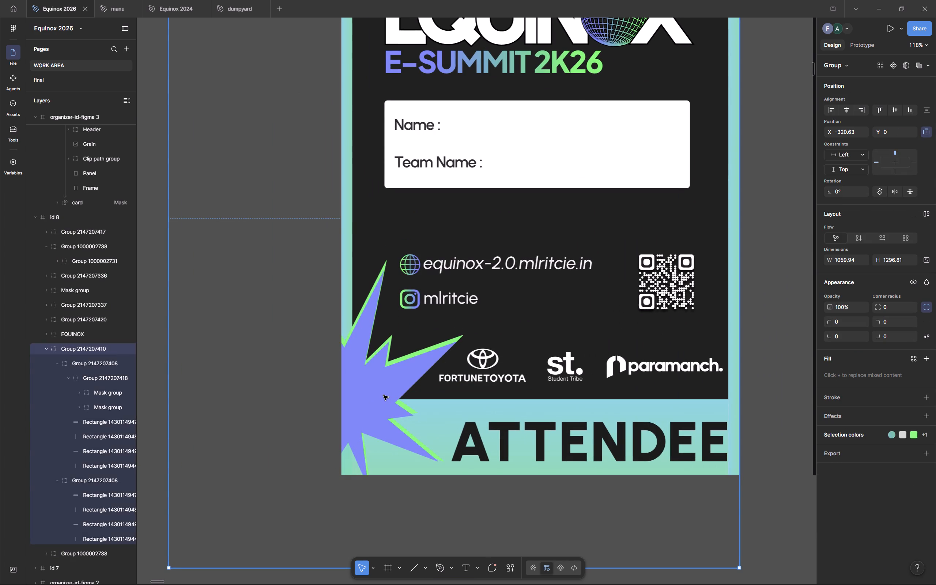
double_click(384, 395)
drag(384, 395, 384, 407)
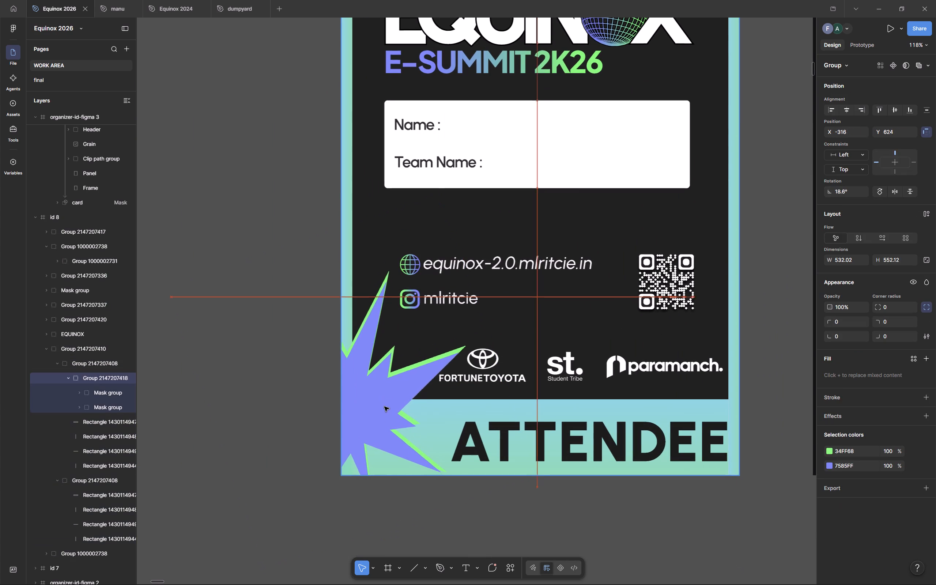
drag(384, 407, 380, 405)
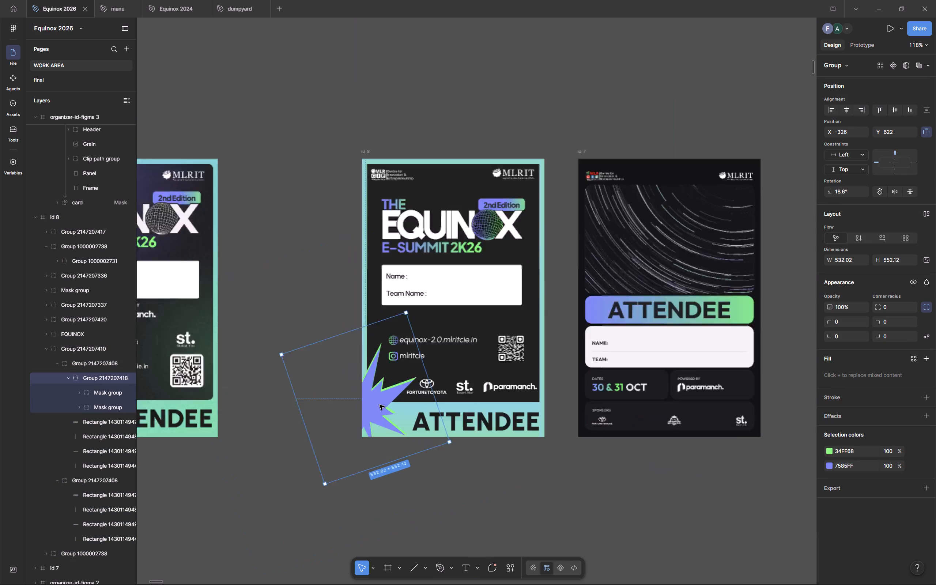
scroll(380, 405, right, 1)
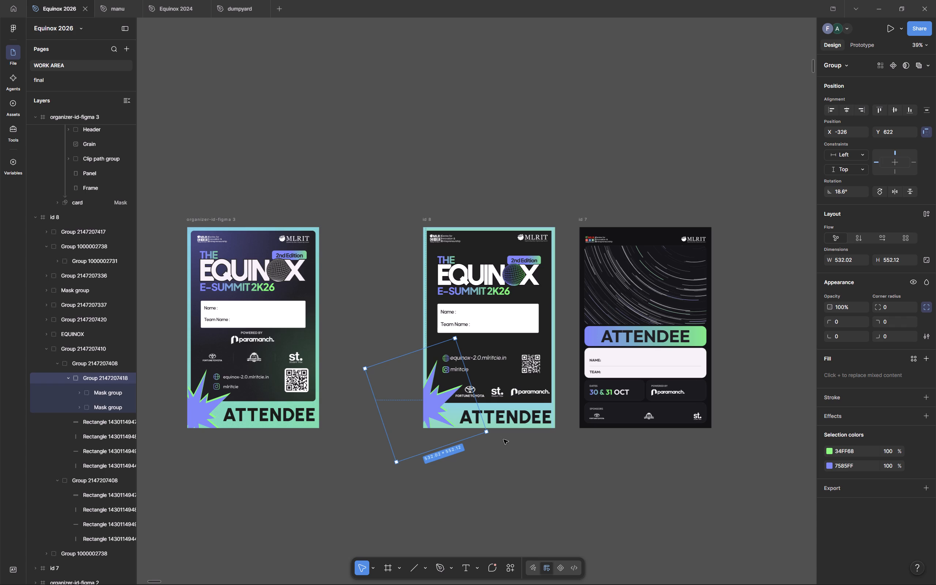
drag(490, 433, 490, 426)
drag(436, 408, 436, 415)
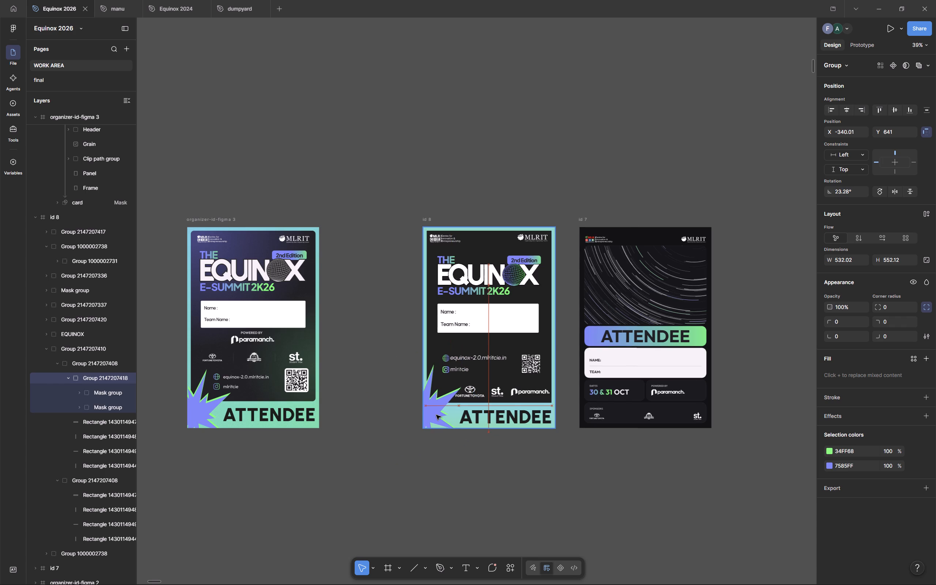
drag(436, 415, 436, 415)
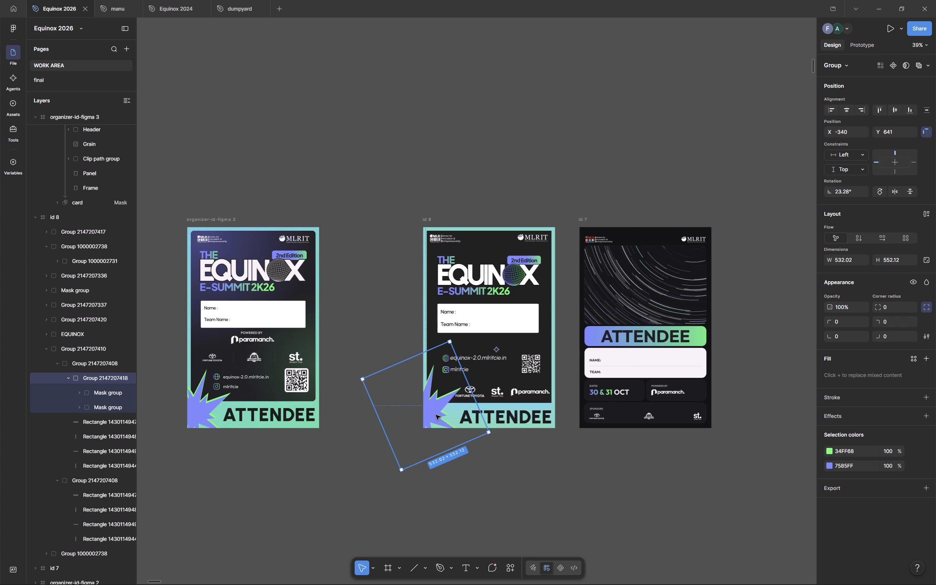
Delete the EQUINOX title, the name box and the contact group with the QR code from the id 8 card.
click(485, 397)
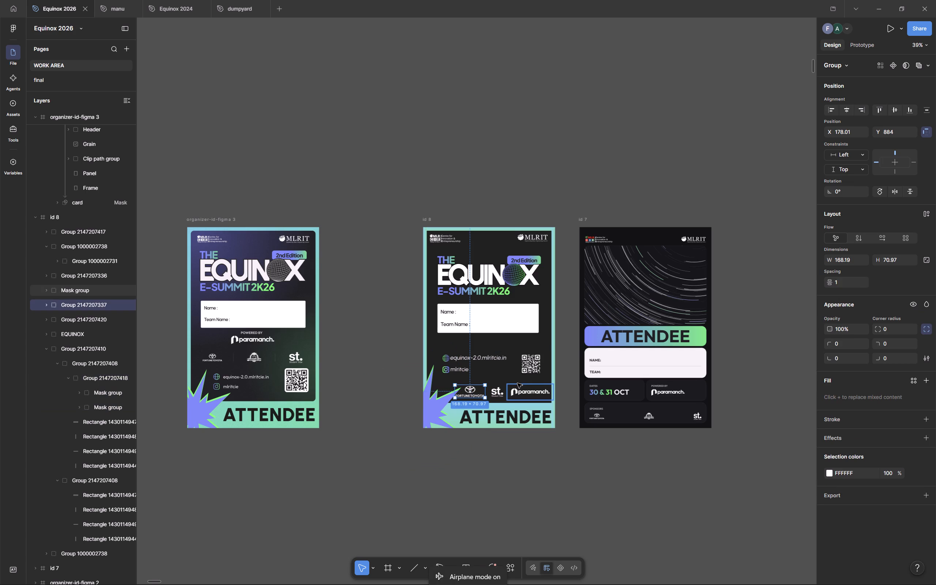
click(419, 150)
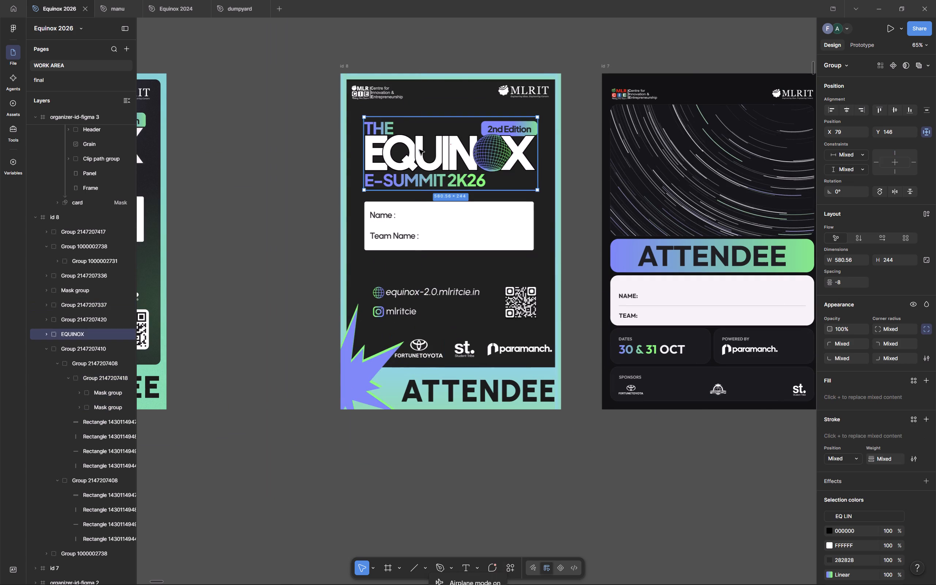
key(Delete)
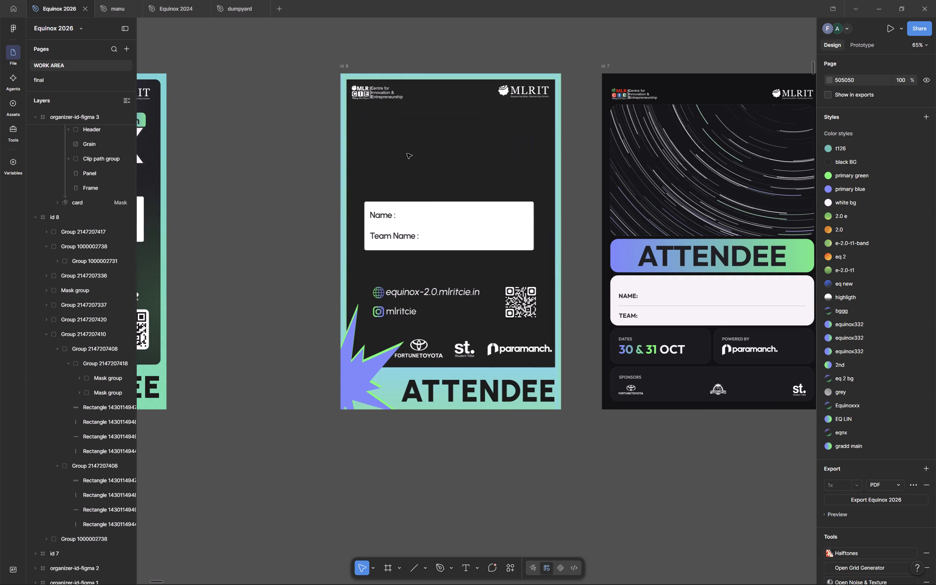
click(434, 209)
key(Delete)
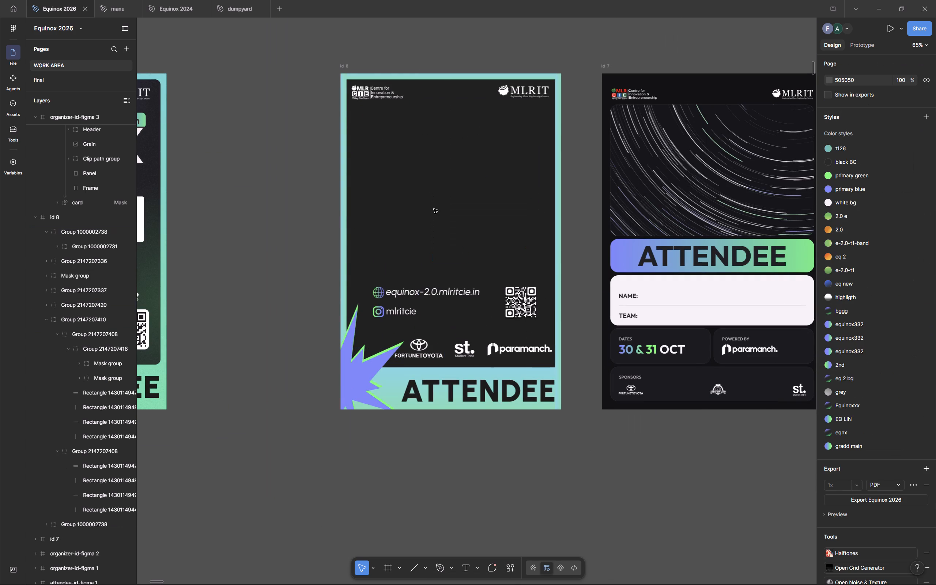
click(429, 294)
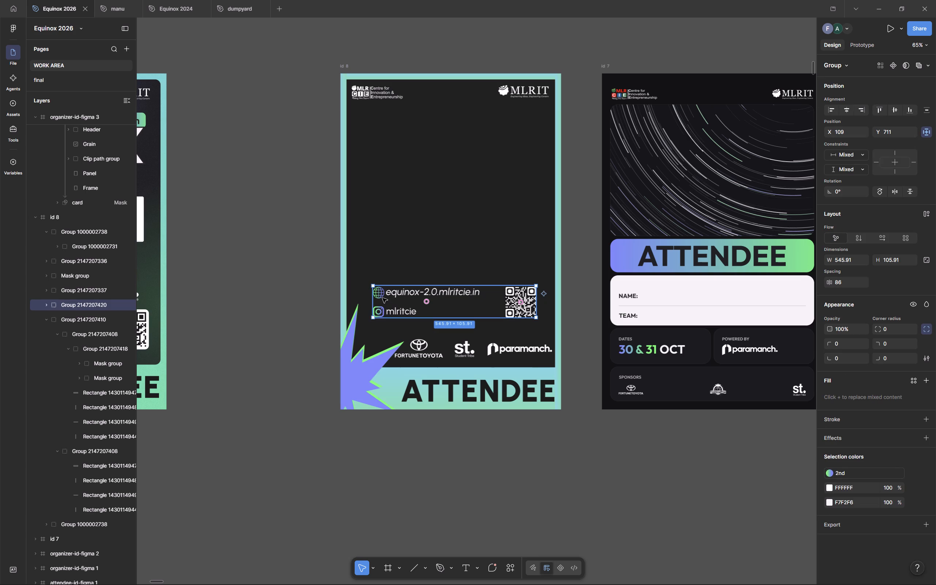
key(Delete)
Delete the Student Tribe and paramanch sponsor logos from the id 8 card.
click(435, 351)
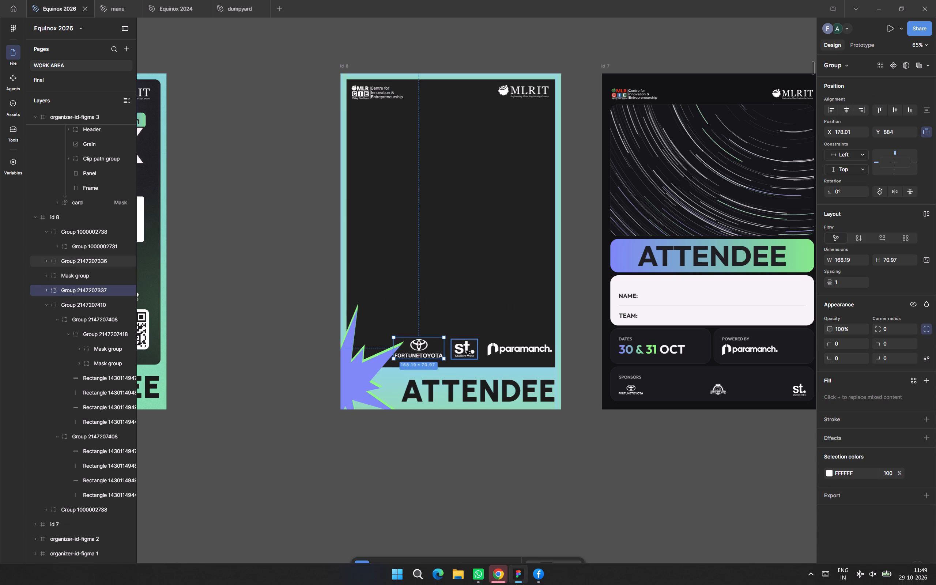
click(466, 351)
key(Delete)
click(512, 345)
key(Delete)
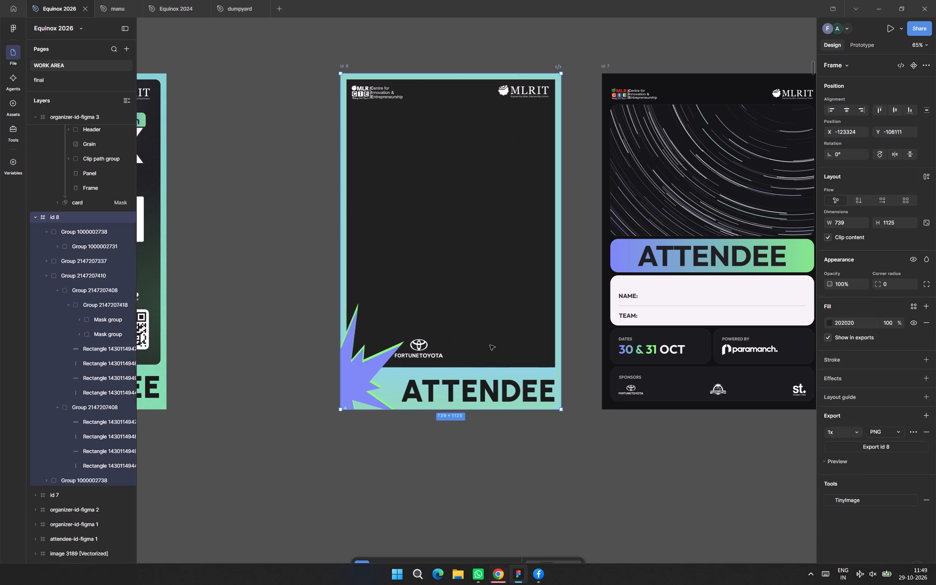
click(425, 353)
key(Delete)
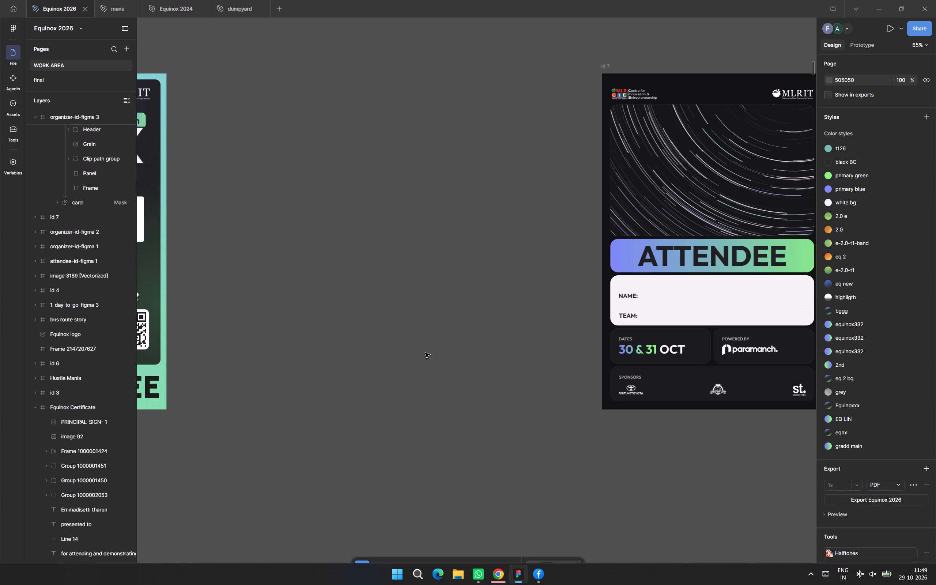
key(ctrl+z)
Delete the Fortune Toyota logo from the id 8 card.
click(425, 353)
key(Delete)
key(Delete)
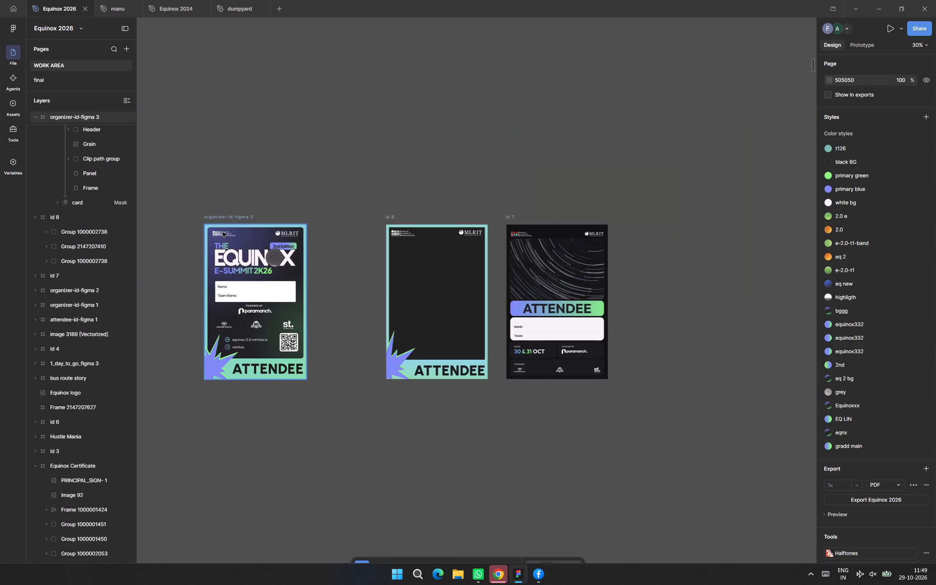
Copy the title, name box, sponsors and contact groups from the organizer-id-figma 3 card into the id 8 card.
double_click(226, 268)
click(226, 268)
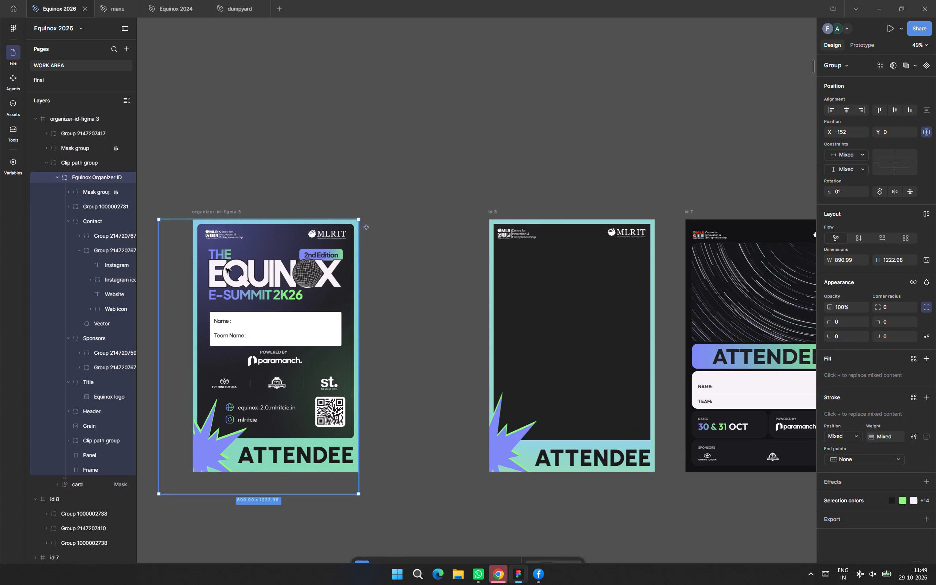
click(226, 268)
shift+click(250, 329)
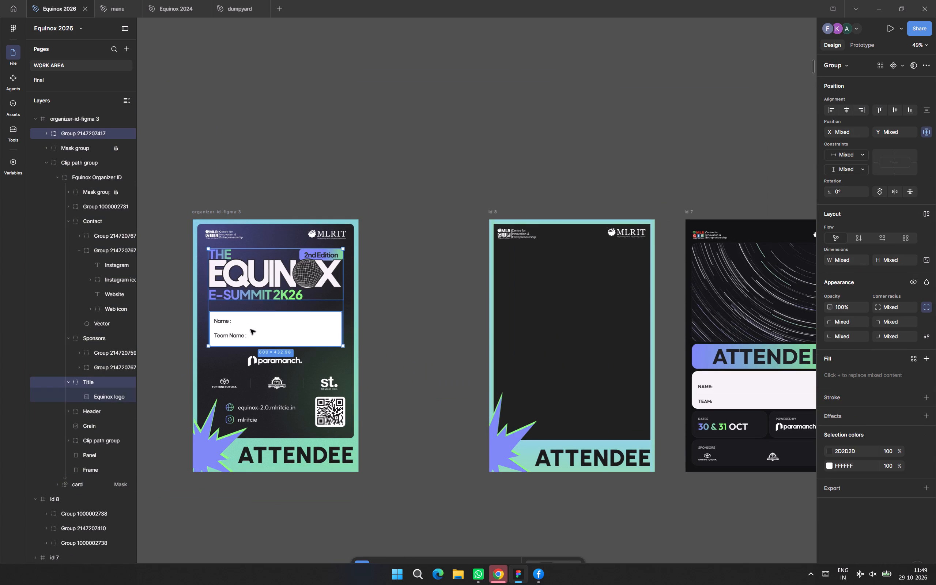
shift+click(253, 363)
shift+click(252, 415)
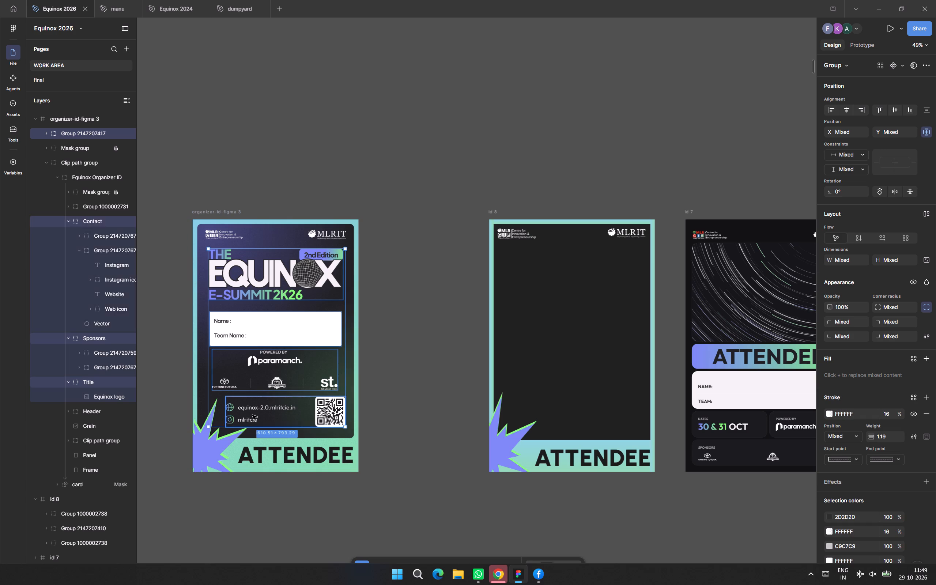
key(ctrl+c)
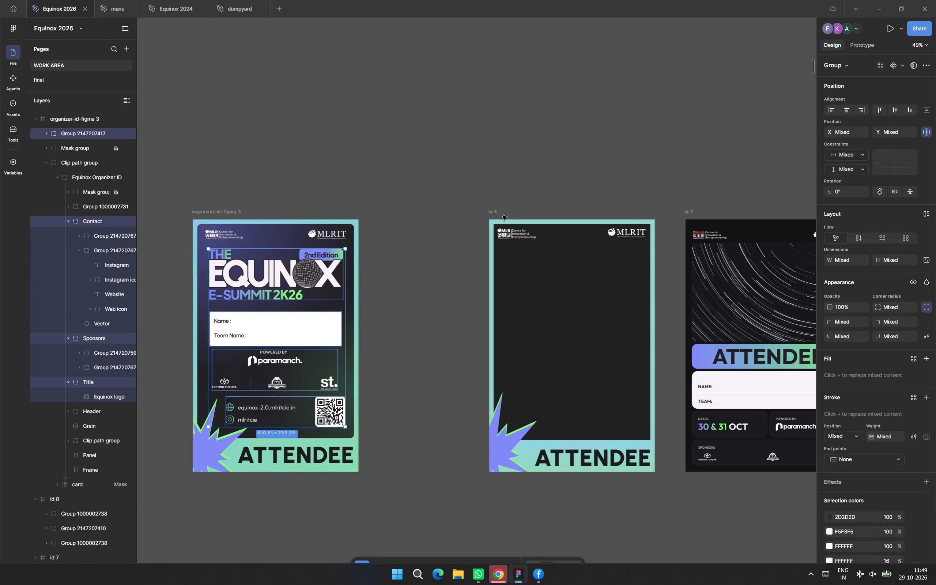
click(494, 215)
key(ctrl+v)
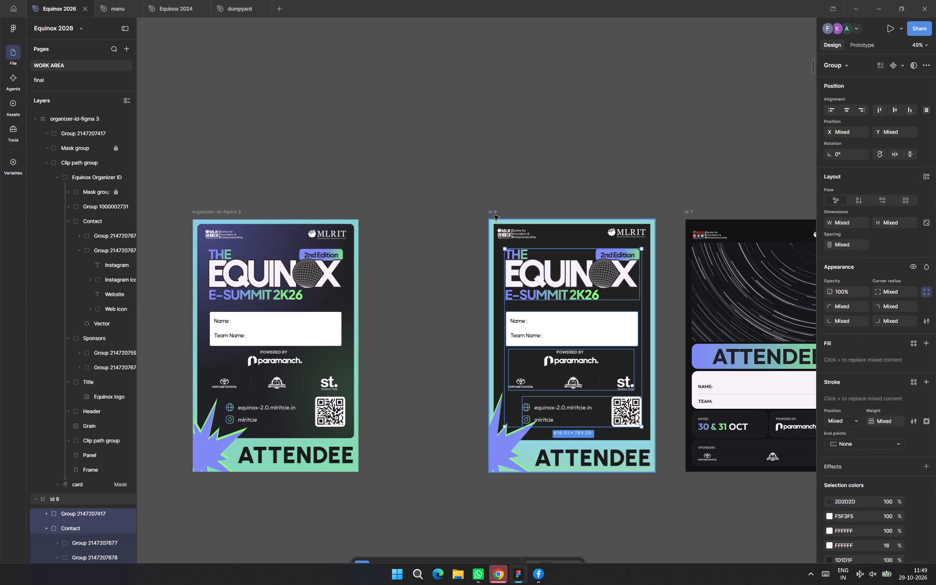
scroll(494, 215, left, 2)
scroll(494, 215, down, 2)
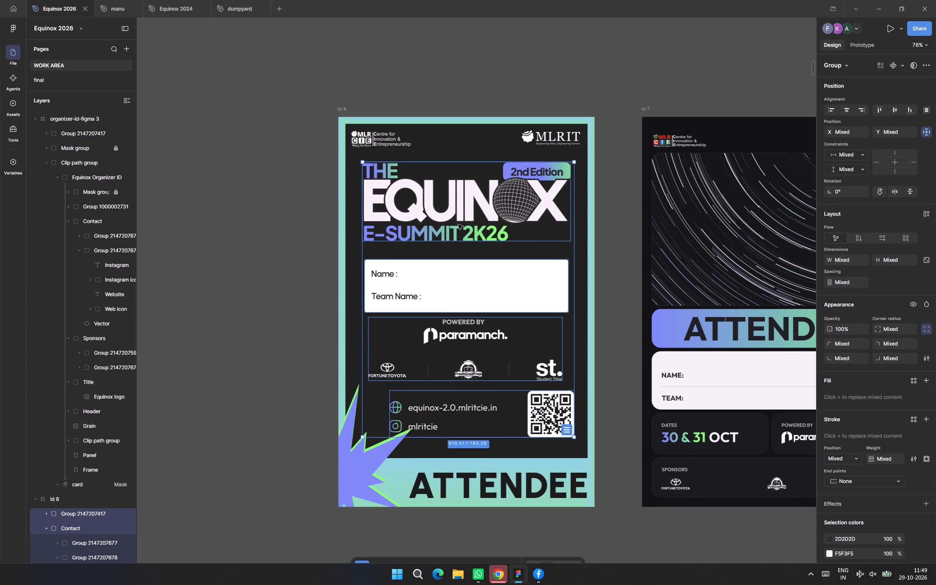
click(308, 300)
Move the starburst group on the id 8 card to about X -324, Y 647.
scroll(308, 300, down, 1)
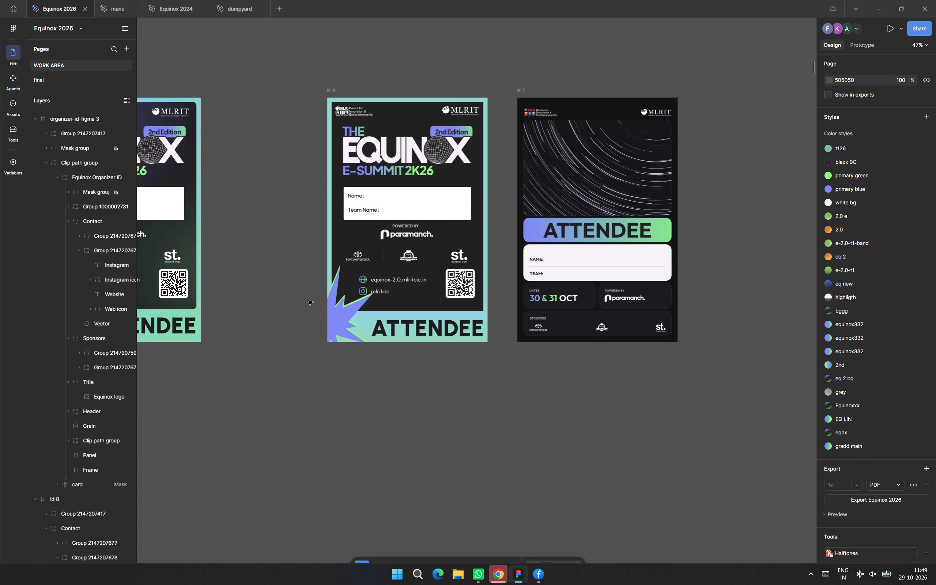
scroll(308, 300, down, 1)
double_click(430, 306)
double_click(430, 306)
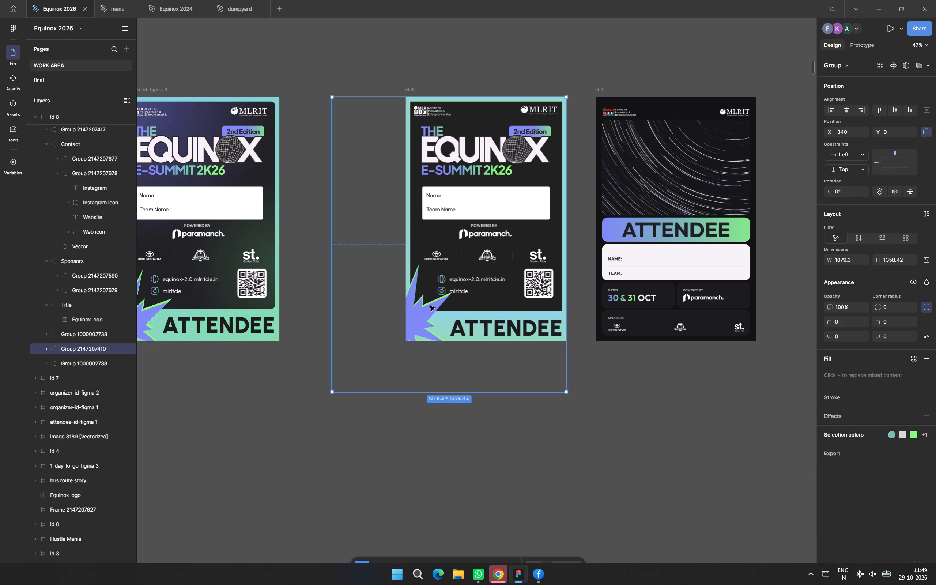
double_click(430, 306)
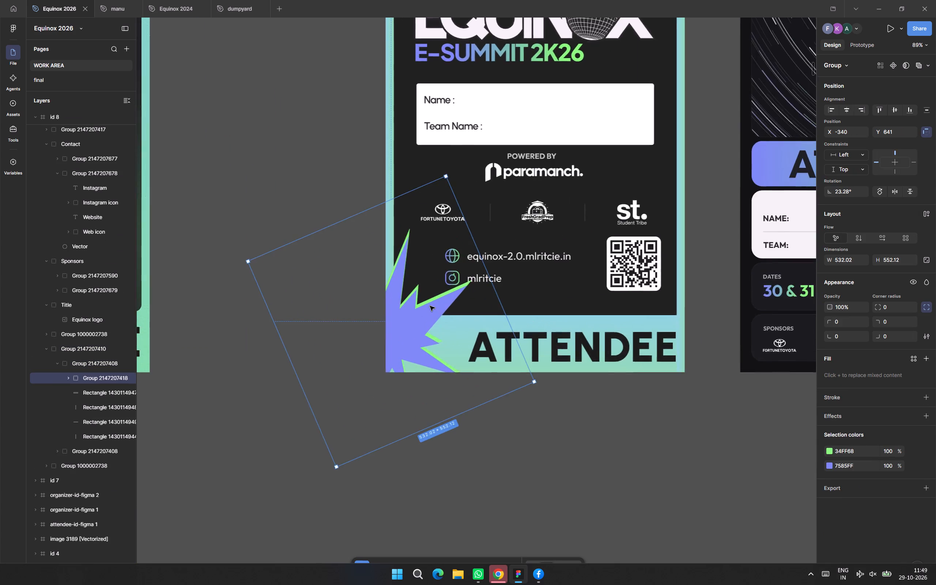
drag(423, 309, 433, 314)
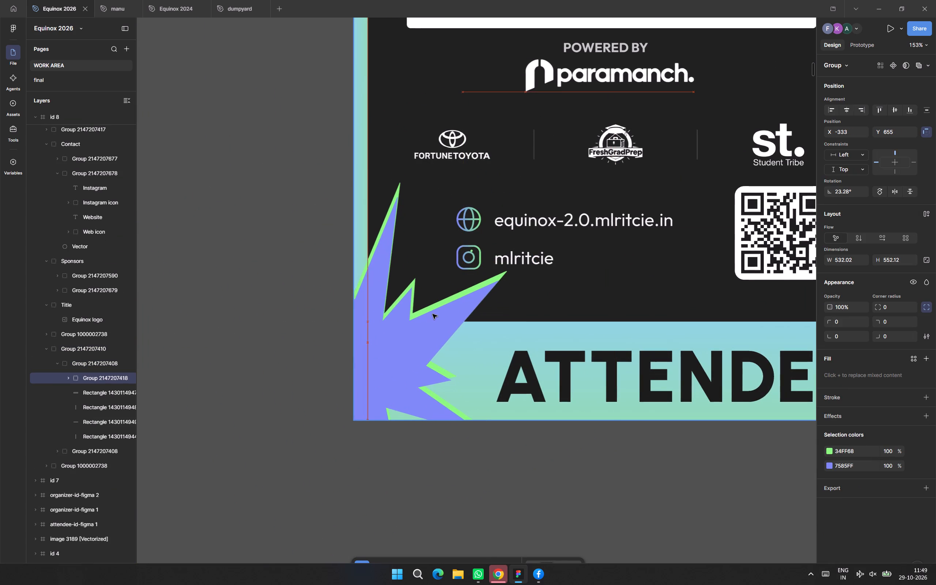
drag(433, 314, 433, 314)
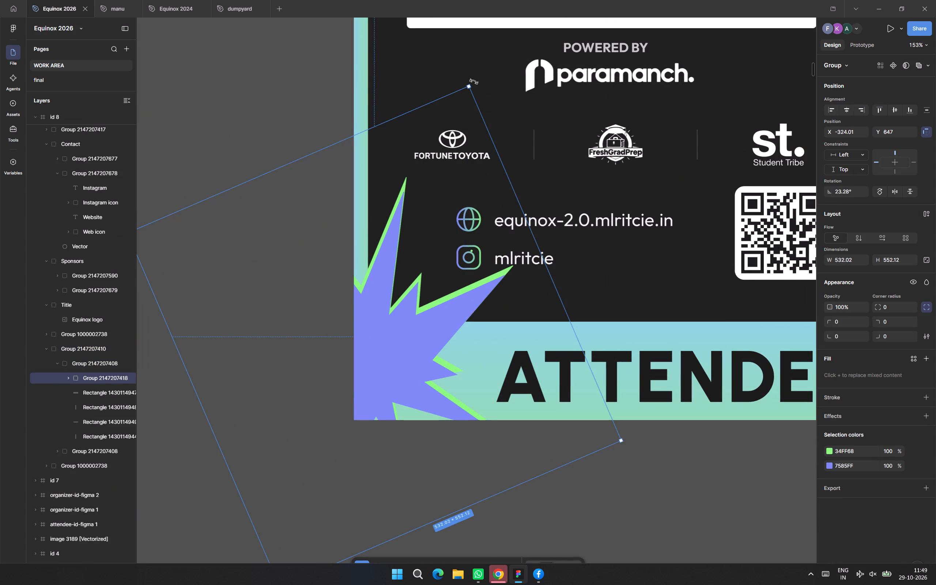
Rotate the starburst group on the id 8 card to about 16°.
drag(473, 81, 495, 112)
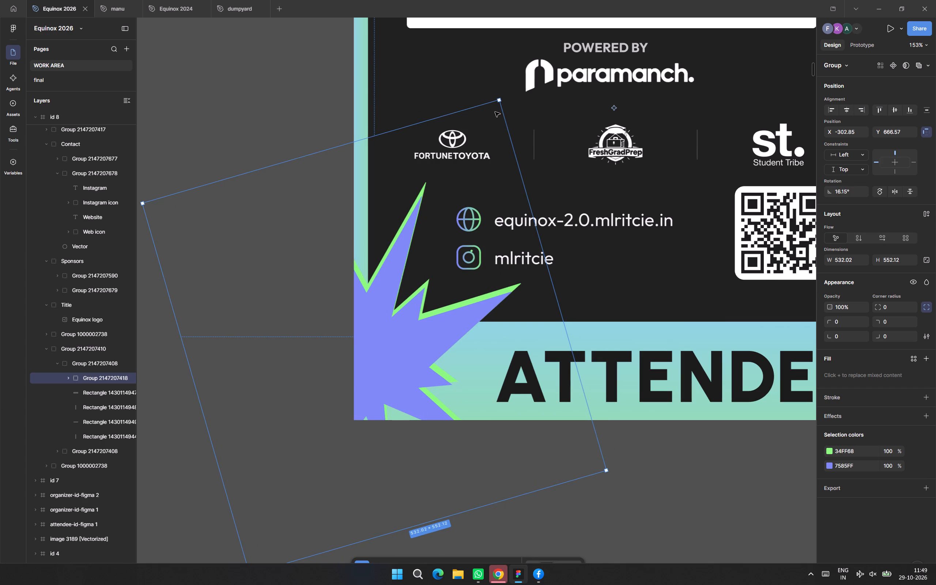
click(482, 326)
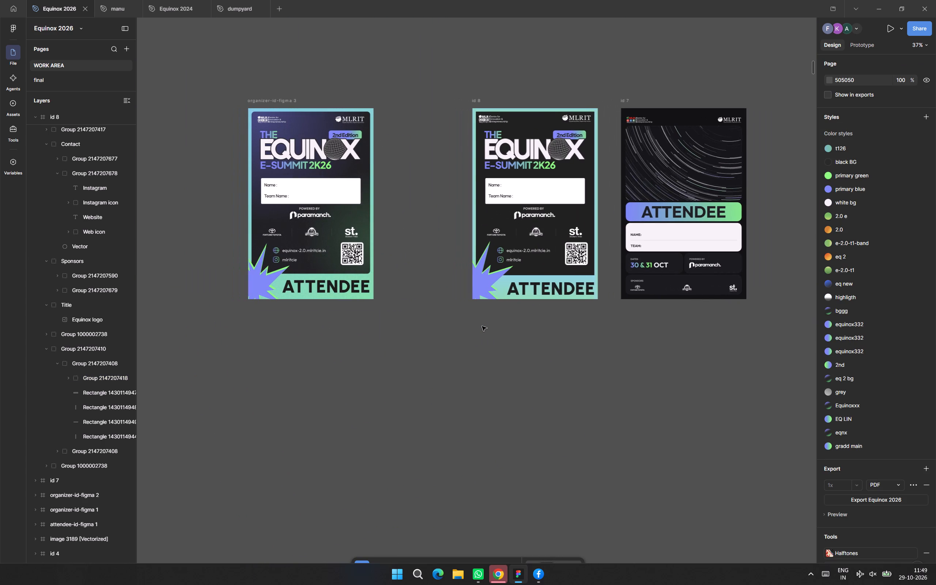
Move the id 8 frame beside the organizer-id-figma 3 card, to about X -123835, Y -106111.
scroll(482, 326, up, 1)
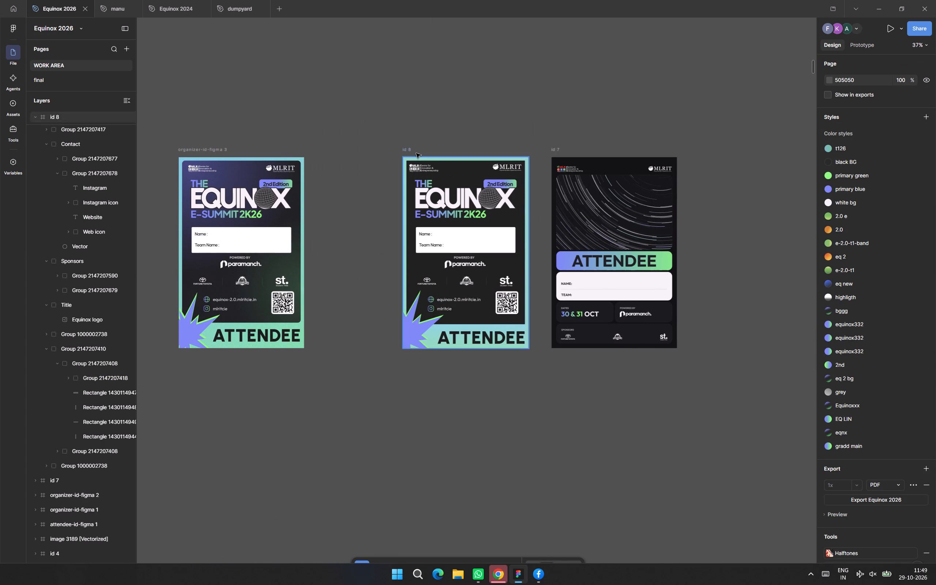
drag(408, 150, 346, 152)
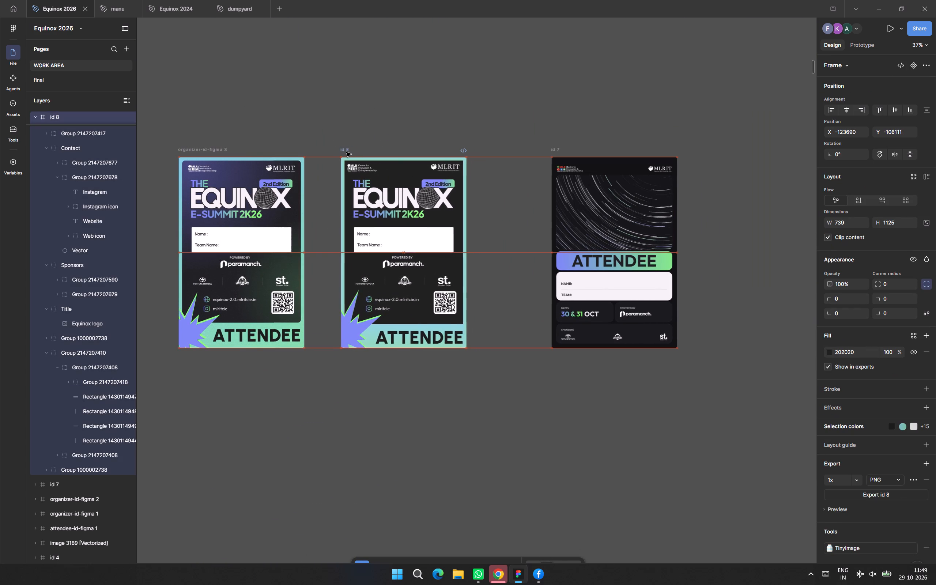
drag(346, 152, 343, 152)
scroll(343, 152, right, 2)
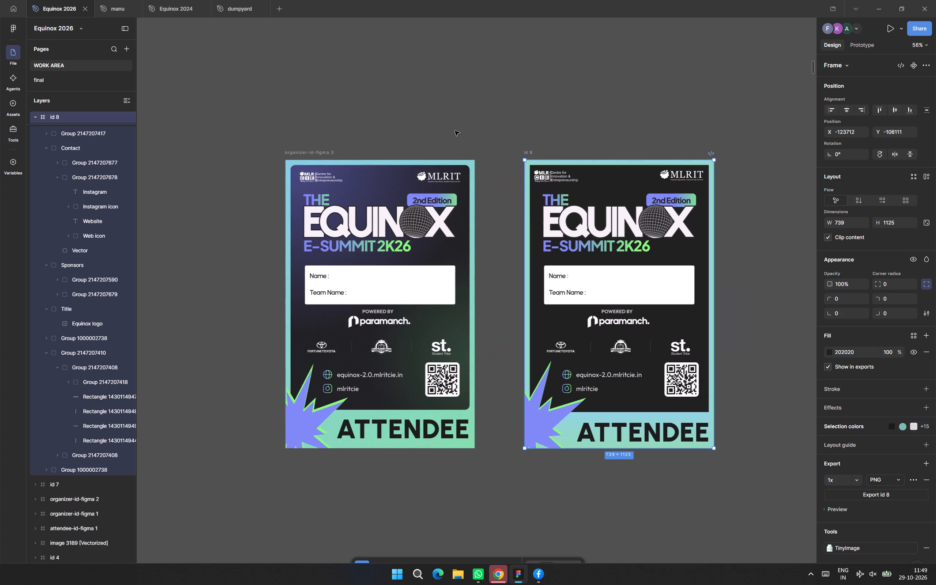
drag(532, 150, 503, 151)
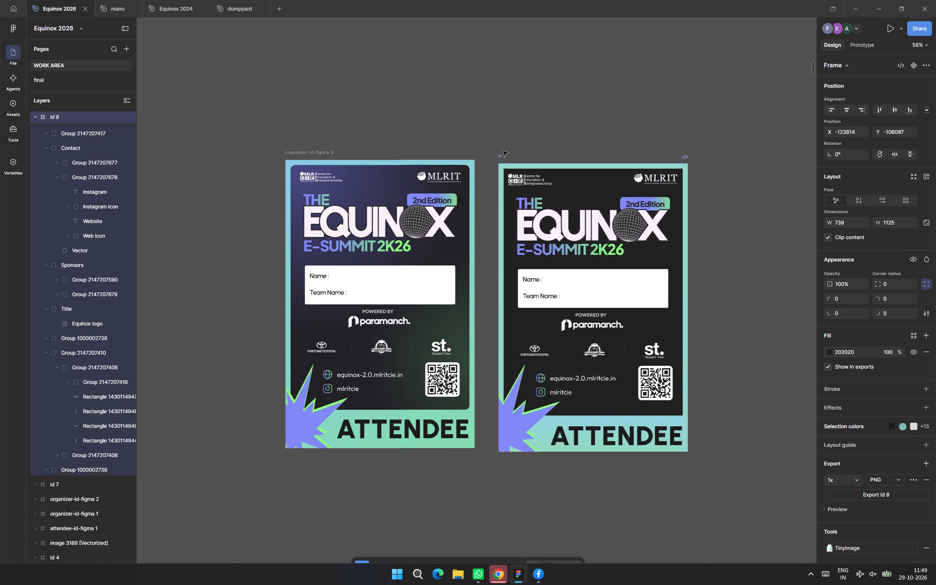
drag(503, 151, 500, 151)
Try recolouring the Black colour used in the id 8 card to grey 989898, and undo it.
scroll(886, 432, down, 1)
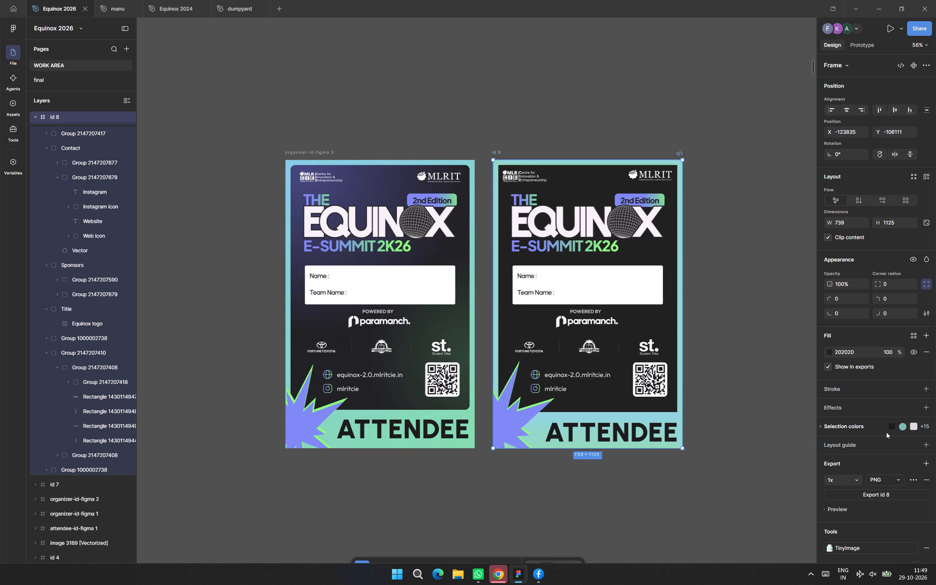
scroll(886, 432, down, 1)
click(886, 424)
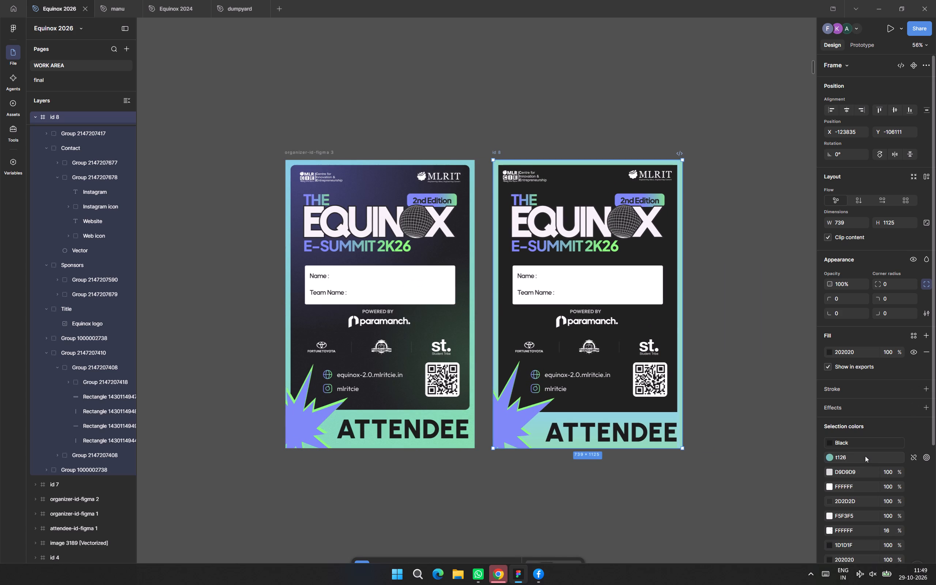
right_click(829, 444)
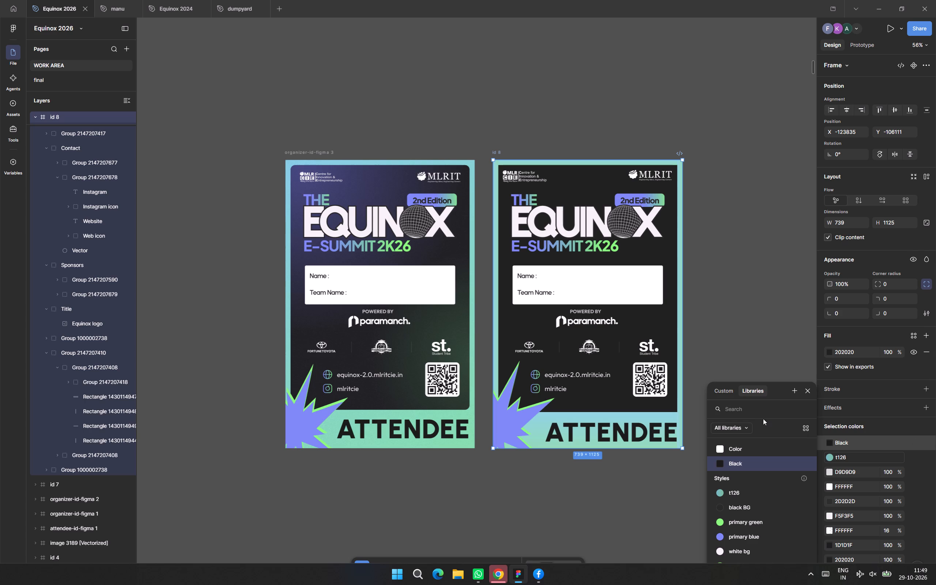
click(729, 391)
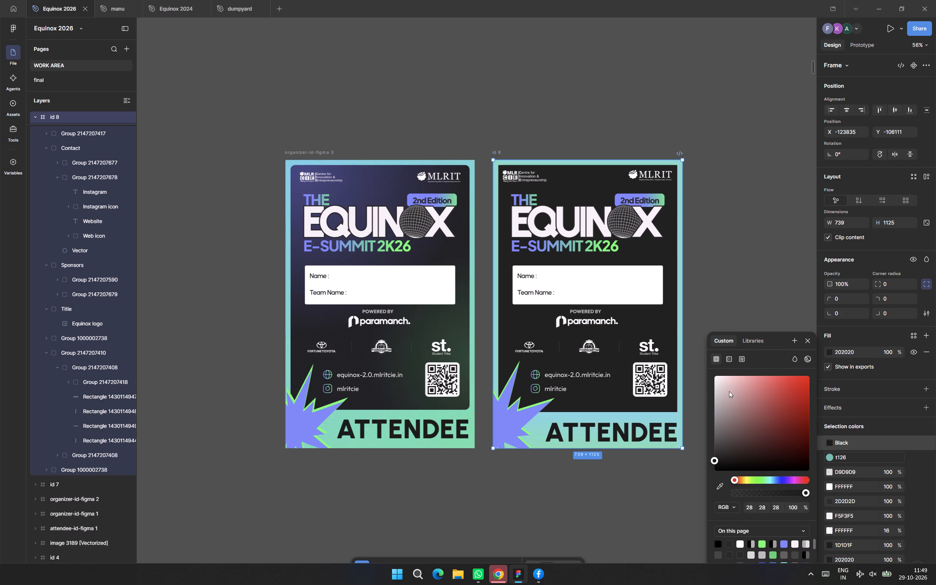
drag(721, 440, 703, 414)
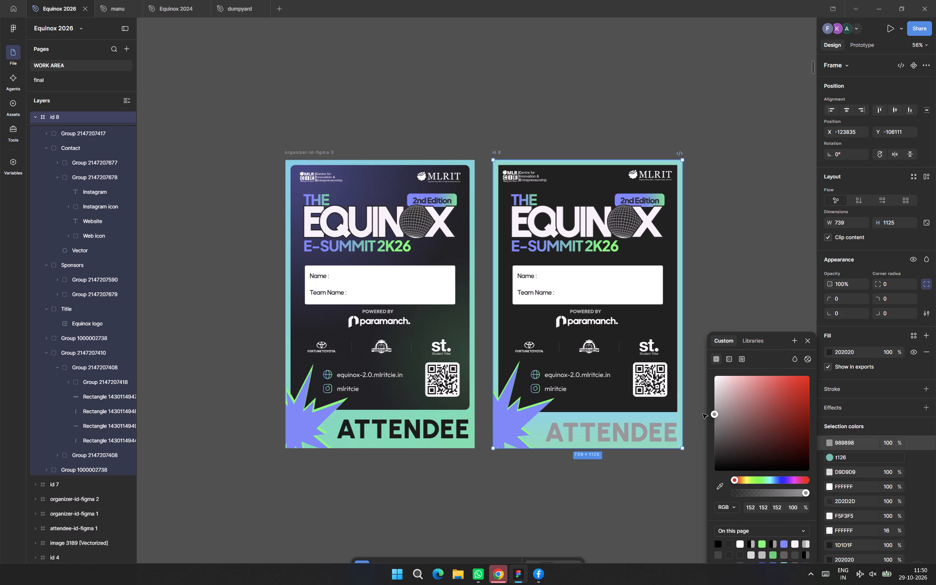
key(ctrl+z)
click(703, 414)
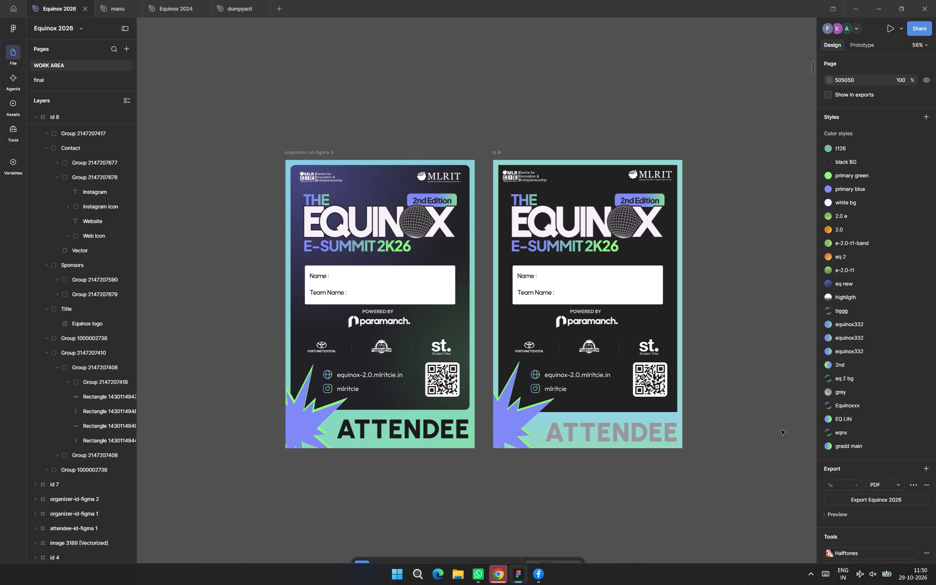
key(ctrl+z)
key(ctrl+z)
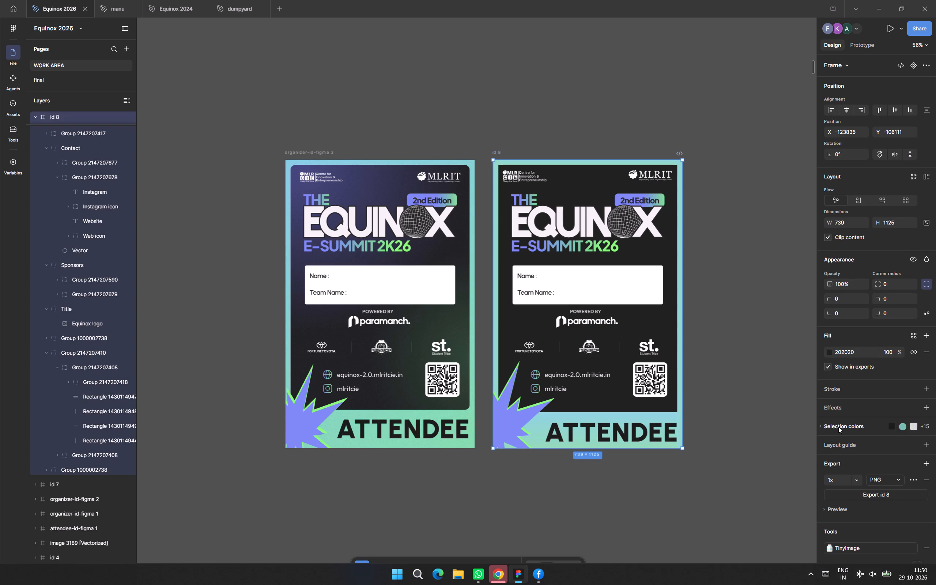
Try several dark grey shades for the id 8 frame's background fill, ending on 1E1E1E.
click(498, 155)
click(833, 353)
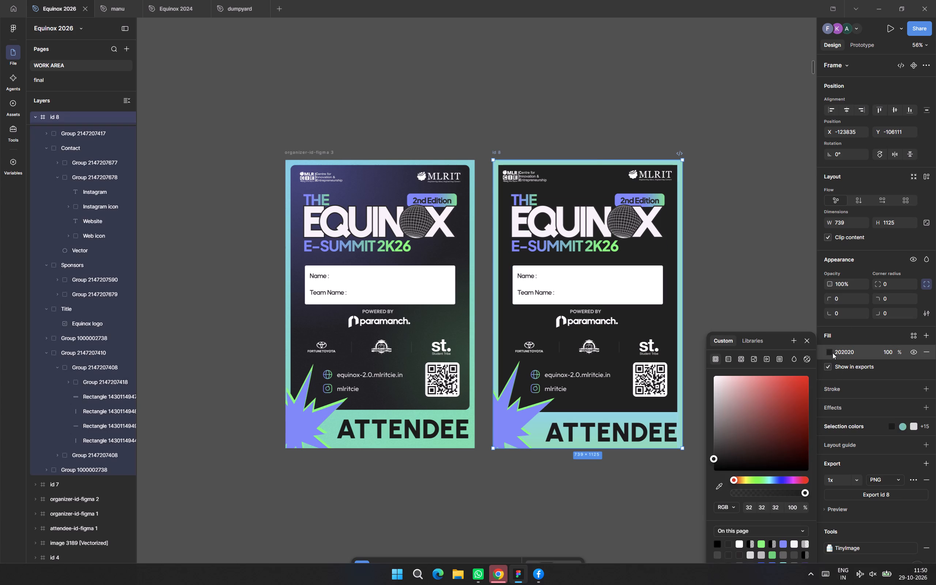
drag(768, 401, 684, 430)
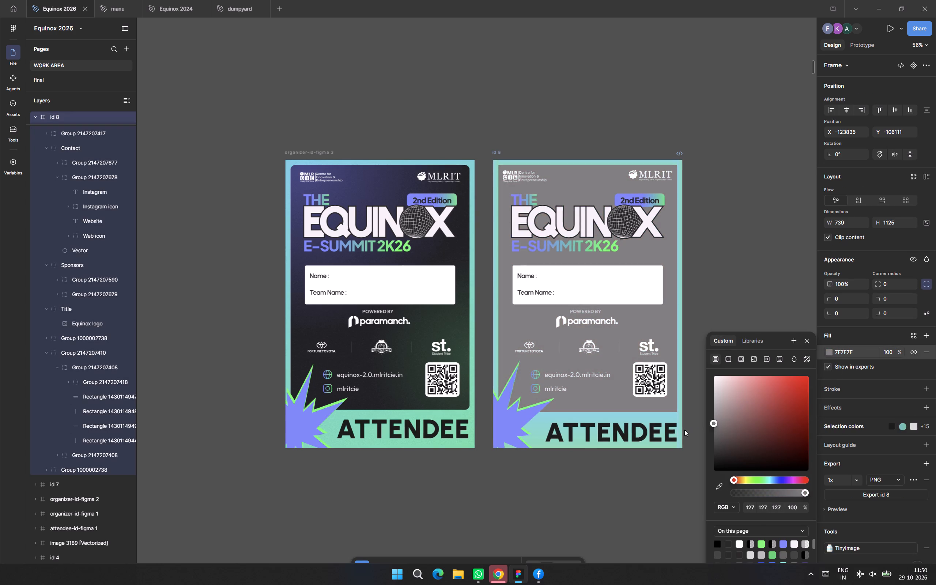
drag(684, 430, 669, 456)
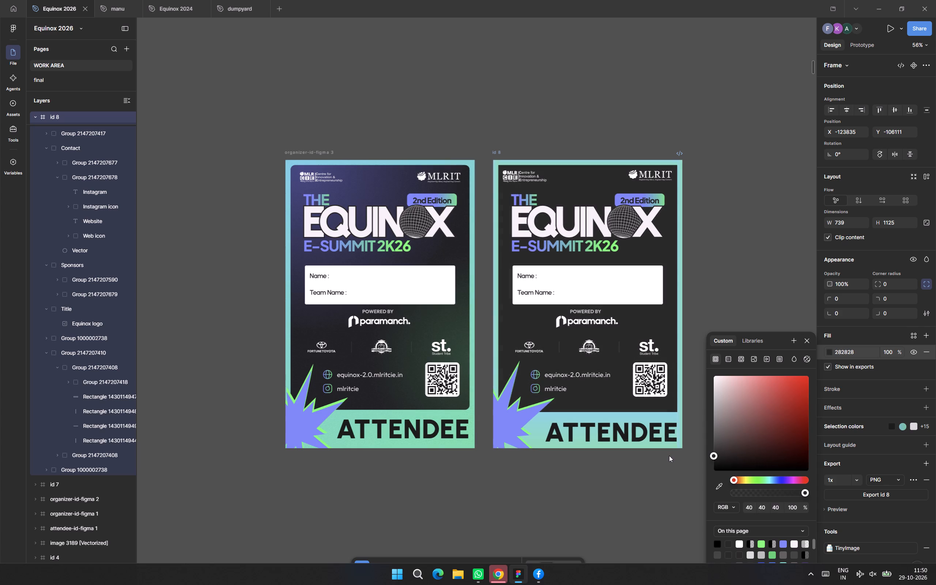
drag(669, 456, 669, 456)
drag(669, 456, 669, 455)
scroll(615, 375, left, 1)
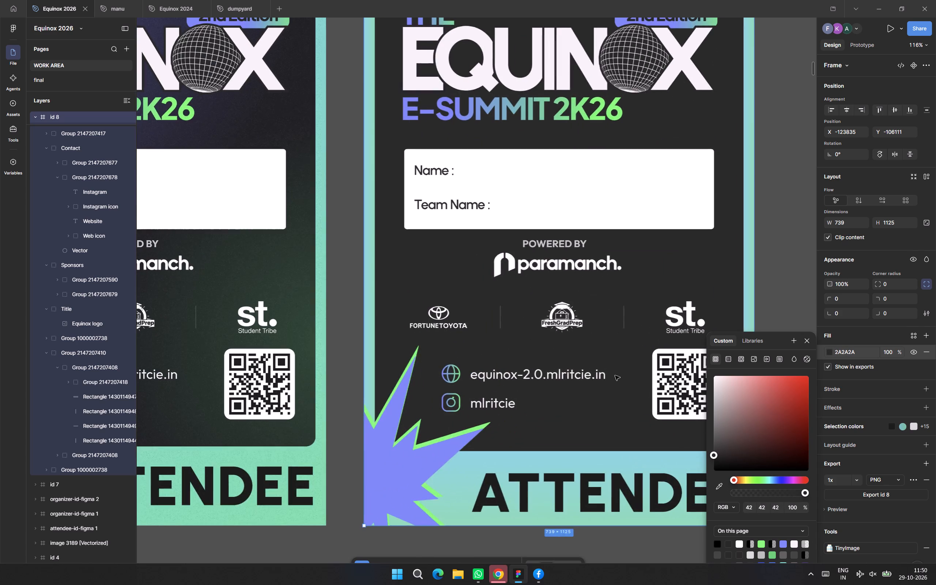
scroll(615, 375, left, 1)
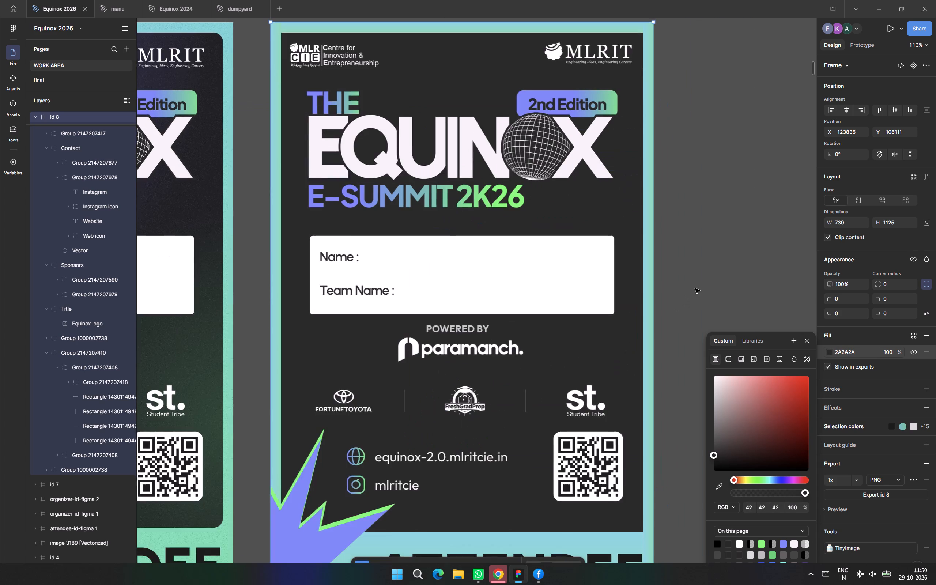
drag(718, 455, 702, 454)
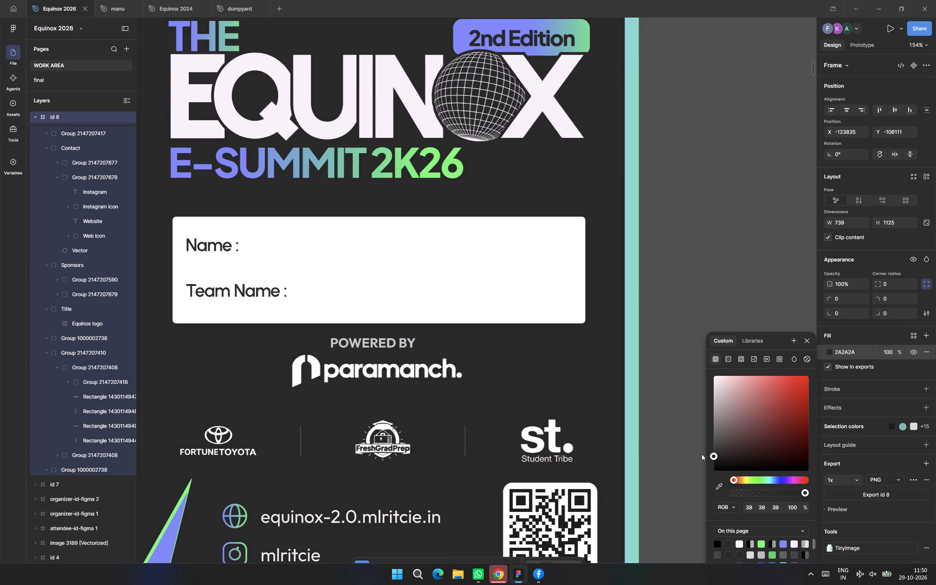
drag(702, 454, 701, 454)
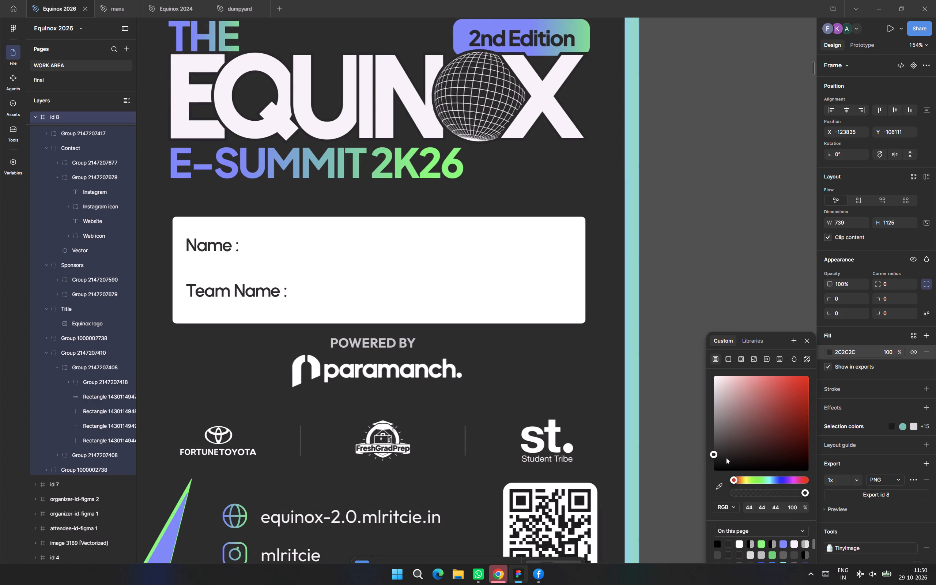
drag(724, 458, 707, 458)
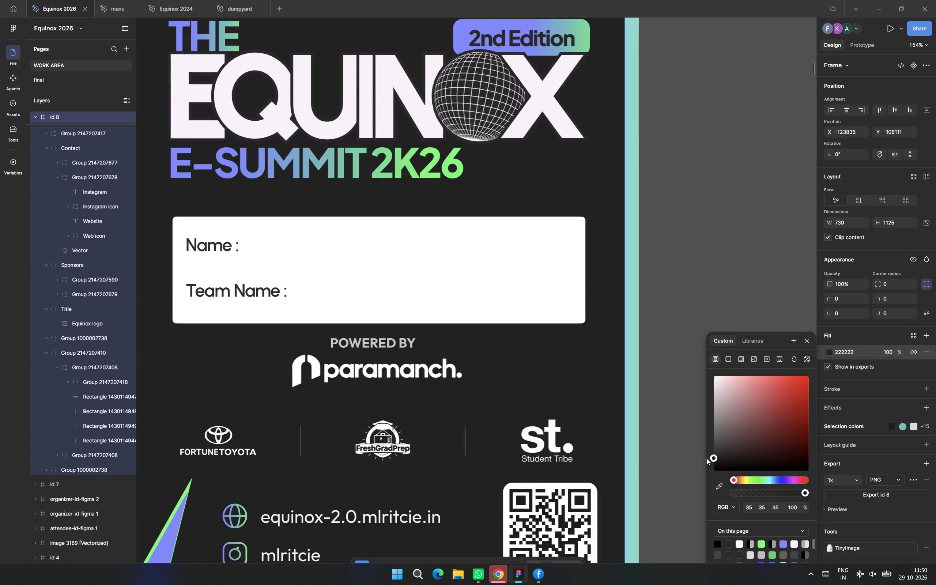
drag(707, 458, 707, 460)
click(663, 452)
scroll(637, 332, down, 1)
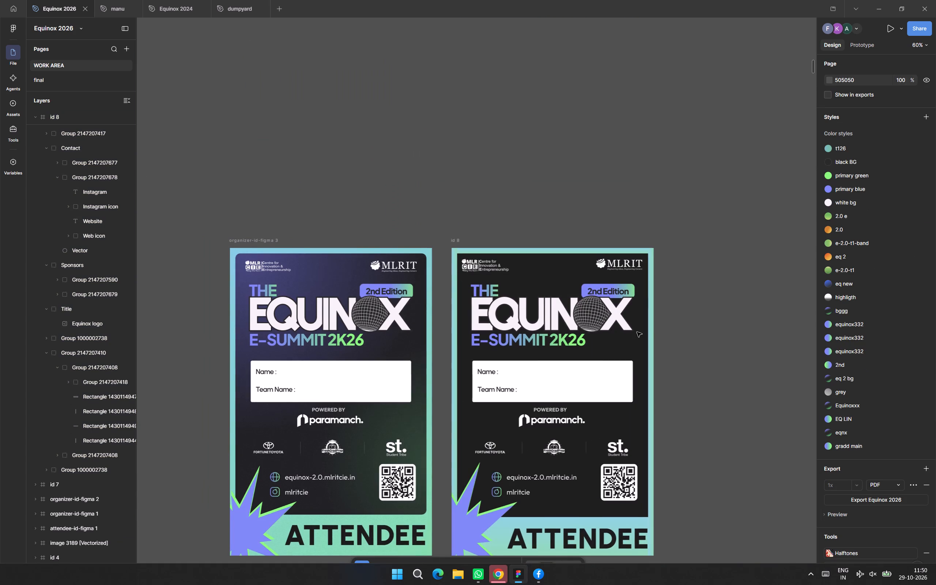
Set the id 8 frame's background fill to dark grey, about 2A2A2A.
scroll(637, 332, down, 1)
click(458, 182)
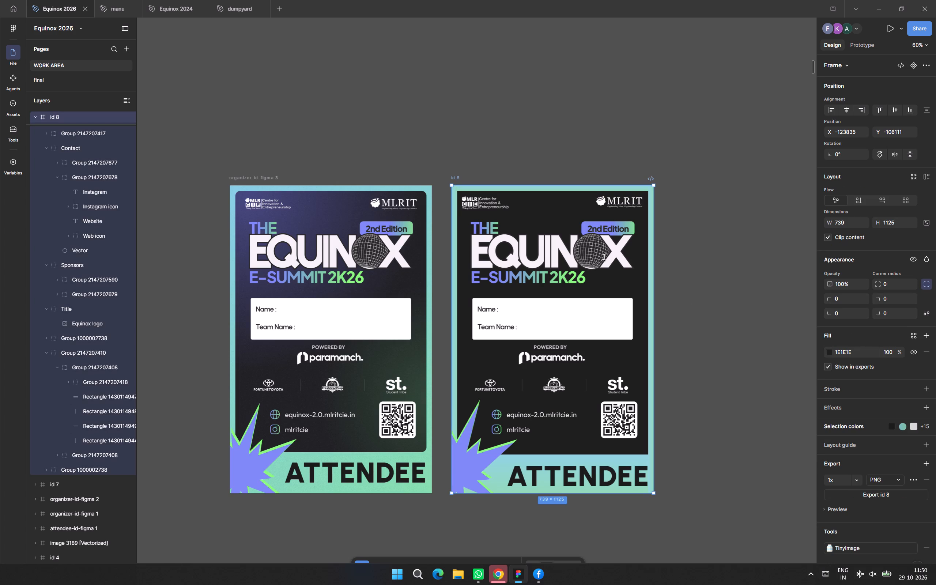
click(828, 353)
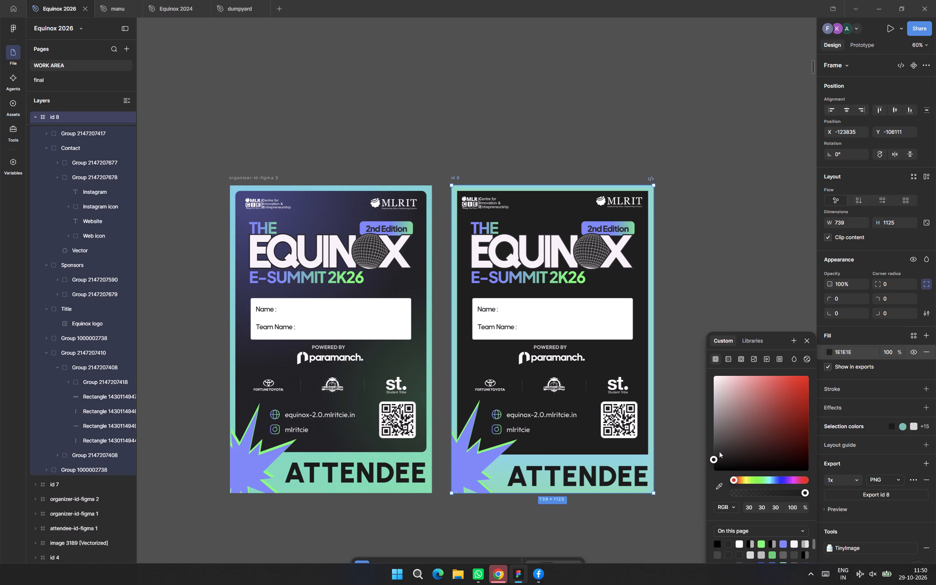
drag(719, 452, 703, 455)
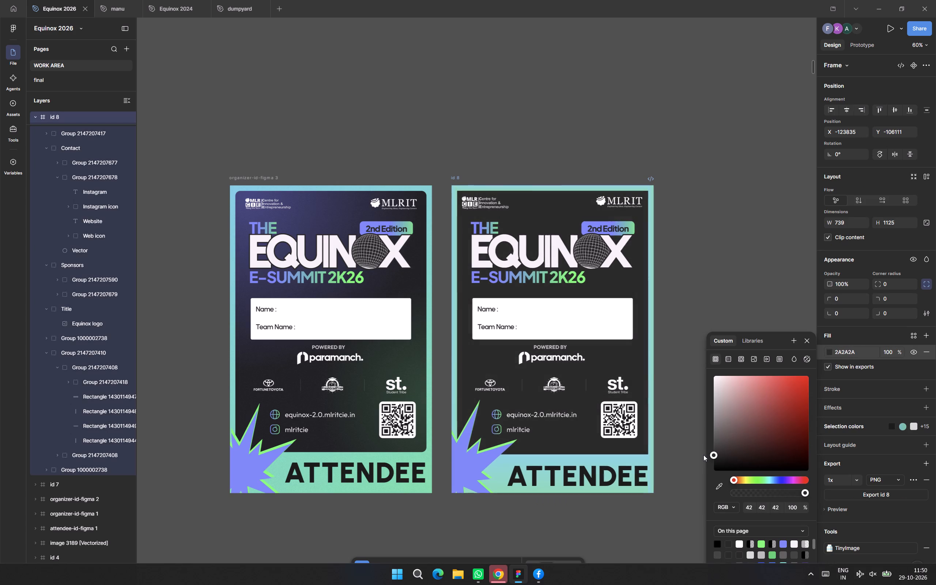
drag(703, 455, 703, 456)
click(690, 450)
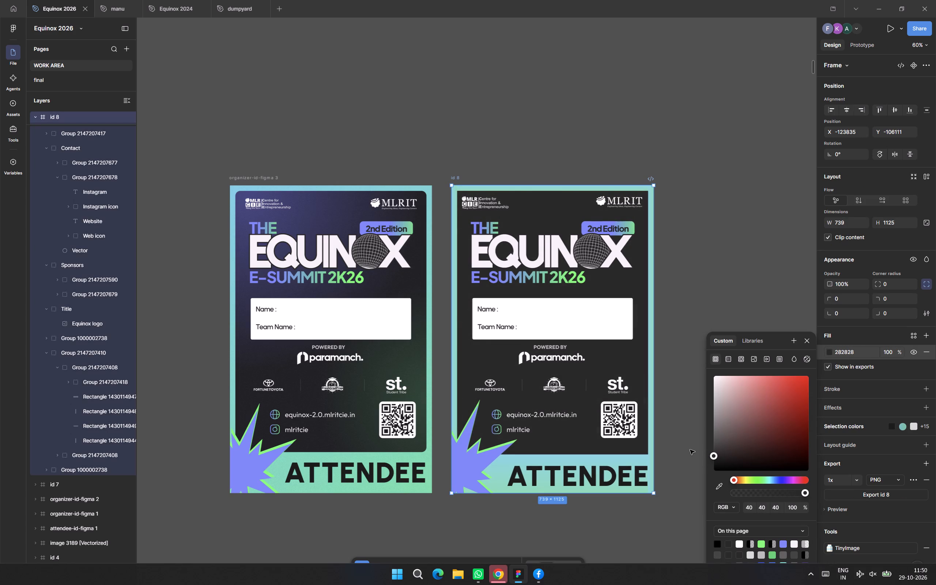
click(457, 155)
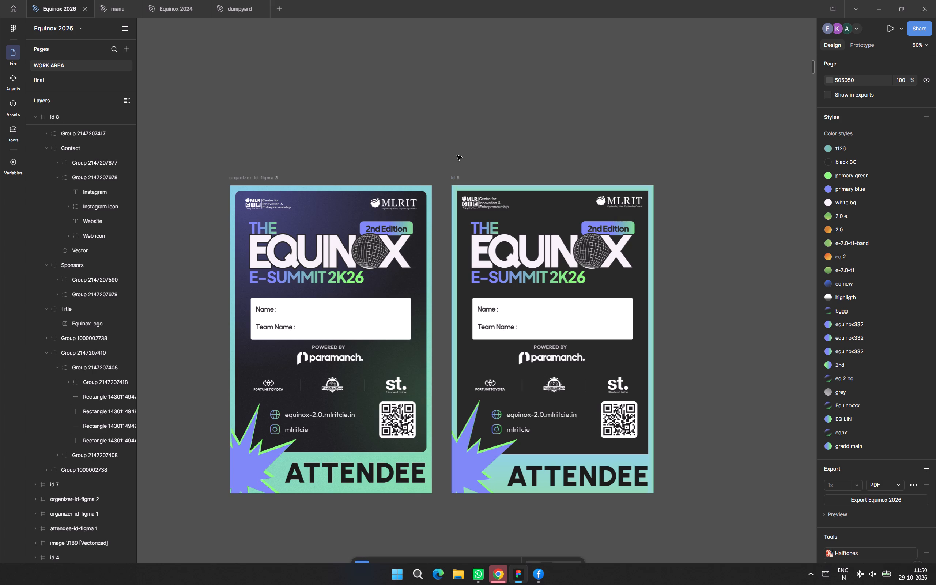
Copy the Equinox title group from the id 8 card into the id 7 card, over the streaked artwork at about X 83, Y 223.
scroll(457, 155, left, 1)
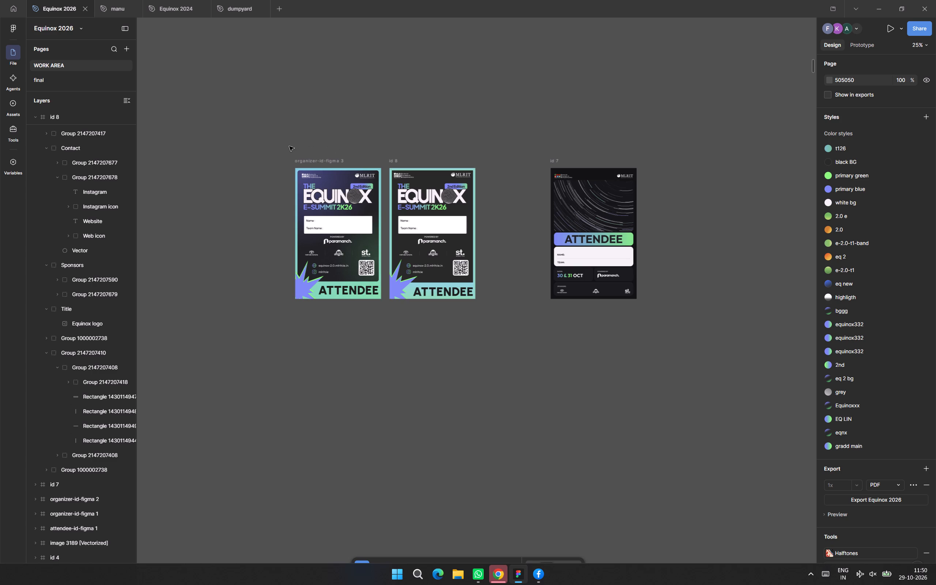
click(419, 197)
key(ctrl+c)
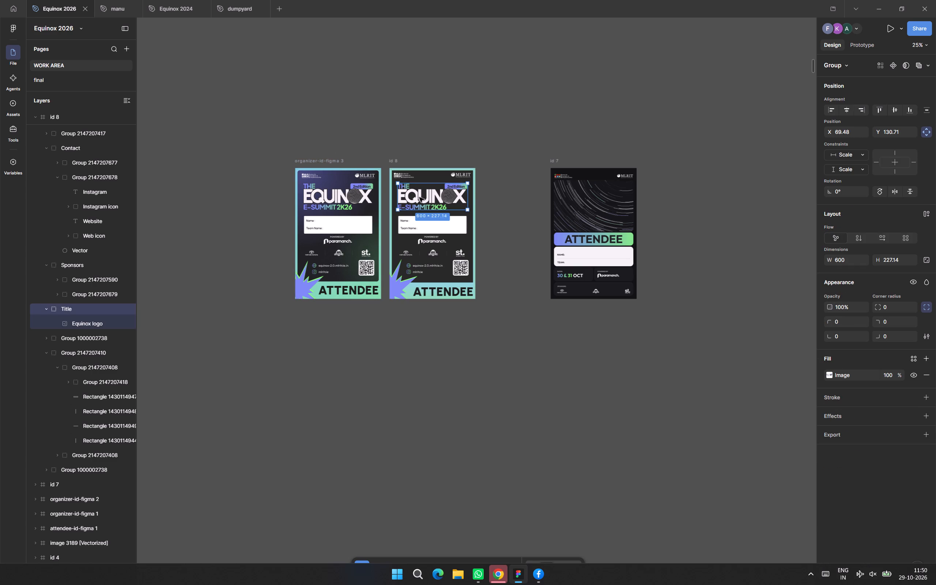
scroll(419, 197, left, 2)
click(445, 156)
click(445, 163)
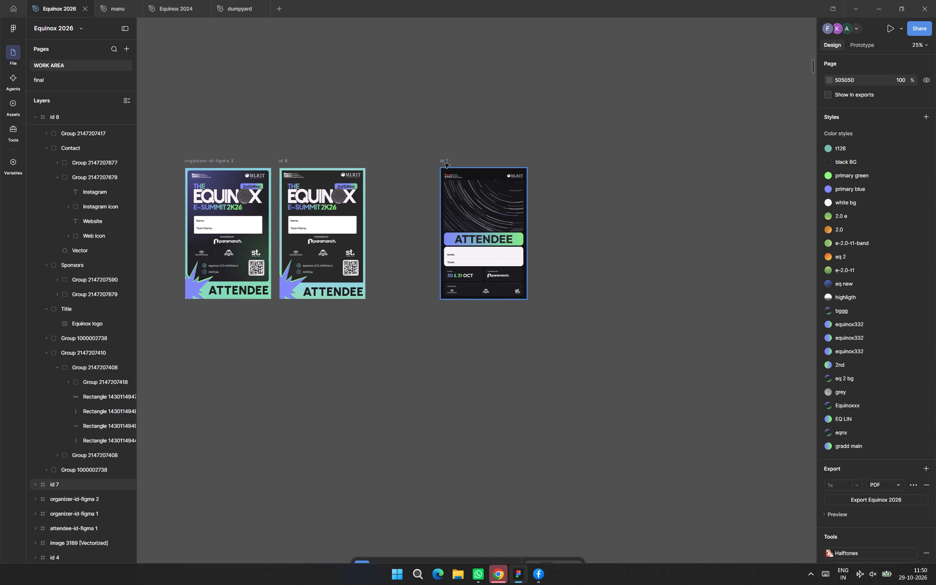
key(ctrl+v)
drag(494, 206, 496, 220)
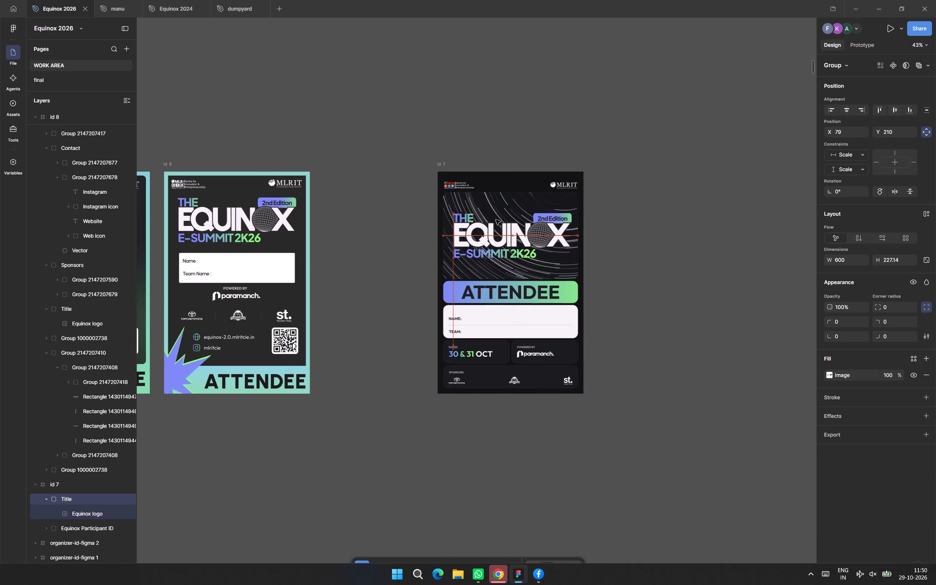
drag(496, 220, 497, 221)
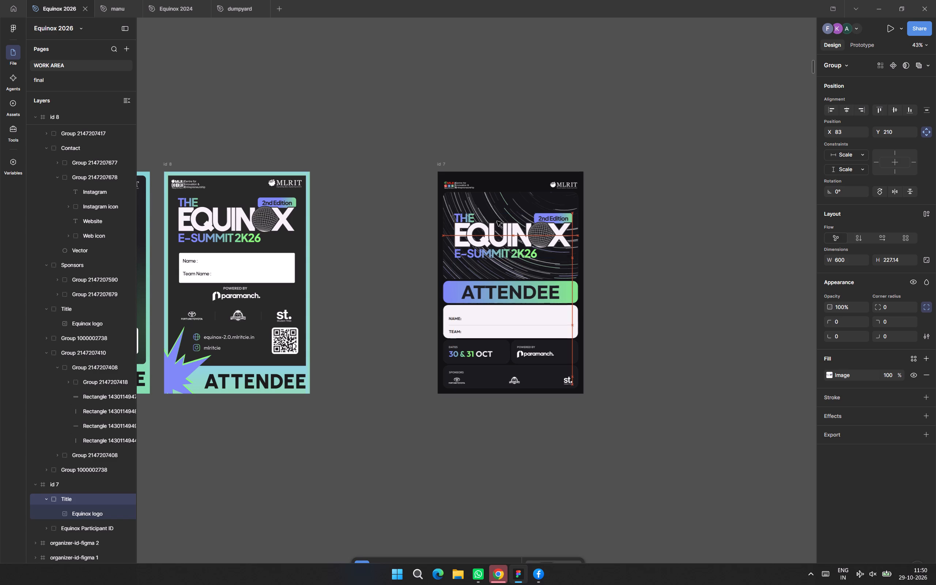
drag(497, 221, 497, 224)
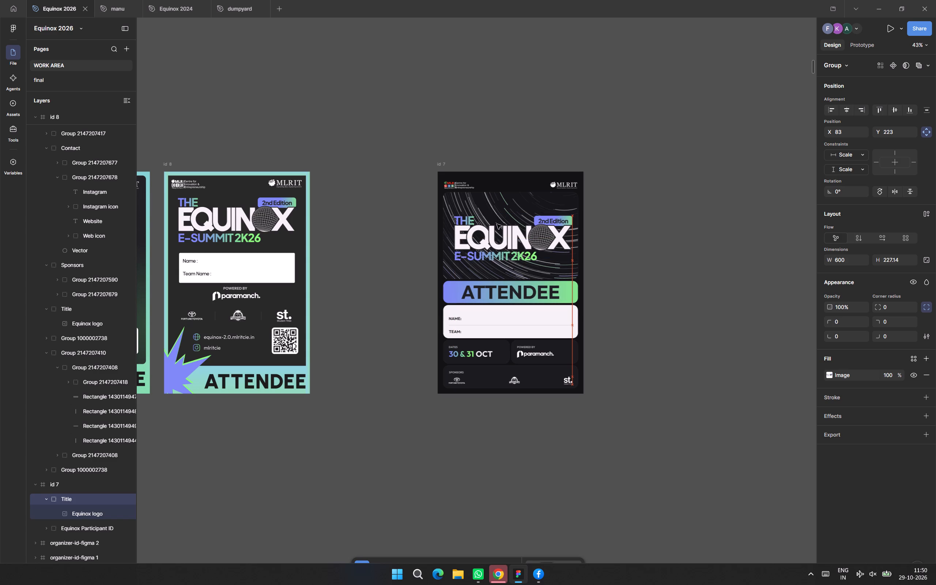
drag(497, 224, 497, 224)
scroll(497, 224, down, 1)
scroll(497, 224, right, 3)
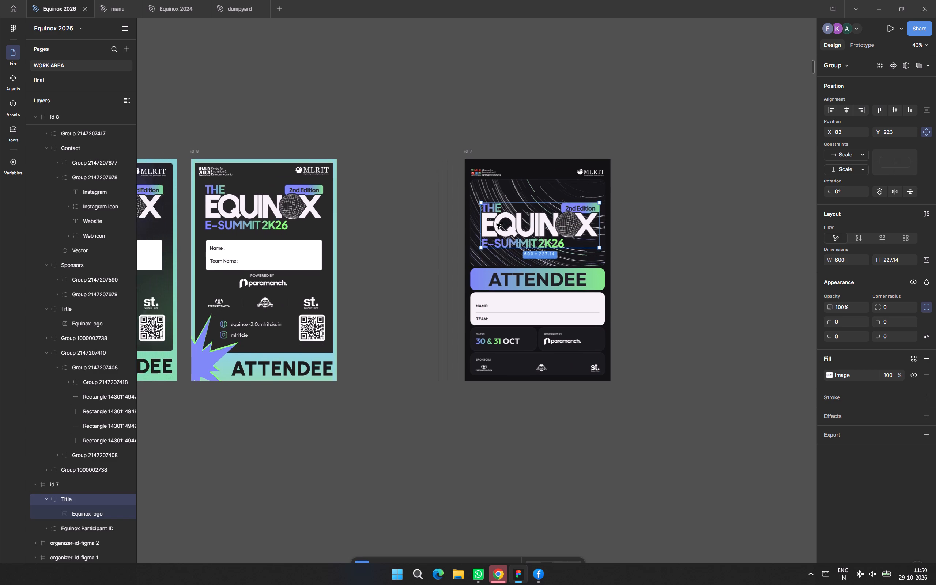
Export the organizer-id-figma 3 and id 8 cards together as PNG at 2x scale.
scroll(497, 224, right, 2)
click(558, 223)
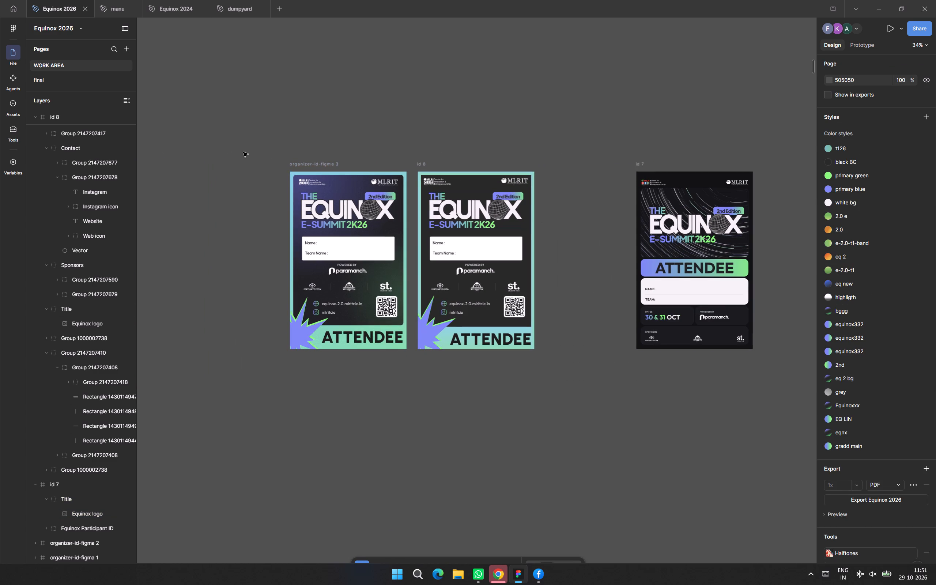
drag(255, 149, 587, 407)
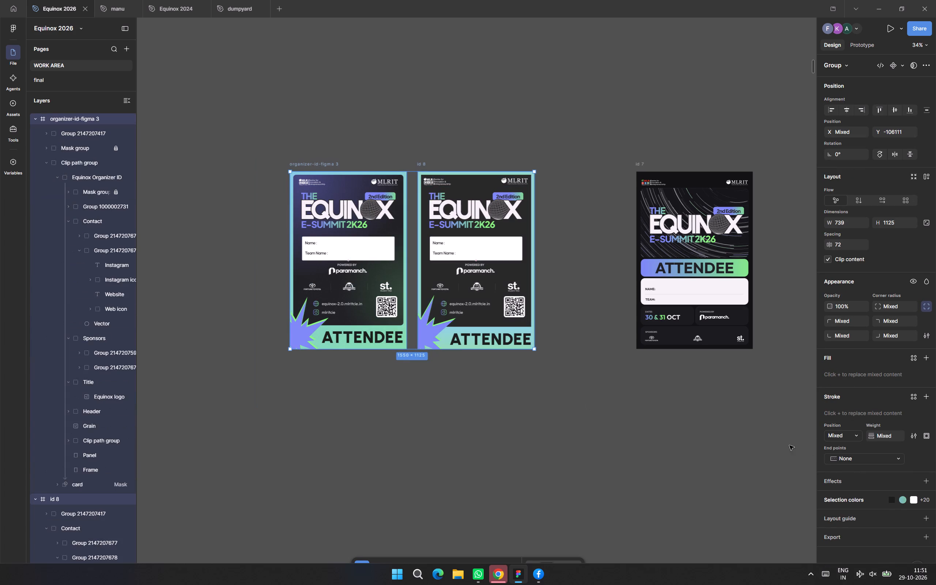
scroll(861, 477, down, 5)
click(857, 543)
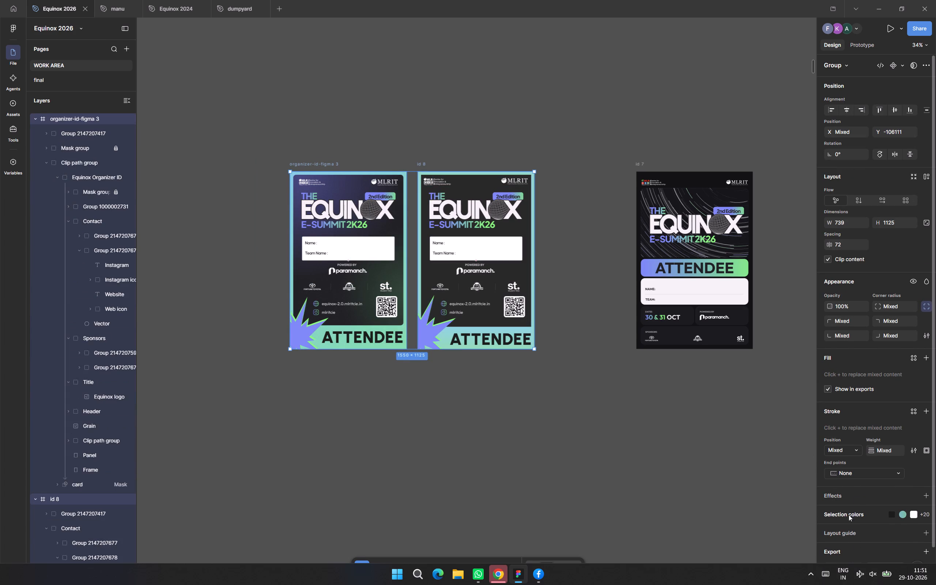
scroll(856, 497, down, 3)
click(877, 538)
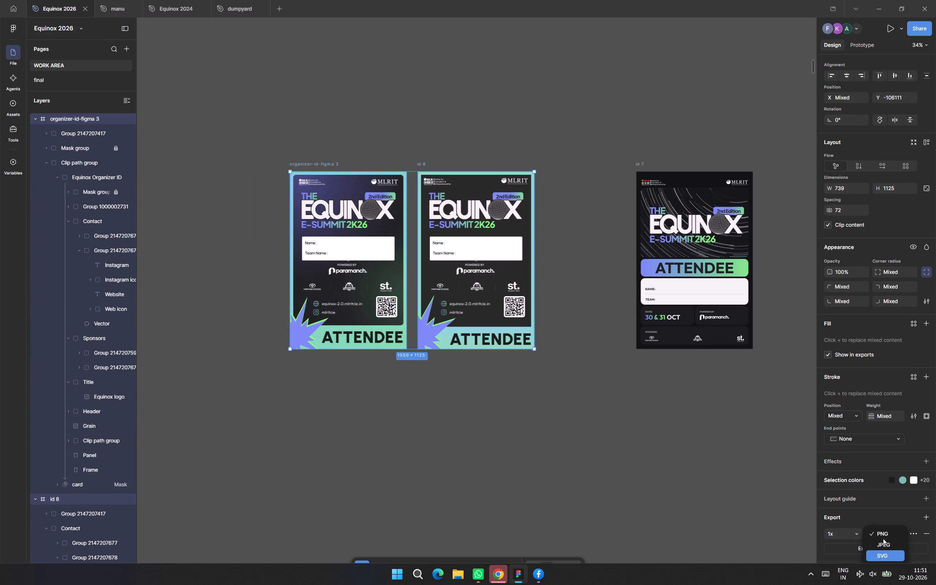
click(858, 537)
click(858, 535)
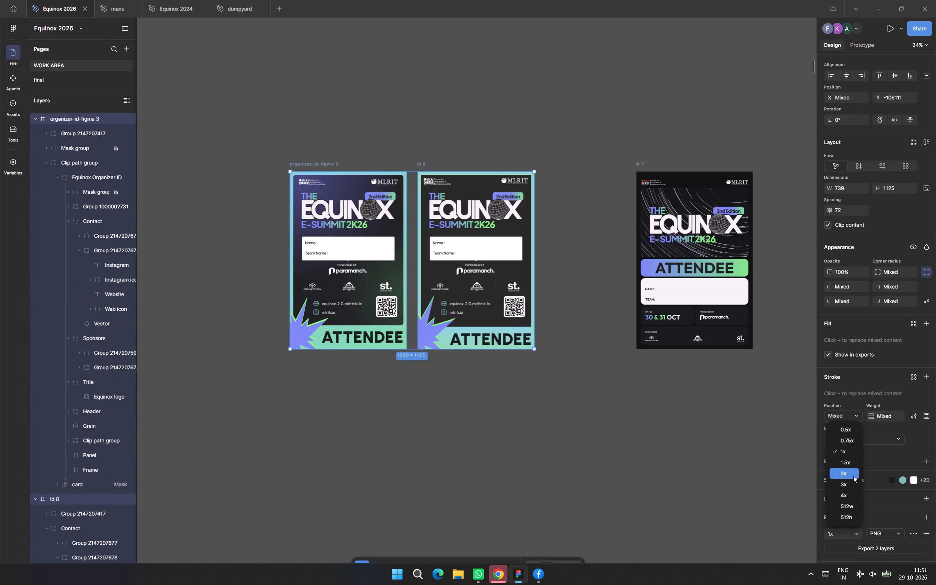
click(852, 476)
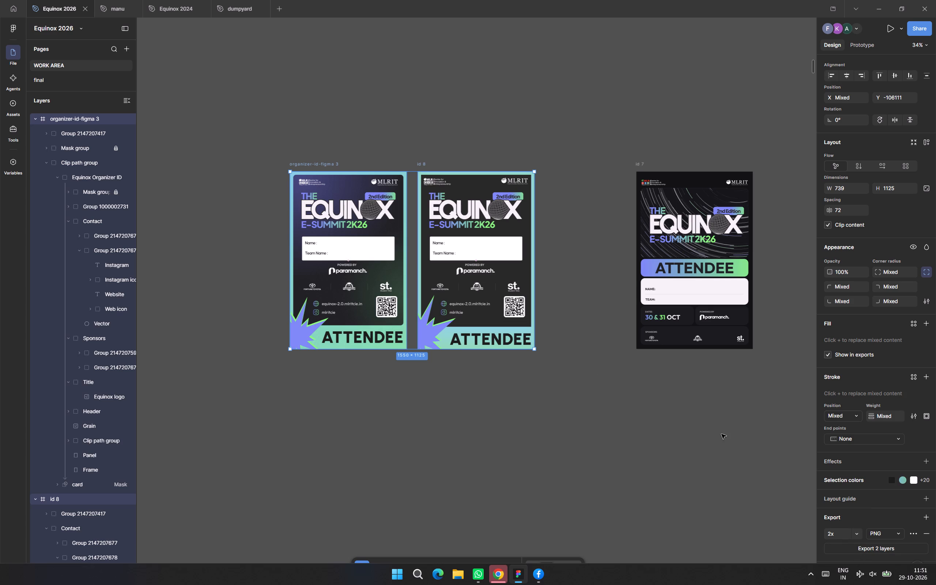
click(842, 547)
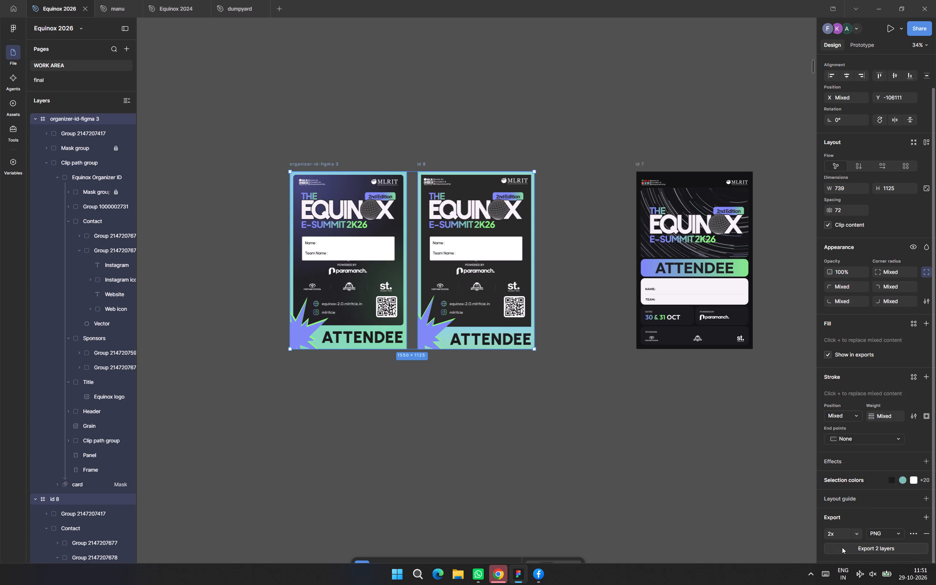
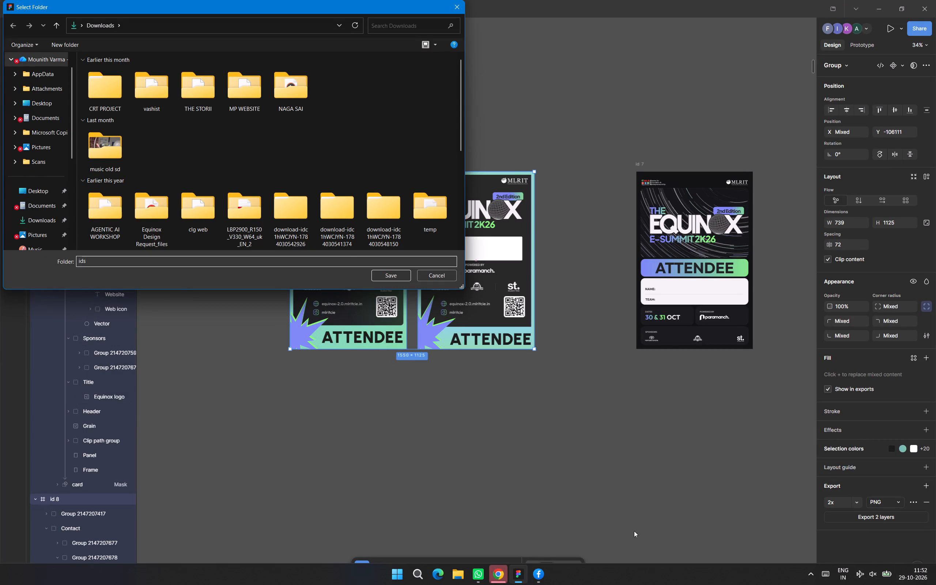
Clear the folder name ids and save the two exported card images directly in the Downloads folder.
click(318, 261)
key(BackSpace)
key(BackSpace)
key(BackSpace)
key(BackSpace)
key(BackSpace)
key(BackSpace)
key(BackSpace)
key(BackSpace)
key(BackSpace)
key(Return)
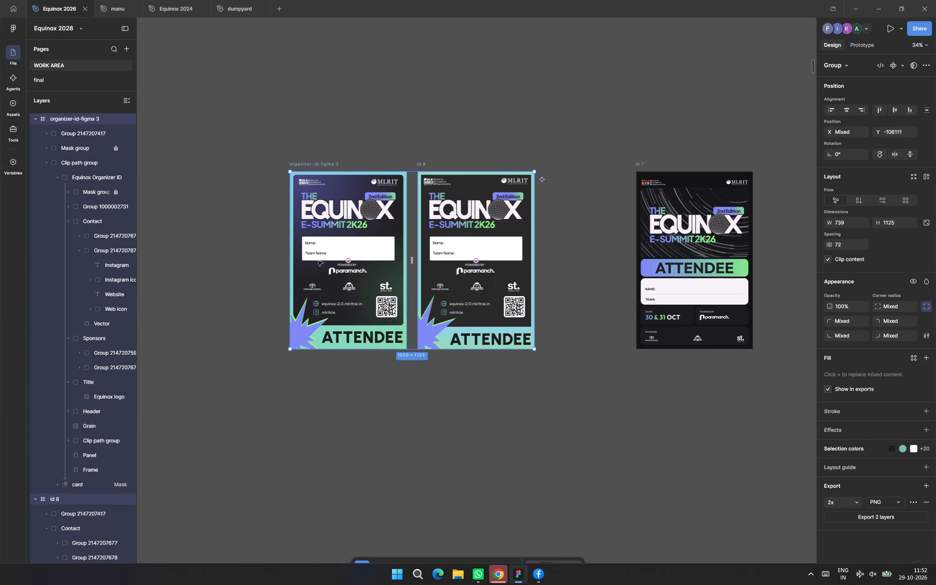
Switch to the Chrome browser window with the Equinox 2.0 website.
click(495, 570)
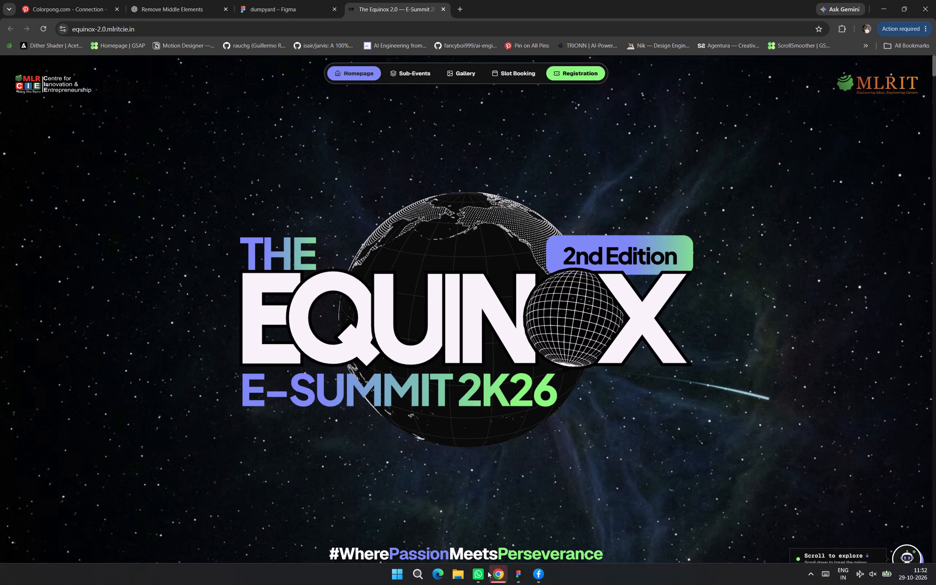
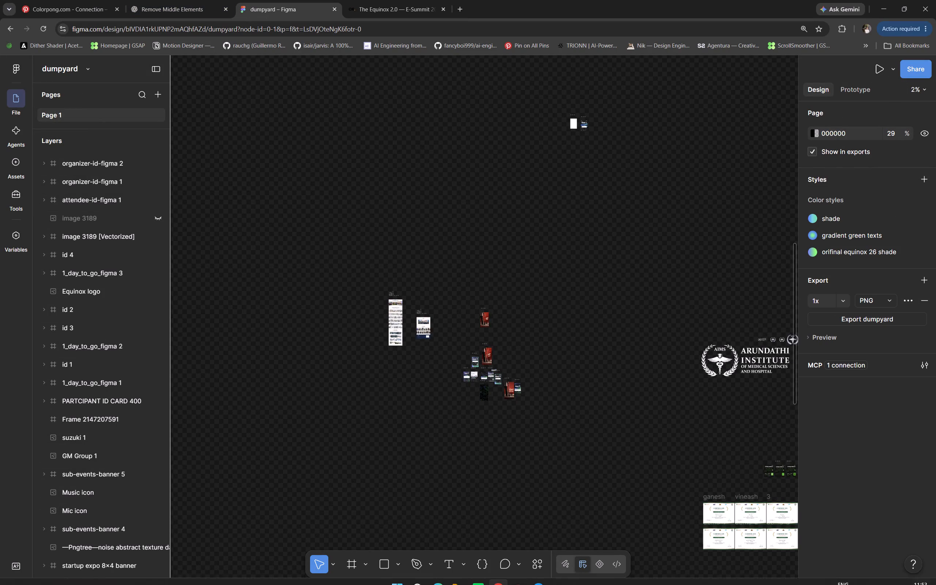
Switch to the Figma desktop window with the Equinox 2026 file.
click(516, 574)
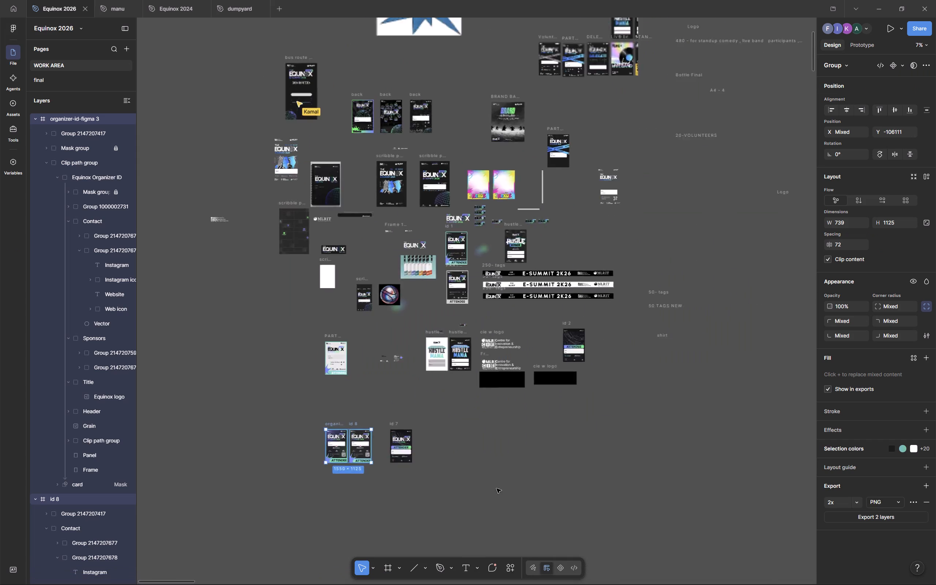
Look over the ID card designs, tags and logos in the work area to find the Hustle Mania stall card.
scroll(318, 332, right, 1)
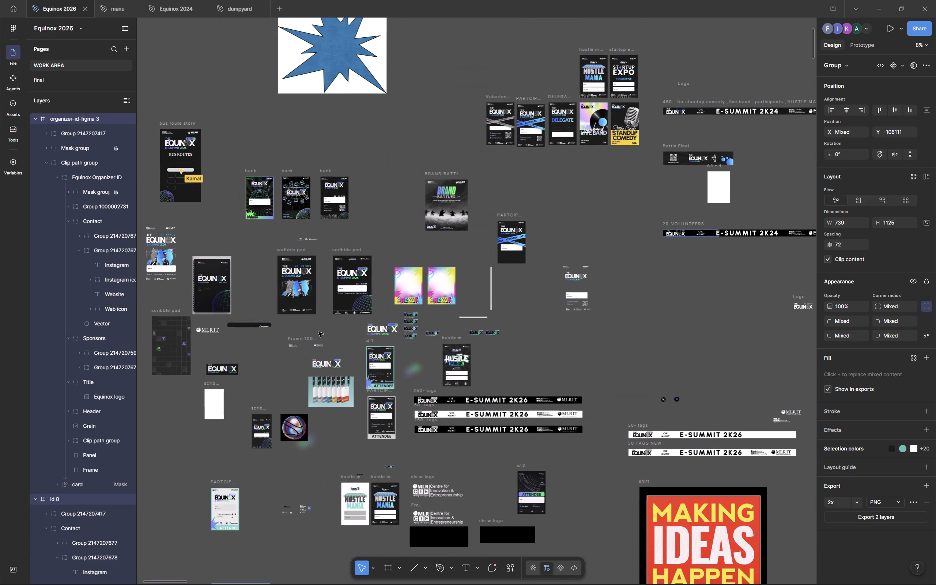
scroll(365, 234, right, 1)
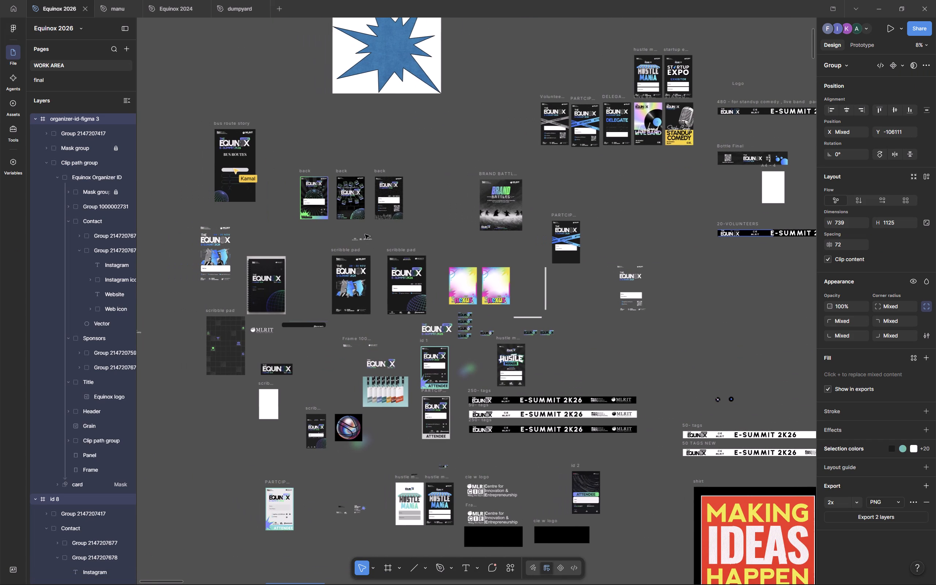
scroll(492, 369, left, 2)
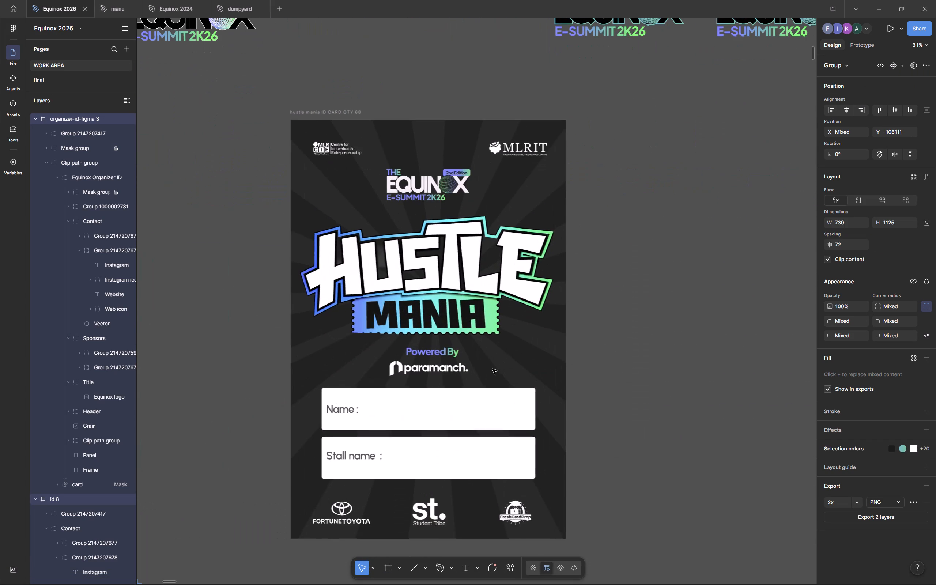
scroll(405, 239, down, 2)
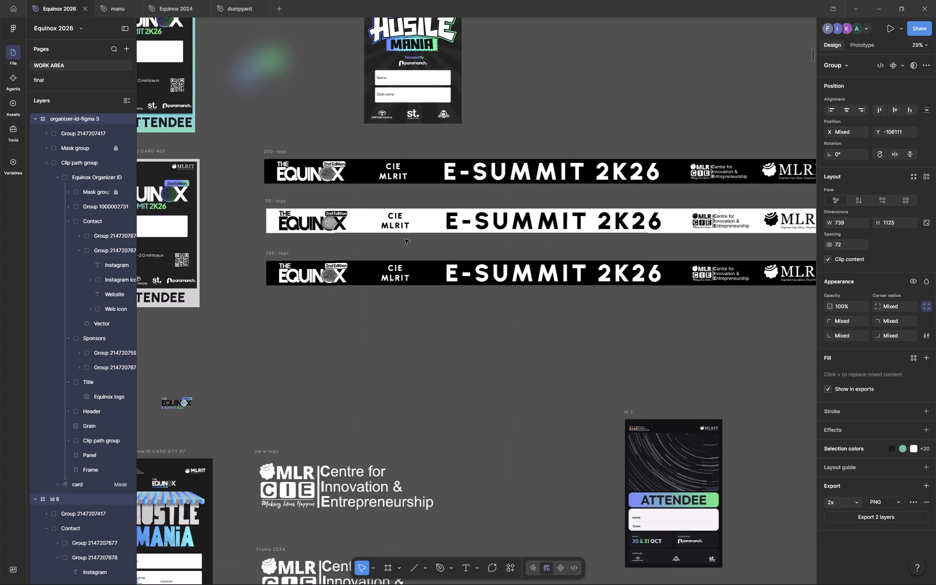
scroll(405, 239, down, 8)
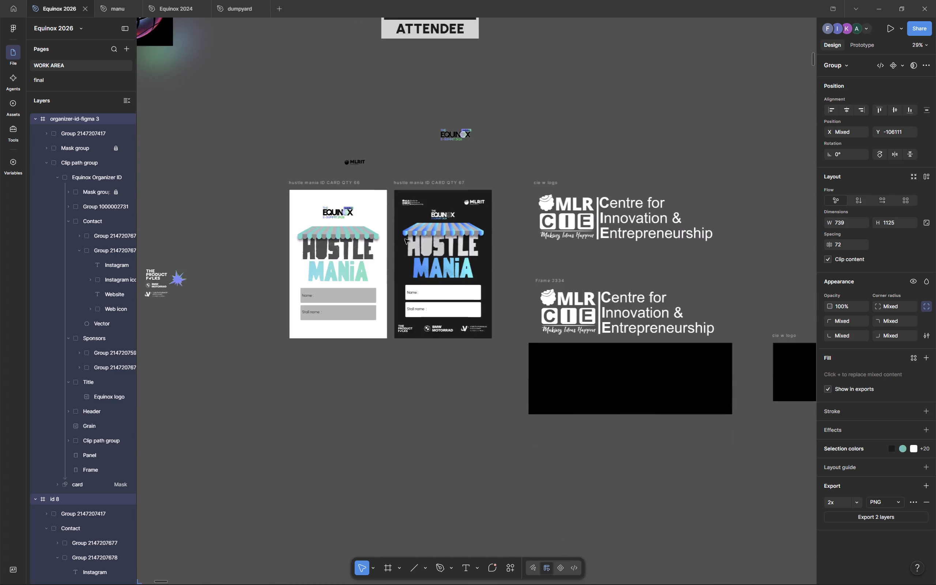
scroll(405, 239, right, 3)
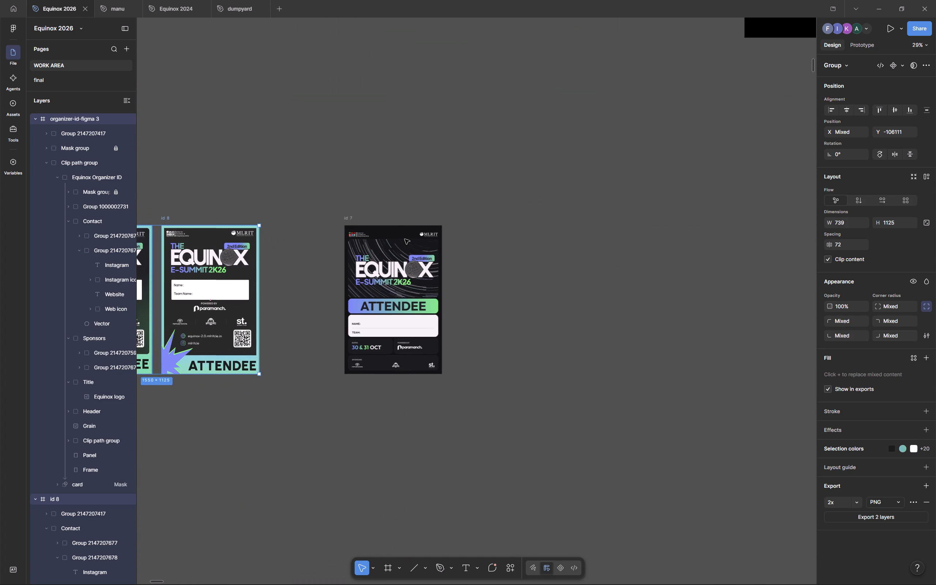
scroll(405, 239, up, 4)
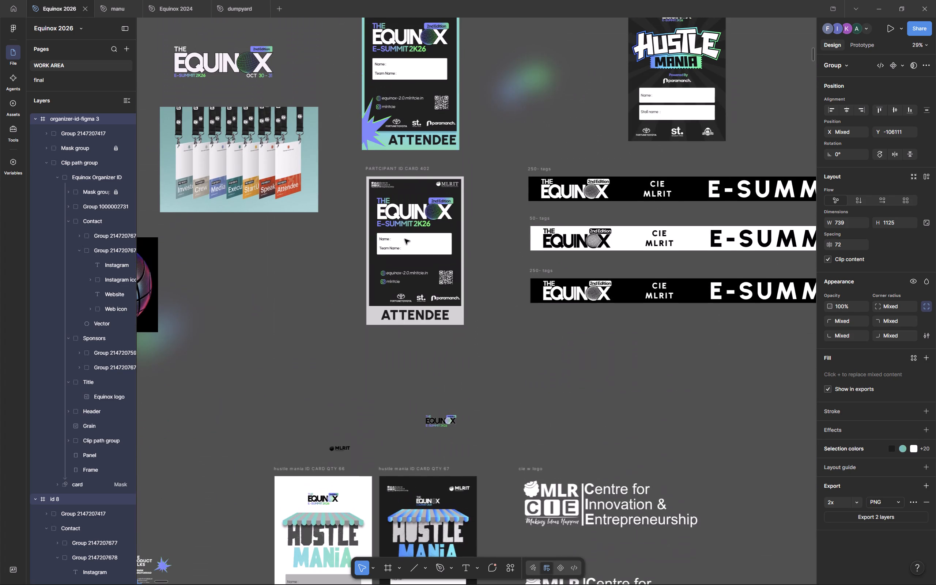
scroll(405, 239, up, 5)
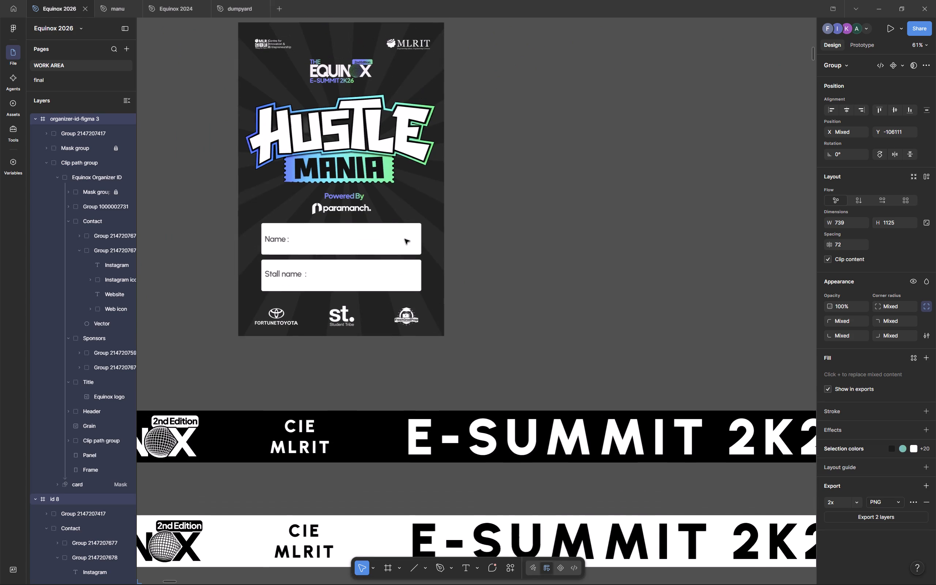
scroll(405, 239, up, 1)
scroll(385, 120, up, 1)
Export the hustle mania ID CARD QTY 68 frame as a PNG at 2x scale.
click(288, 62)
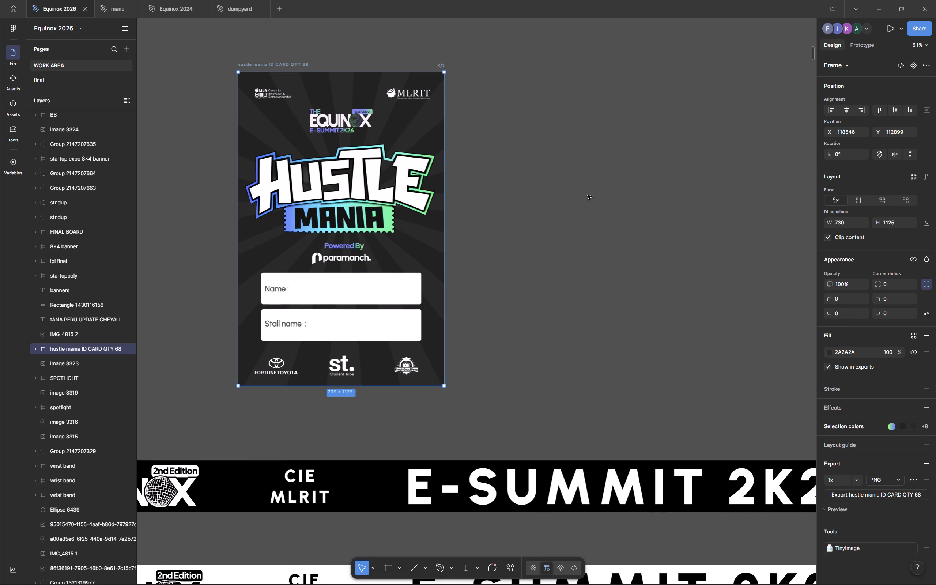
scroll(839, 412, down, 2)
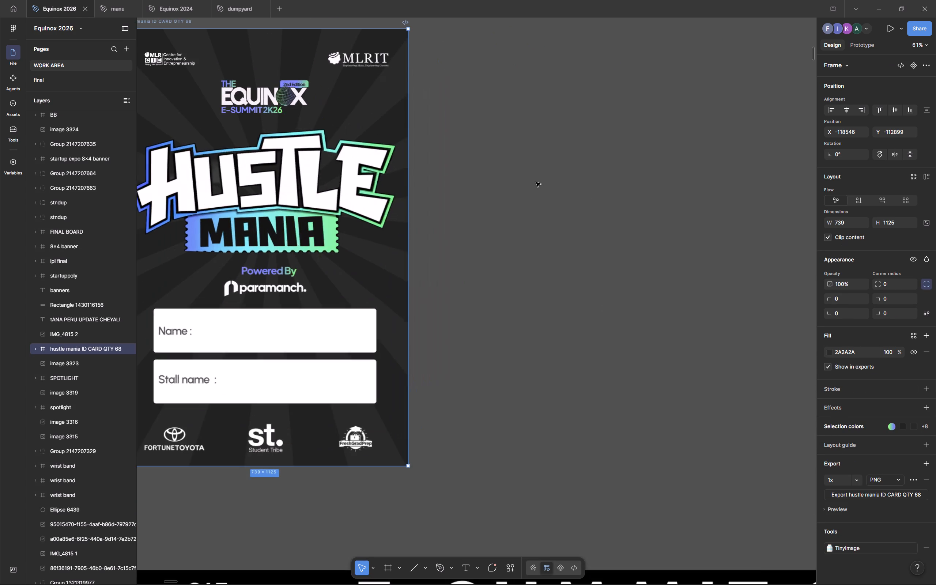
scroll(536, 182, right, 2)
scroll(863, 430, down, 2)
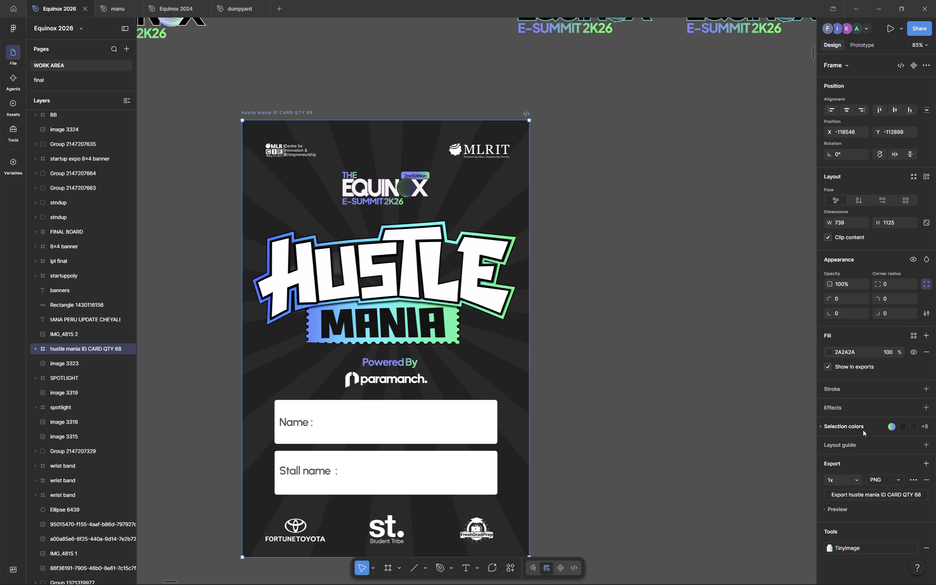
click(887, 482)
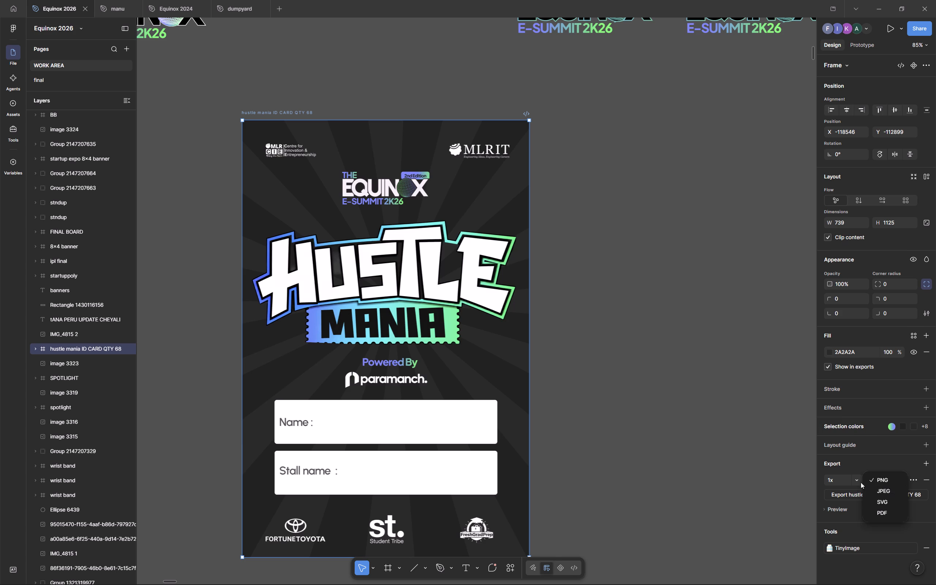
click(855, 481)
click(855, 481)
click(851, 422)
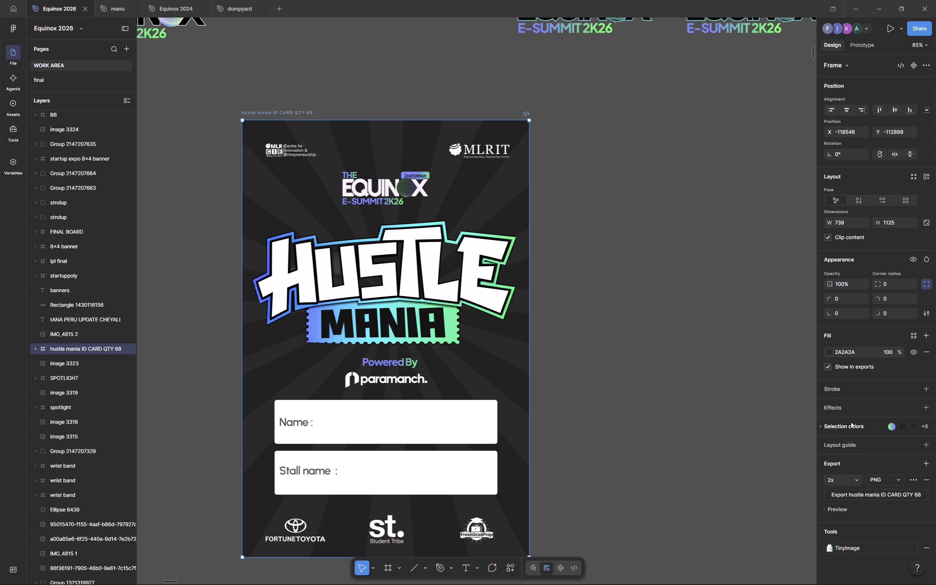
click(850, 498)
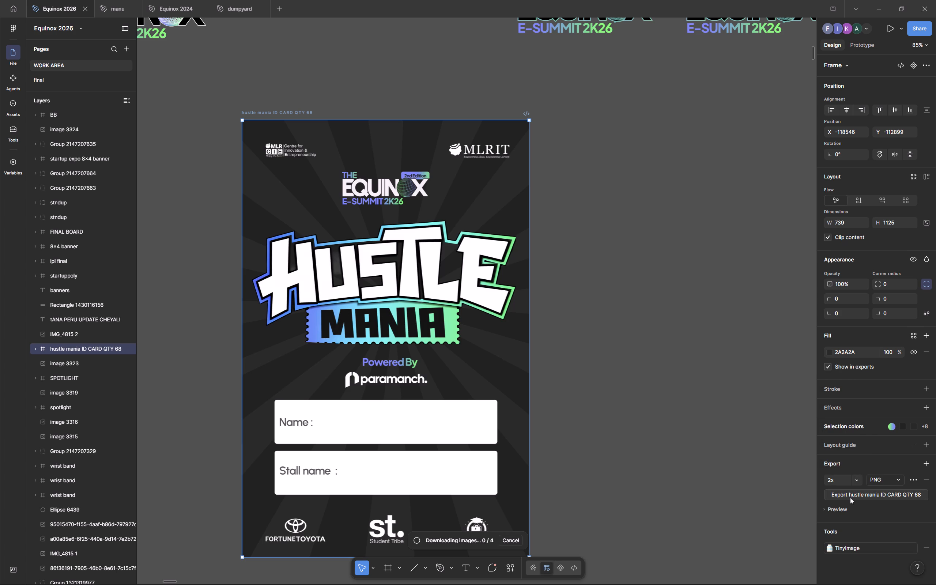
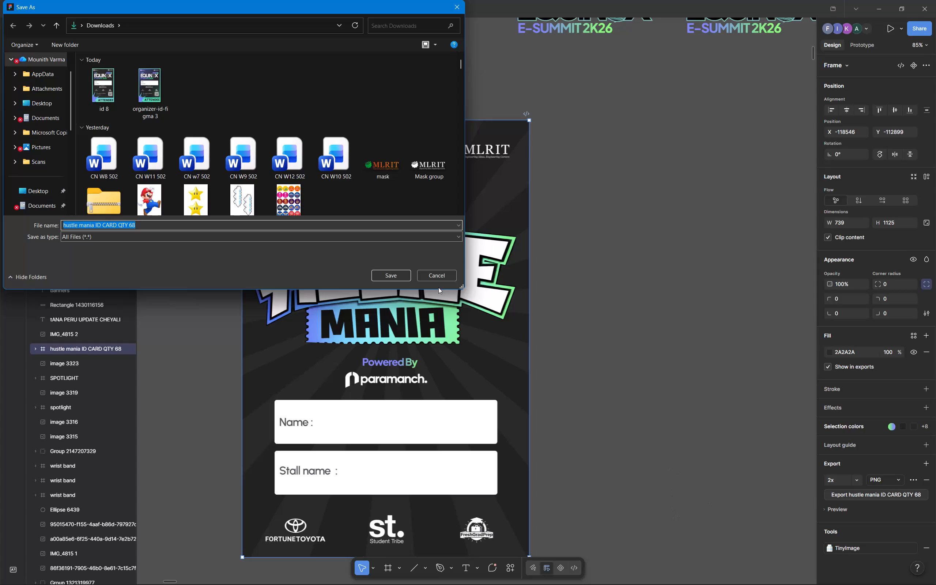
Change the exported PNG's file name to "hustle mania ID - 50" for saving in the Downloads folder.
click(301, 225)
key(BackSpace)
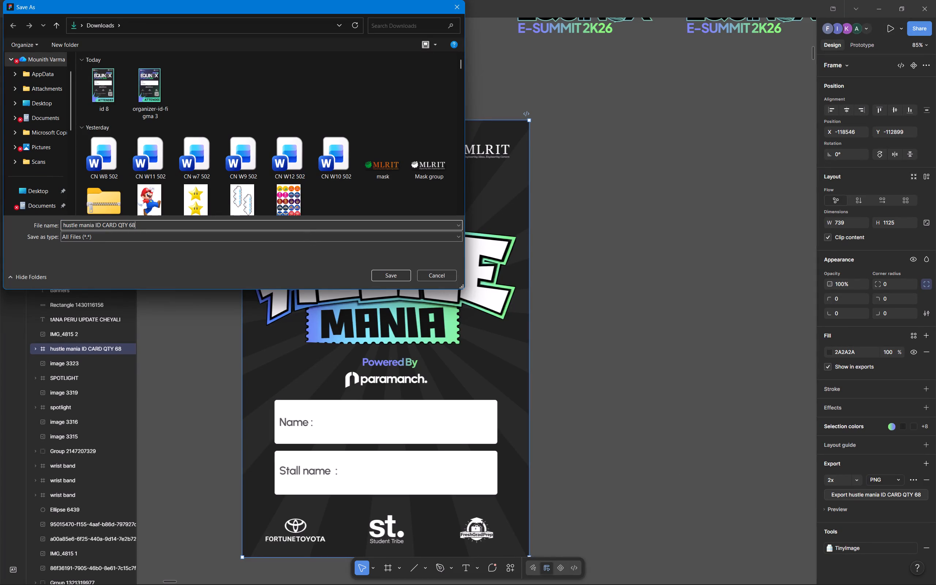
key(BackSpace)
key(BackSpace)
key(BackSpace)
key(BackSpace)
key(BackSpace)
key(BackSpace)
key(BackSpace)
key(BackSpace)
key(BackSpace)
key(BackSpace)
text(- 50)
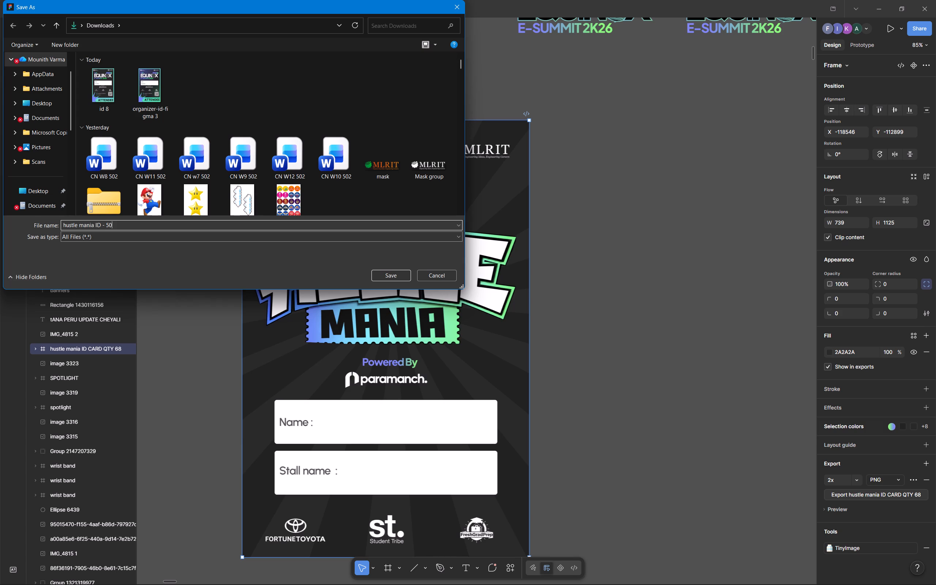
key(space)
right_click(384, 278)
Save the exported PNG as "hustle mania ID - 50" in the Downloads folder.
click(391, 274)
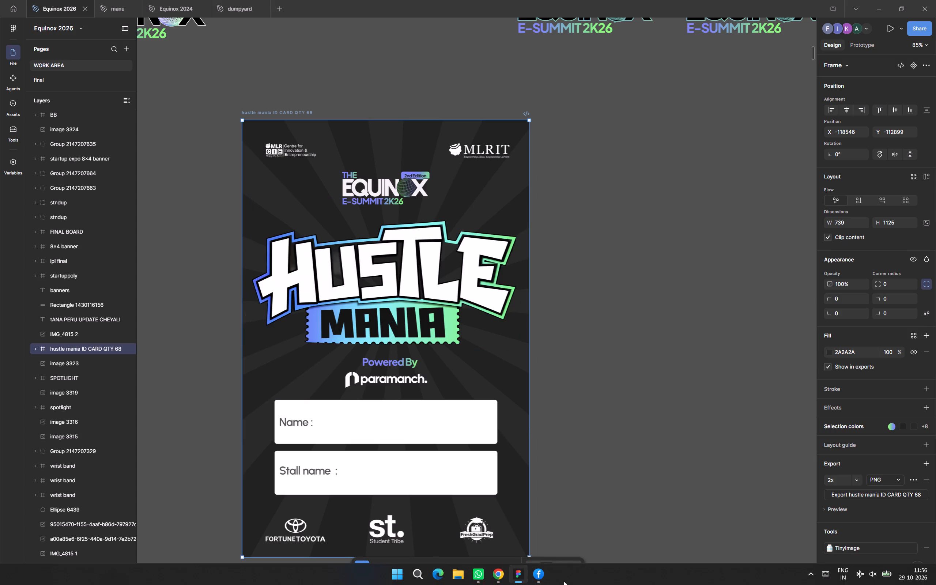
Switch to the Chrome window with the dumpyard Figma file.
right_click(491, 582)
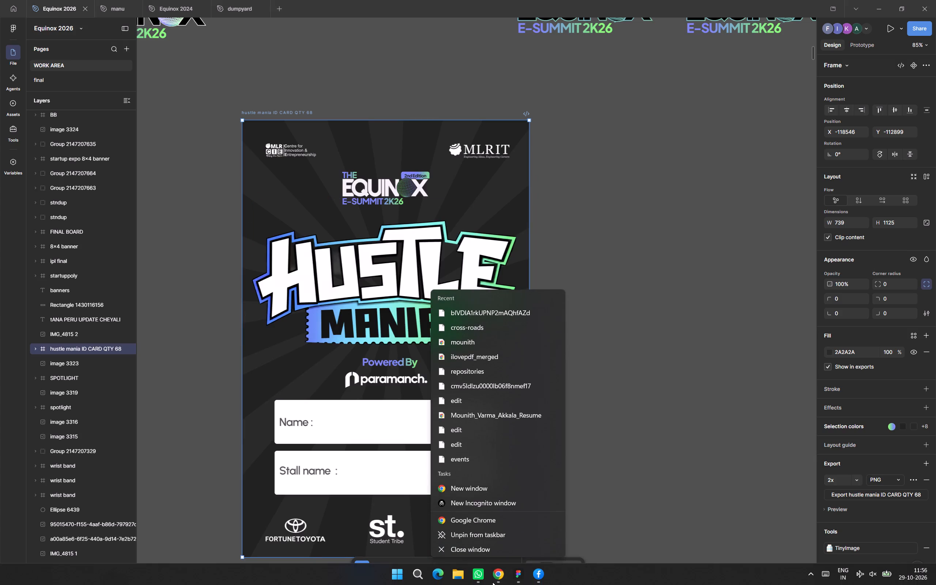
right_click(479, 577)
click(495, 577)
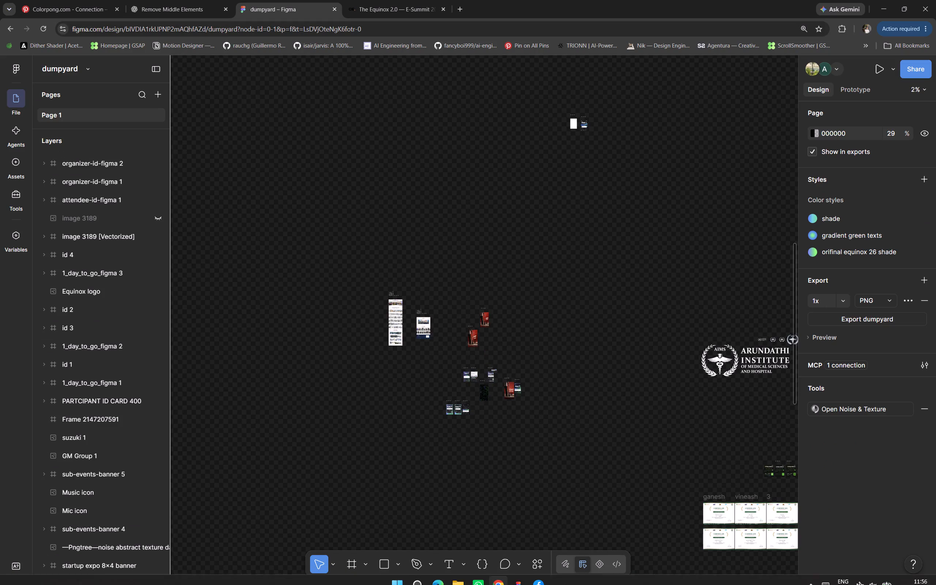
Bring up the taskbar options for WhatsApp.
right_click(474, 577)
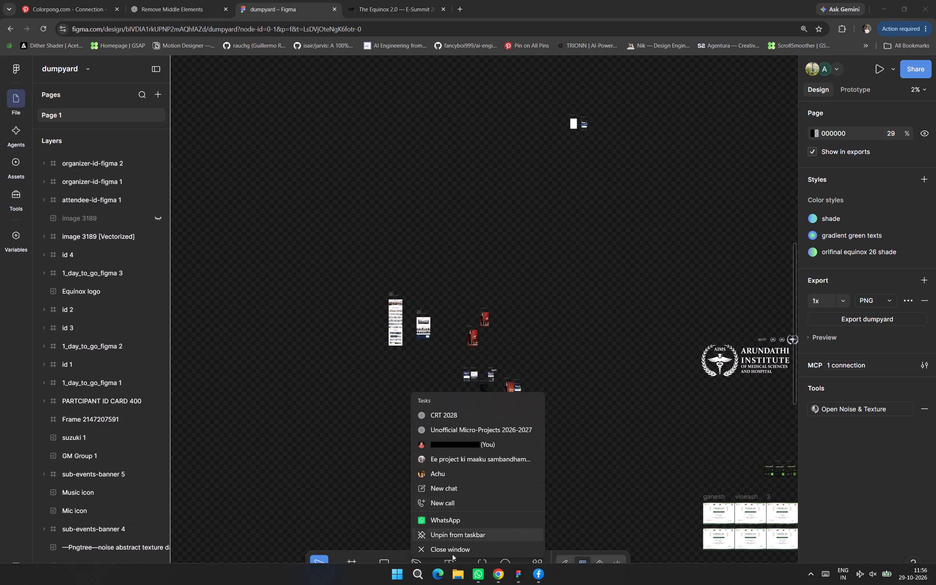
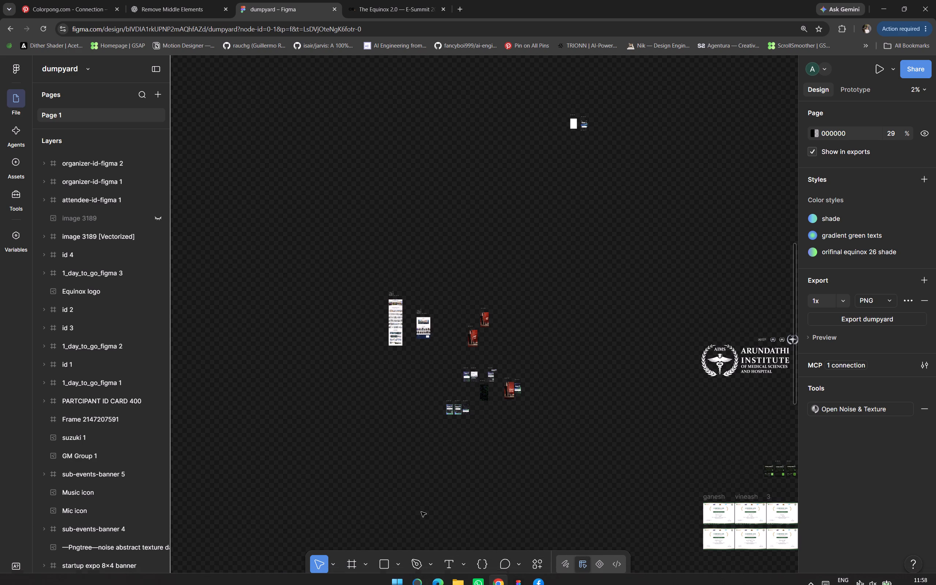
Look over the dumpyard canvas, from the ID cards to the sub-events banners and internship drive artwork.
scroll(421, 512, down, 1)
click(346, 560)
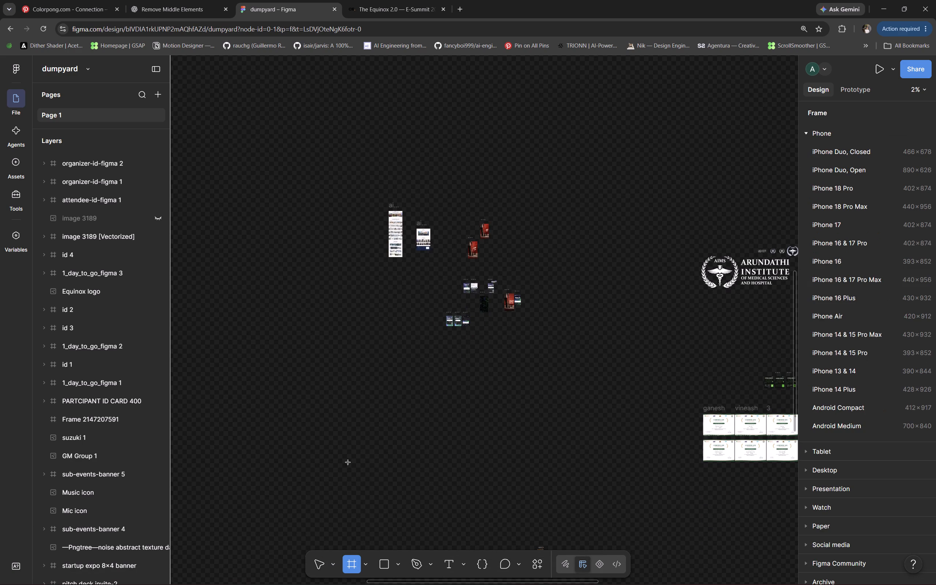
key(Escape)
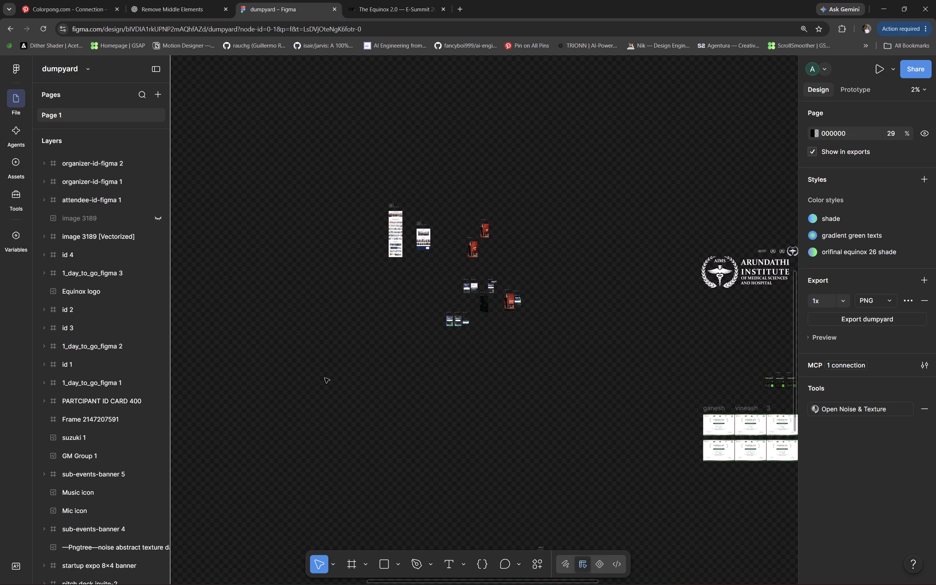
scroll(324, 378, left, 3)
scroll(324, 378, up, 5)
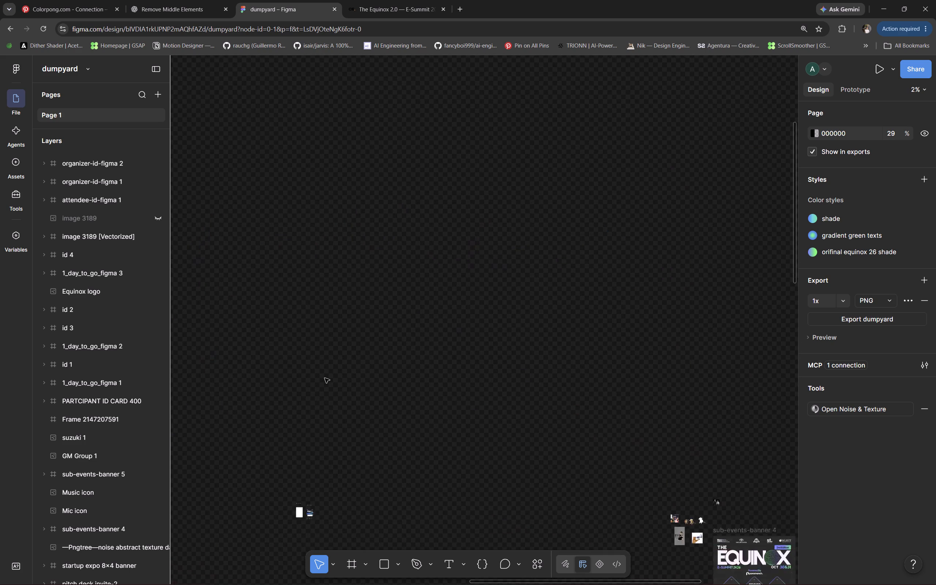
scroll(324, 378, left, 5)
scroll(324, 378, down, 4)
scroll(324, 378, up, 1)
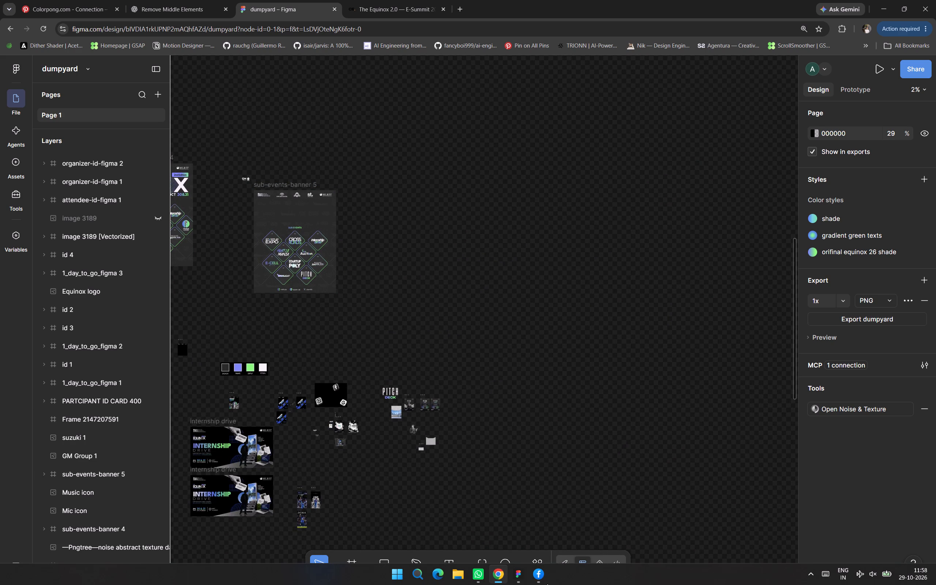
Switch to the Figma desktop app and look through the Equinox 2026 work area's cards, posters, game board and banners.
click(521, 580)
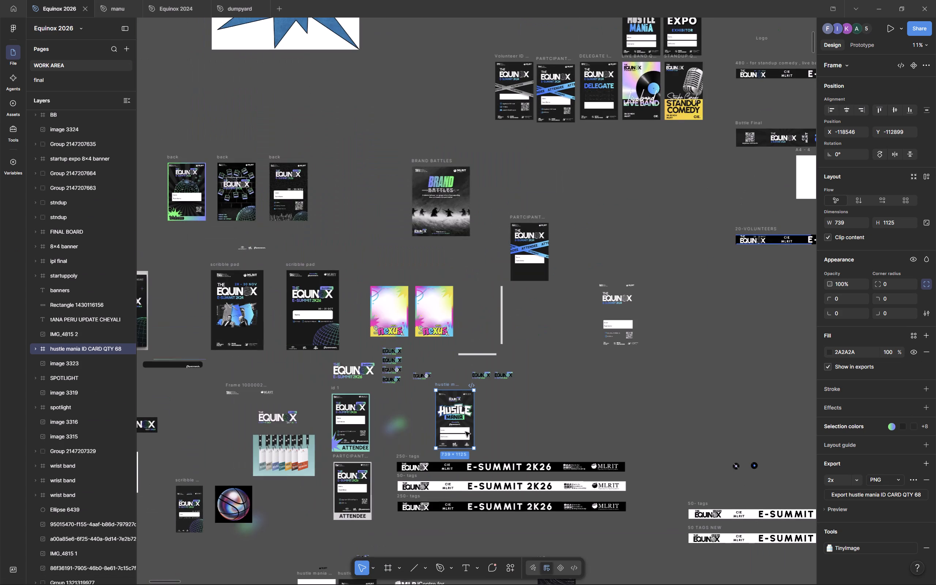
scroll(465, 432, left, 7)
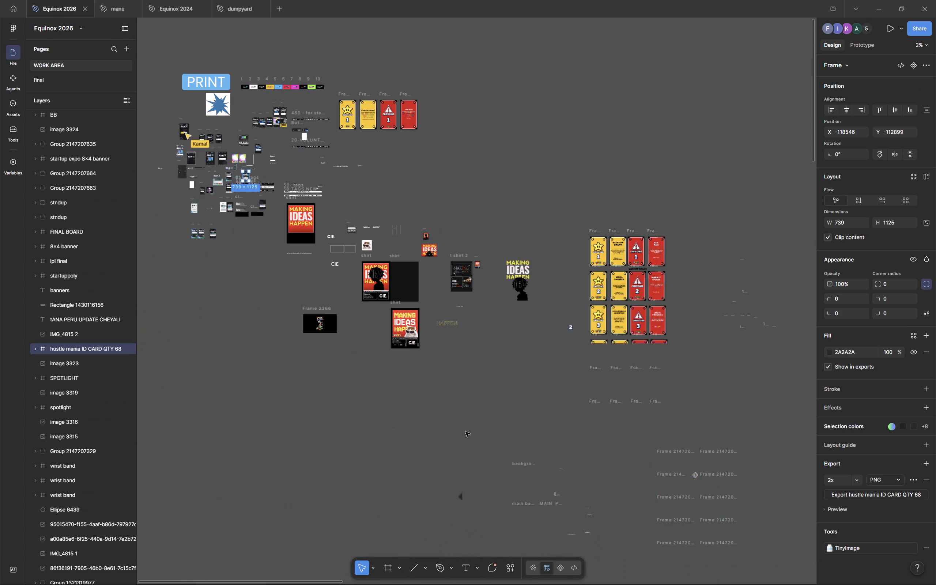
scroll(465, 432, down, 1)
scroll(465, 432, left, 3)
scroll(465, 432, down, 2)
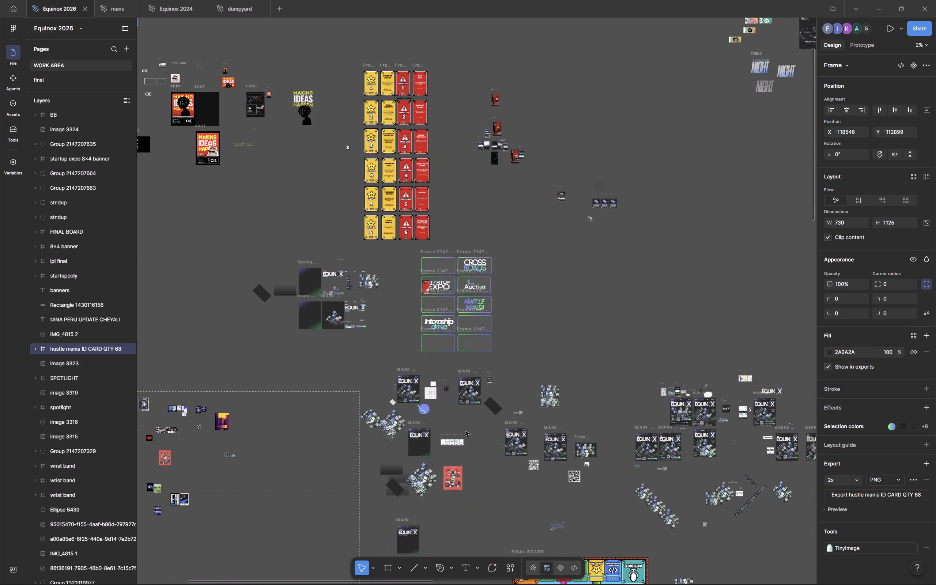
scroll(465, 432, right, 1)
scroll(465, 432, down, 1)
scroll(465, 432, left, 1)
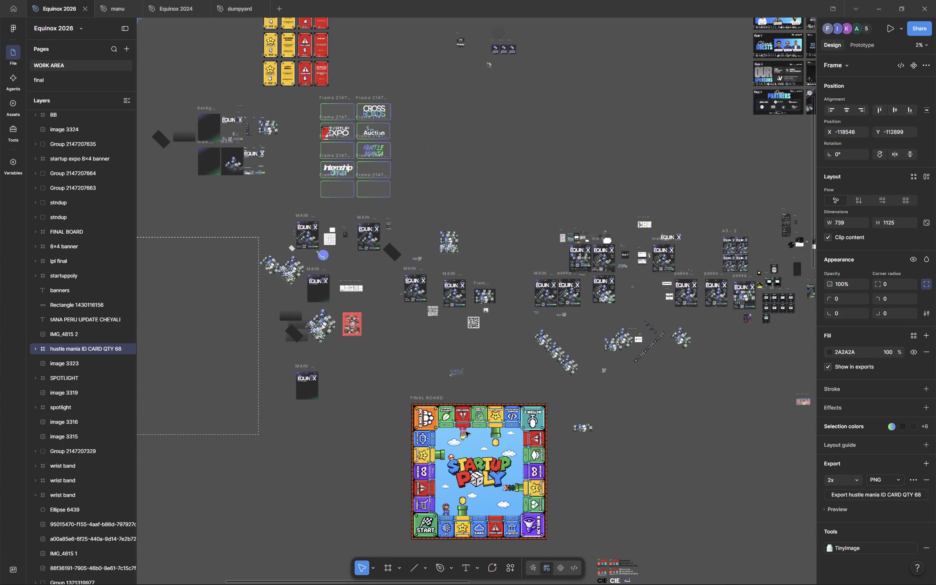
scroll(465, 432, left, 4)
scroll(465, 432, down, 2)
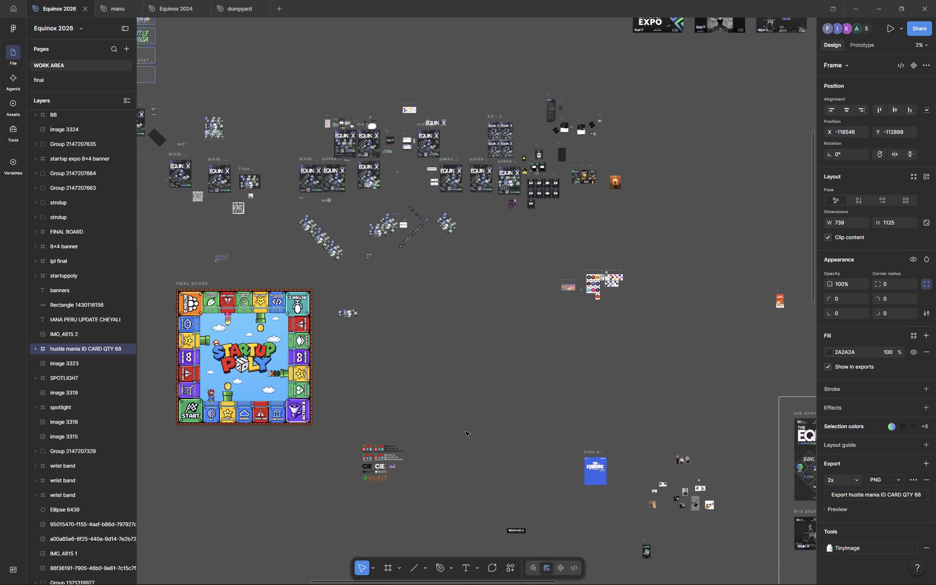
scroll(465, 432, left, 2)
scroll(465, 432, down, 5)
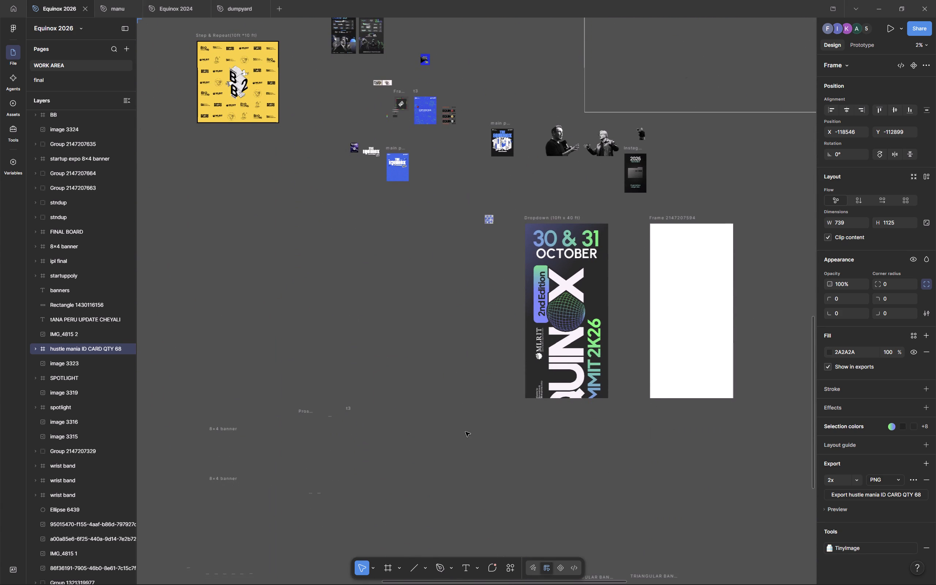
scroll(465, 432, down, 7)
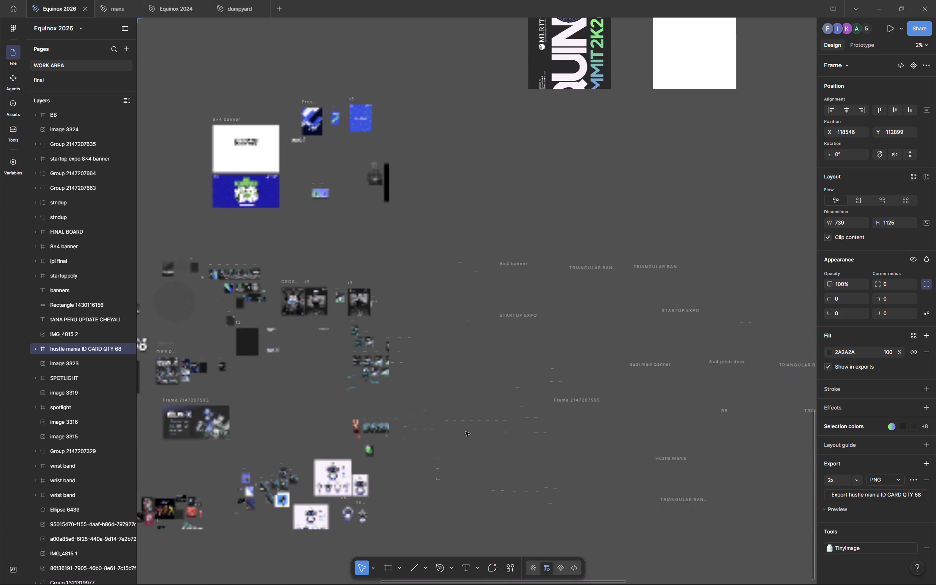
scroll(465, 432, right, 2)
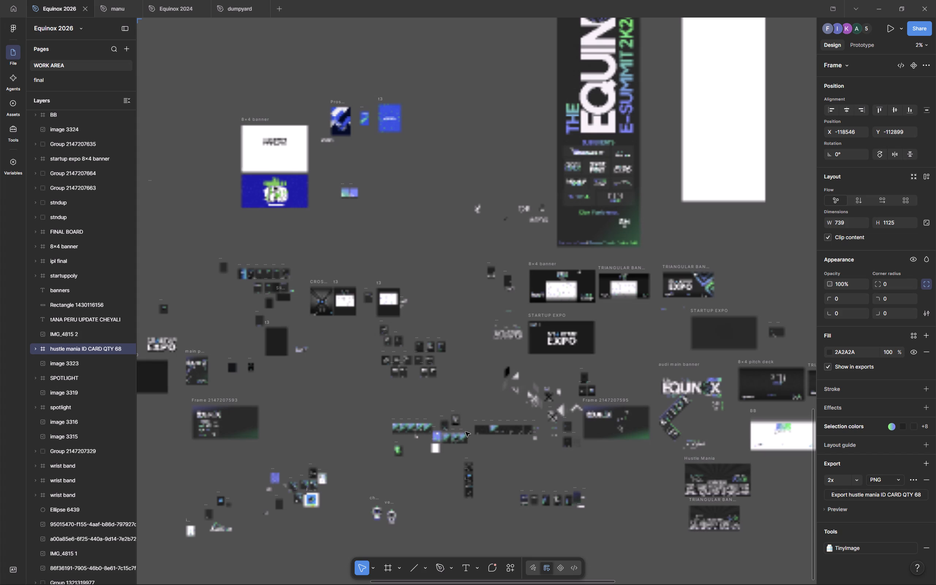
scroll(465, 432, left, 4)
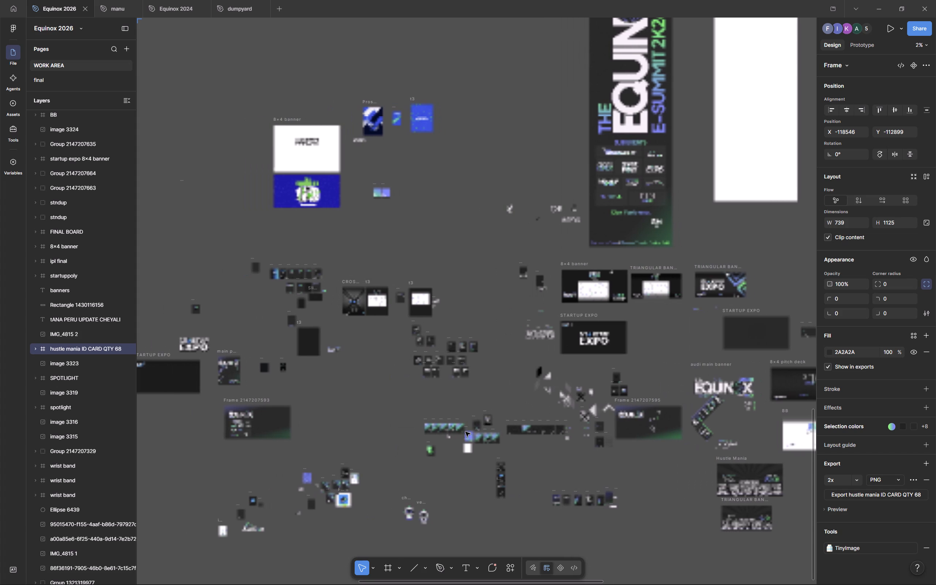
scroll(465, 432, left, 1)
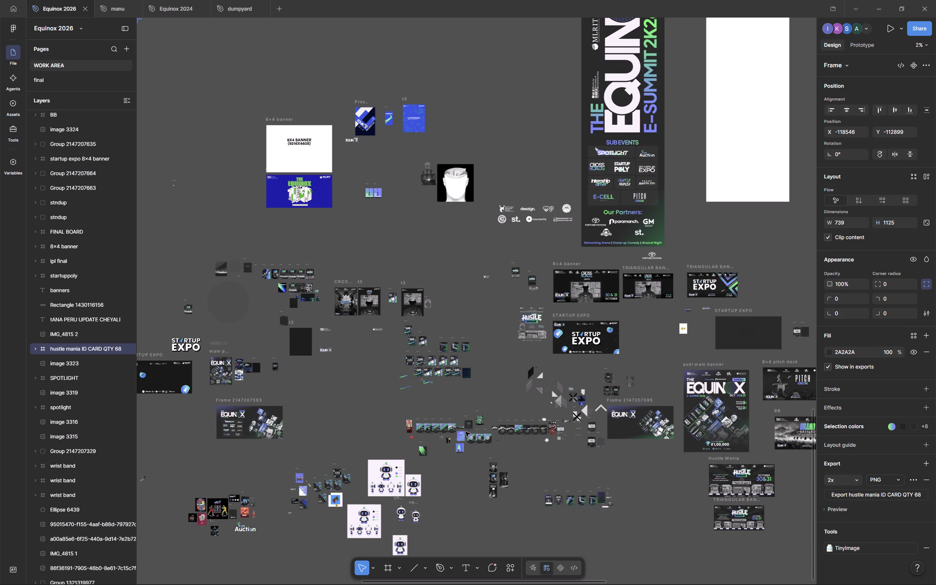
scroll(515, 423, down, 1)
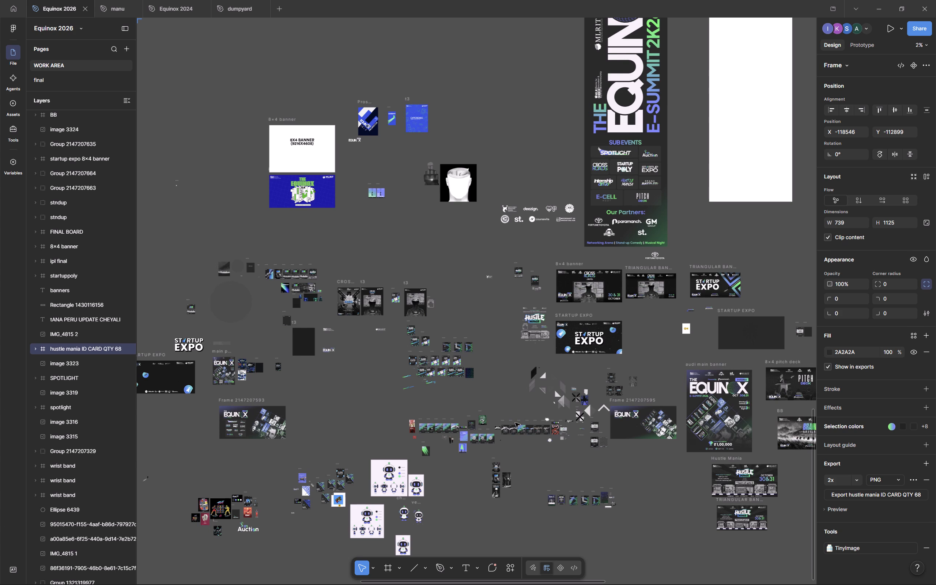
scroll(515, 423, down, 1)
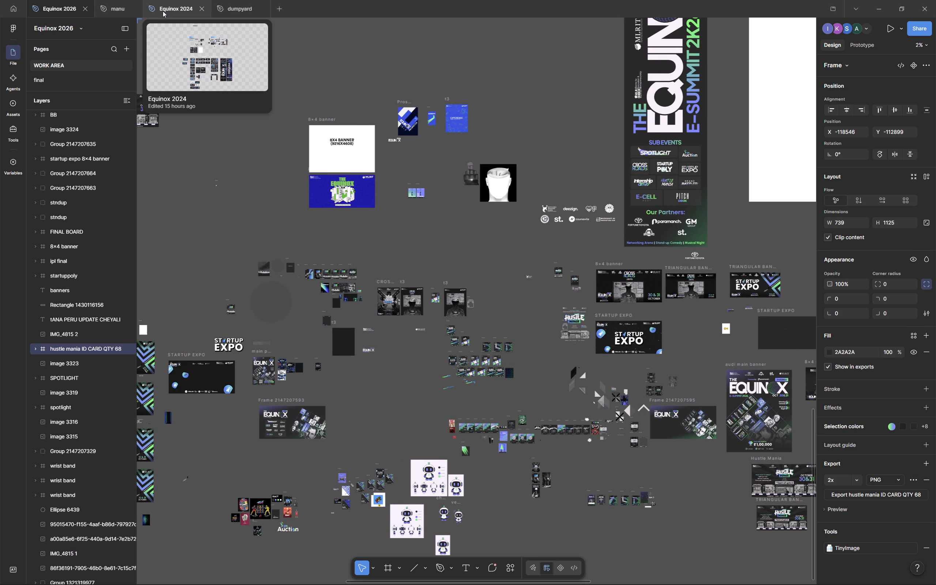
Check the Equinox 2024 file and return to the Equinox 2026 file.
click(172, 0)
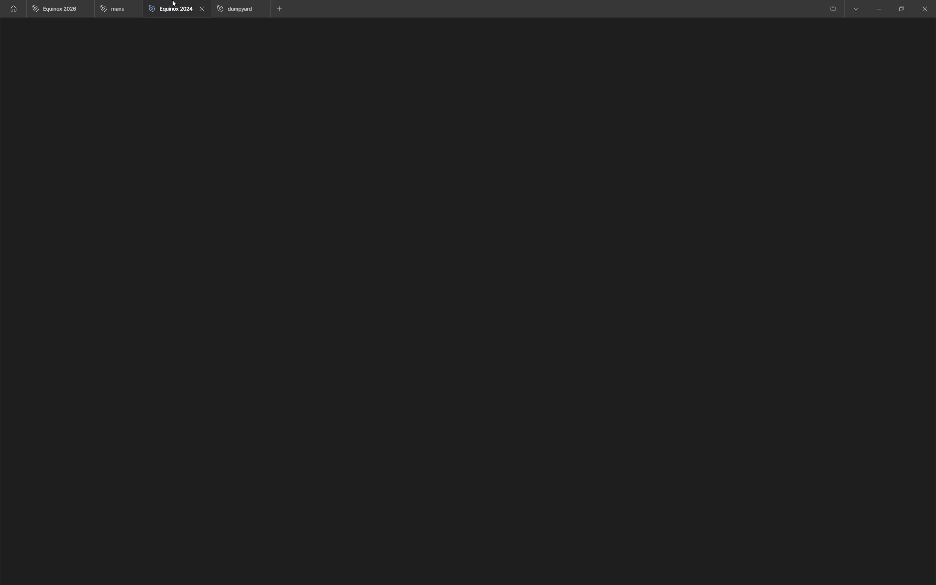
click(172, 0)
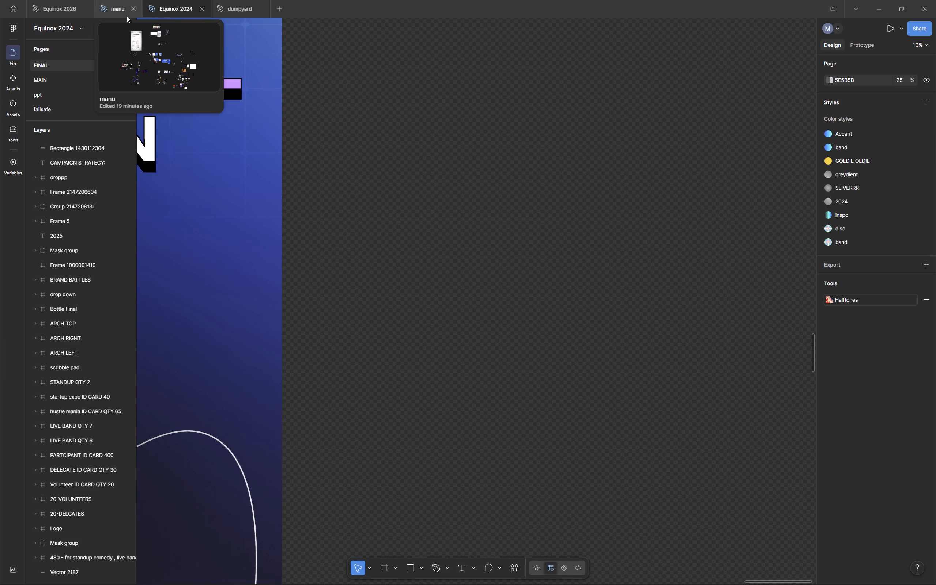
click(65, 7)
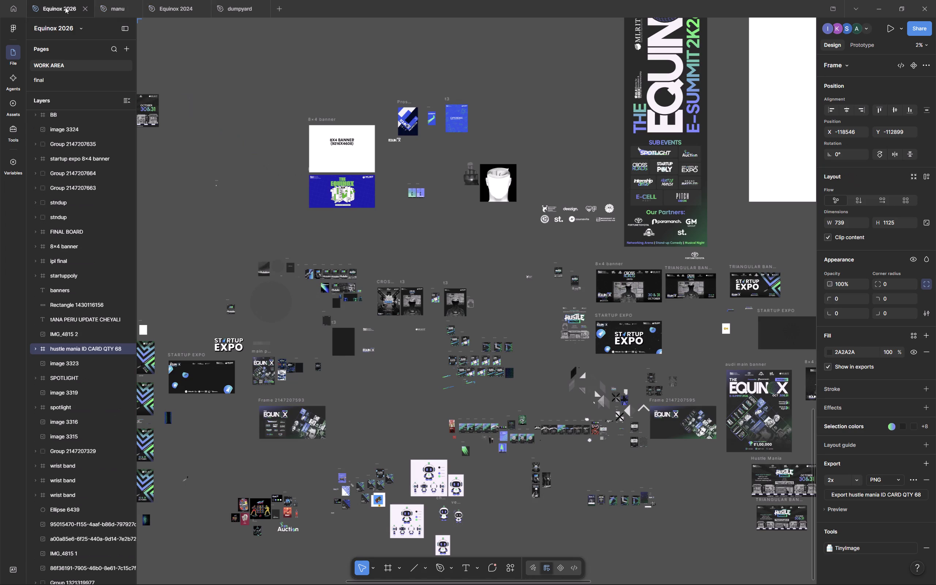
click(65, 7)
click(65, 7)
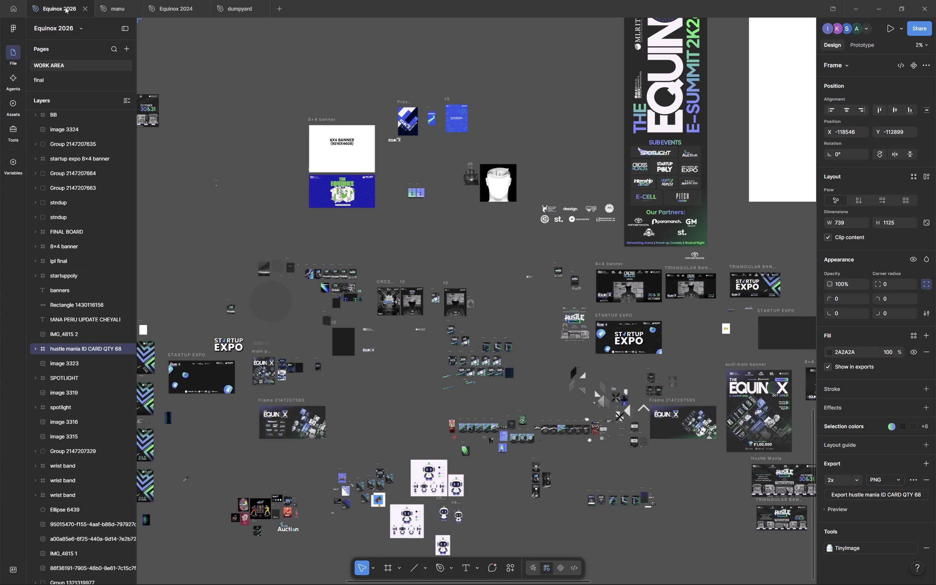
click(65, 7)
Search the Equinox 2026 work area for "ipl logo".
scroll(65, 7, right, 2)
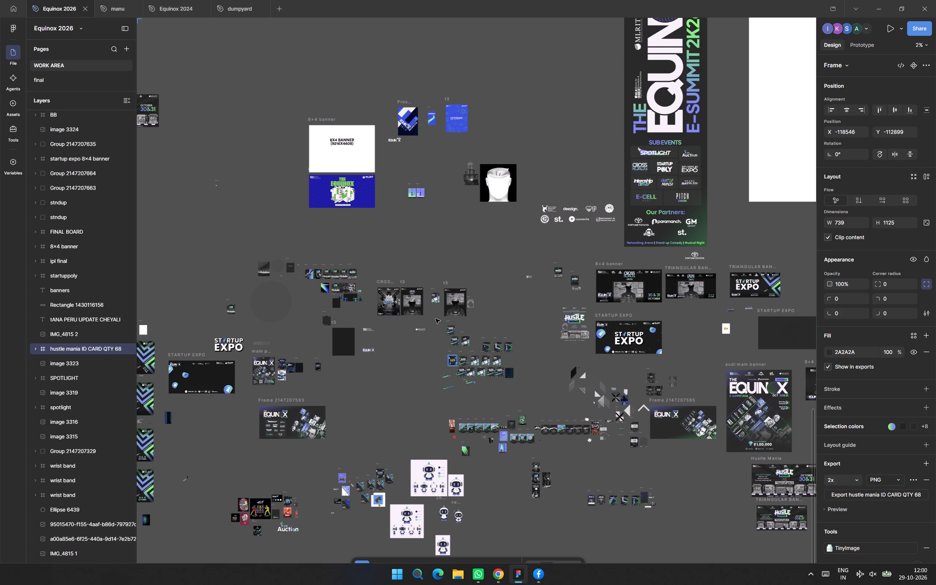
scroll(435, 319, right, 6)
scroll(435, 202, up, 1)
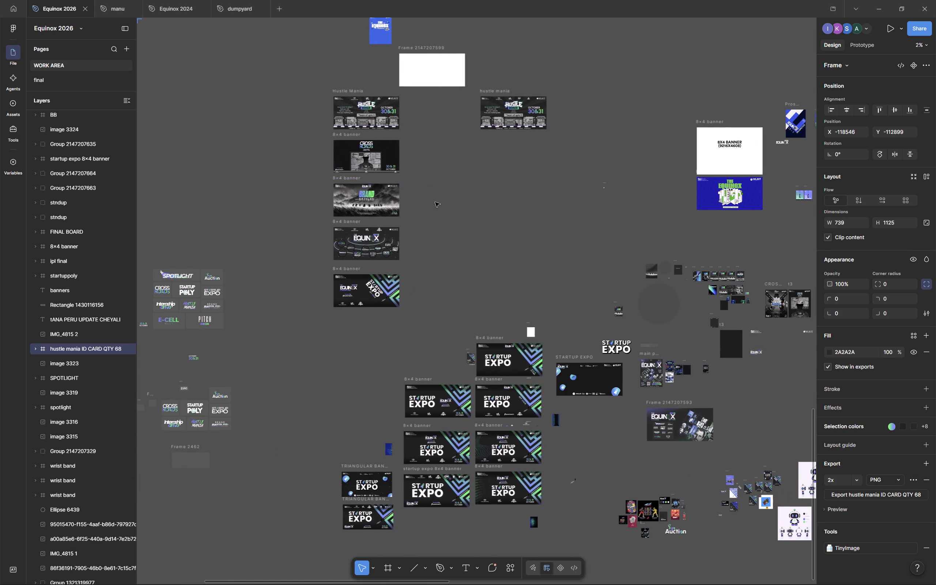
scroll(435, 202, up, 2)
scroll(565, 433, left, 2)
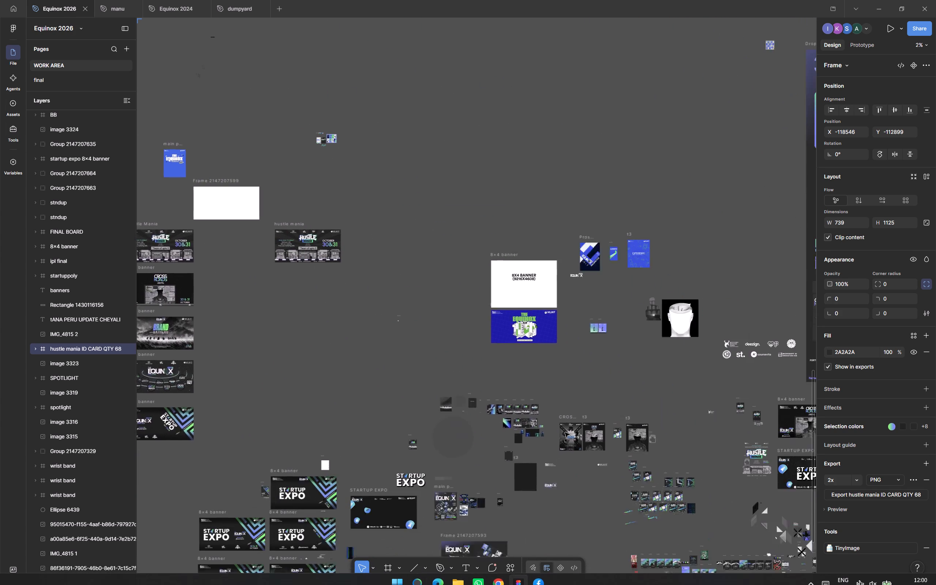
click(115, 47)
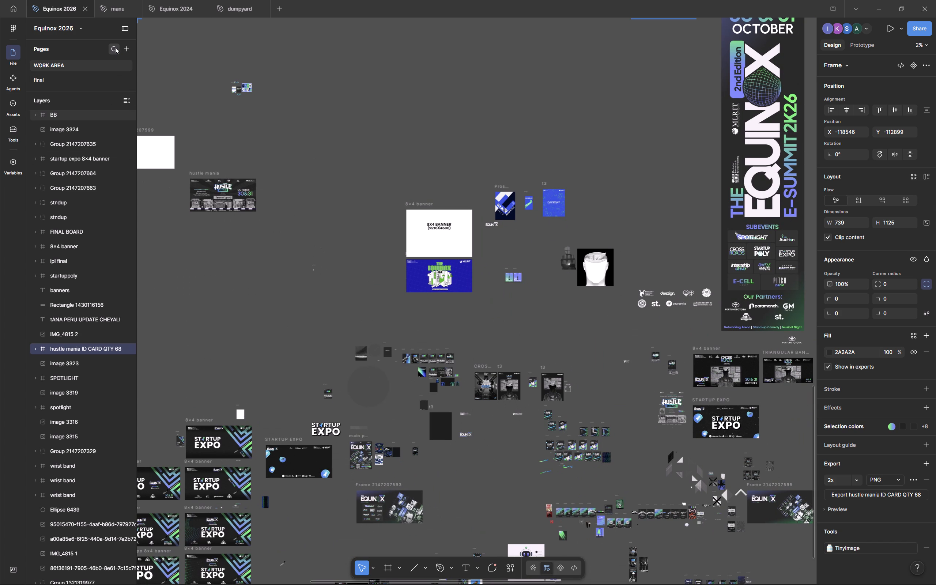
text(il)
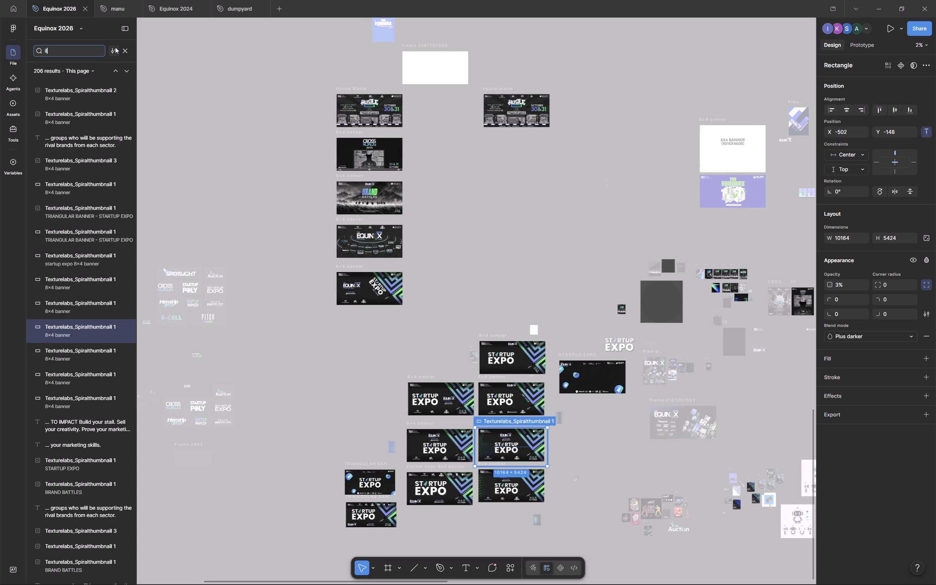
key(BackSpace)
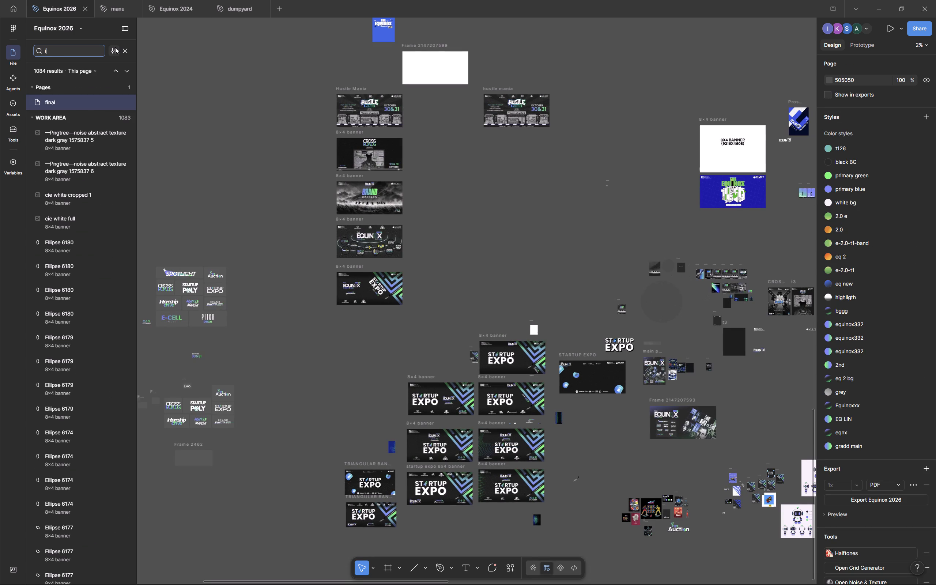
text(pl)
key(space)
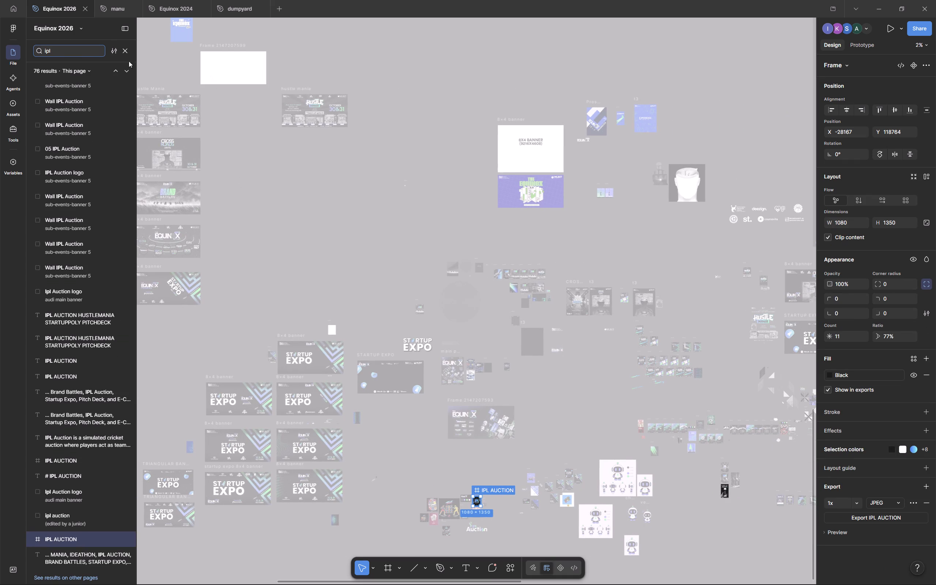
text(logo)
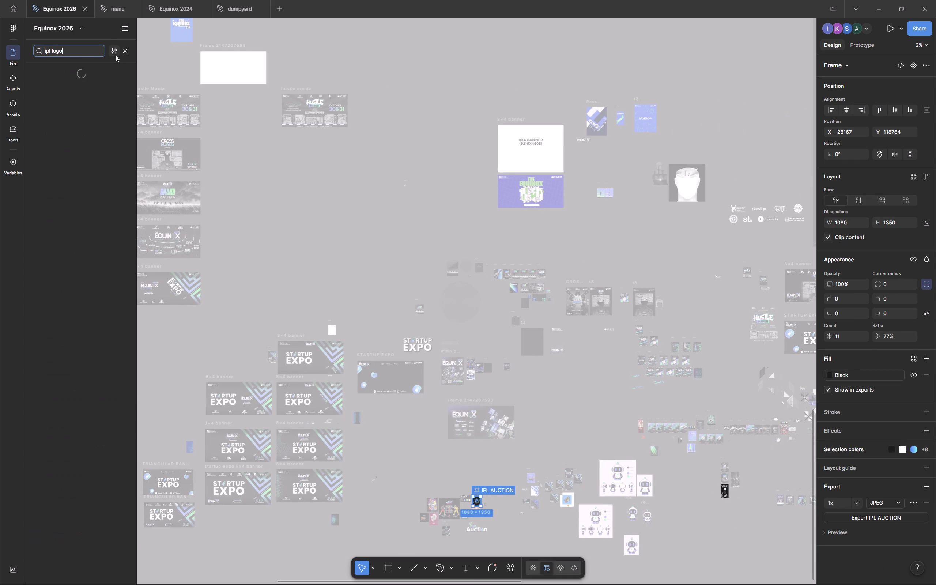
Examine the ipl logos frame, close the search, and inspect the team-logo sheets 1, 2 and 3.
scroll(328, 167, down, 2)
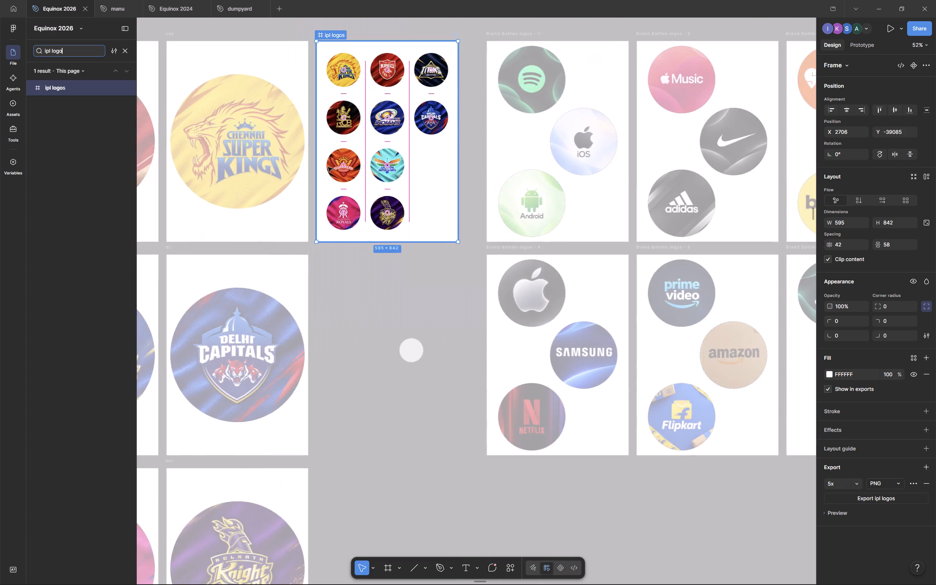
scroll(328, 167, right, 3)
scroll(213, 173, right, 2)
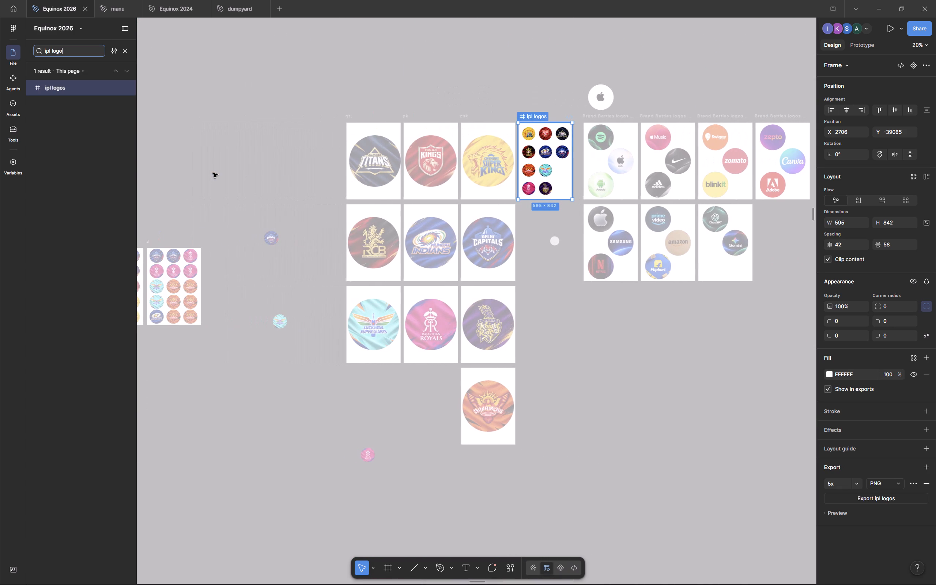
click(128, 53)
scroll(224, 180, down, 2)
scroll(224, 180, up, 2)
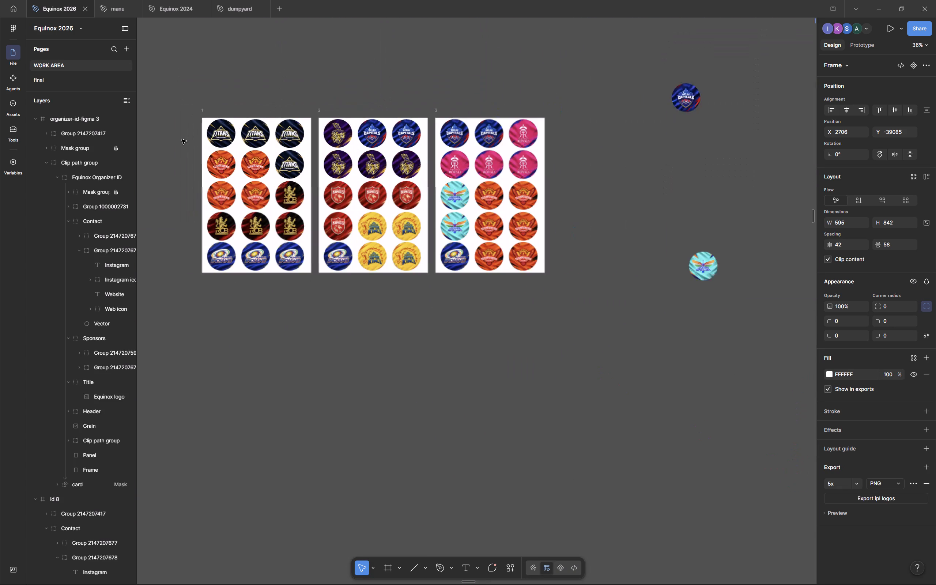
scroll(182, 139, left, 1)
scroll(178, 108, right, 2)
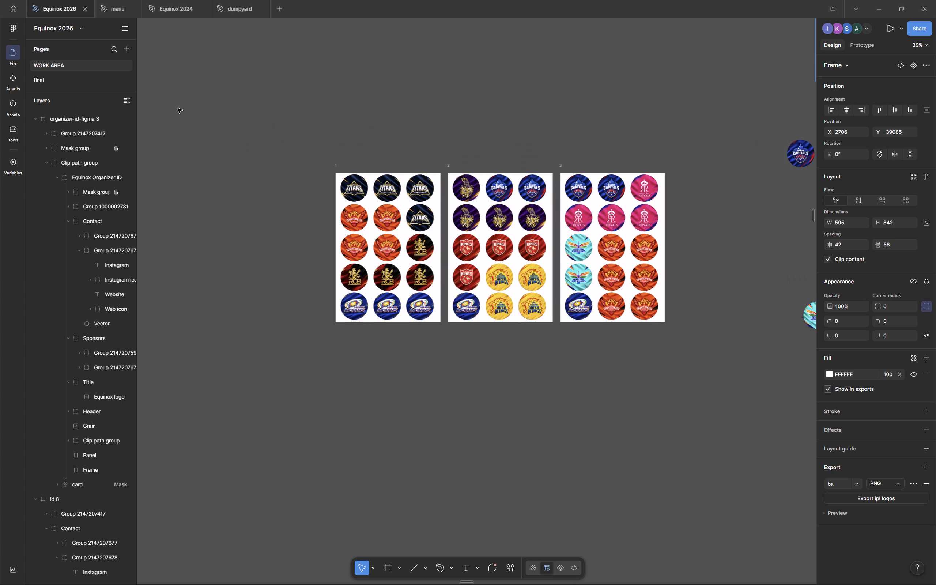
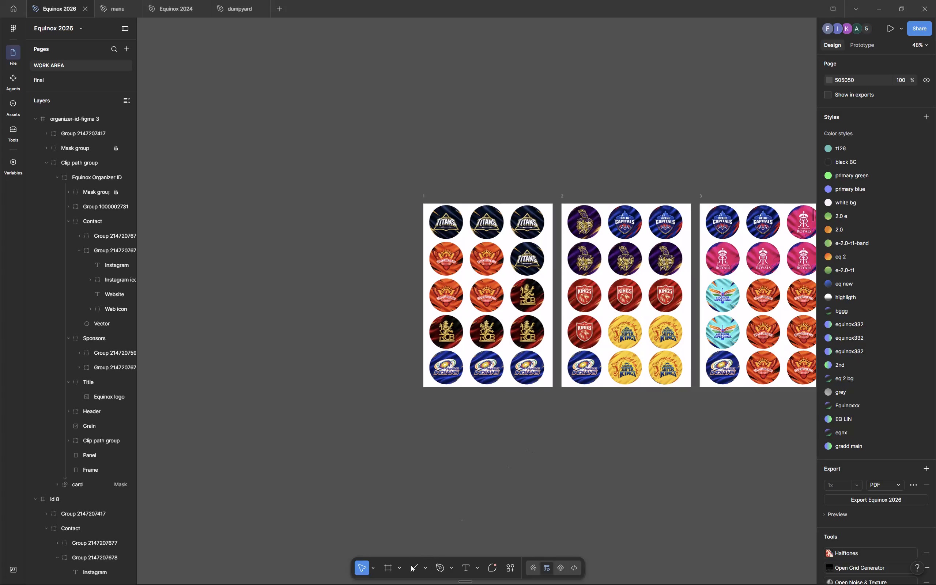
Add a blank 595 × 842 A4 frame and place it below the team-logo sheets 1 and 2.
click(389, 569)
click(879, 172)
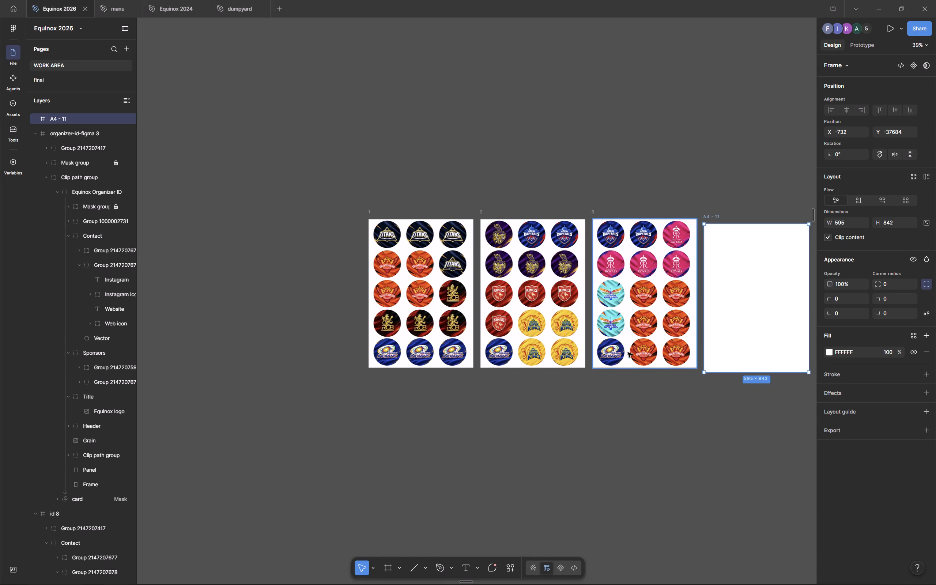
drag(710, 215, 502, 389)
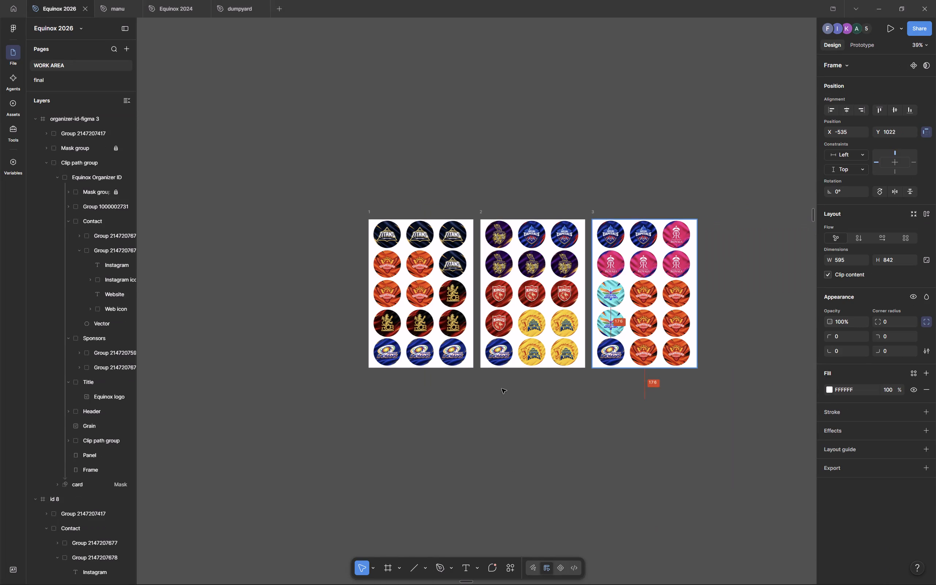
drag(502, 389, 423, 398)
Add a 1x PNG export setting to the first Sunrisers logo in the third row of sheet 1.
scroll(423, 398, down, 1)
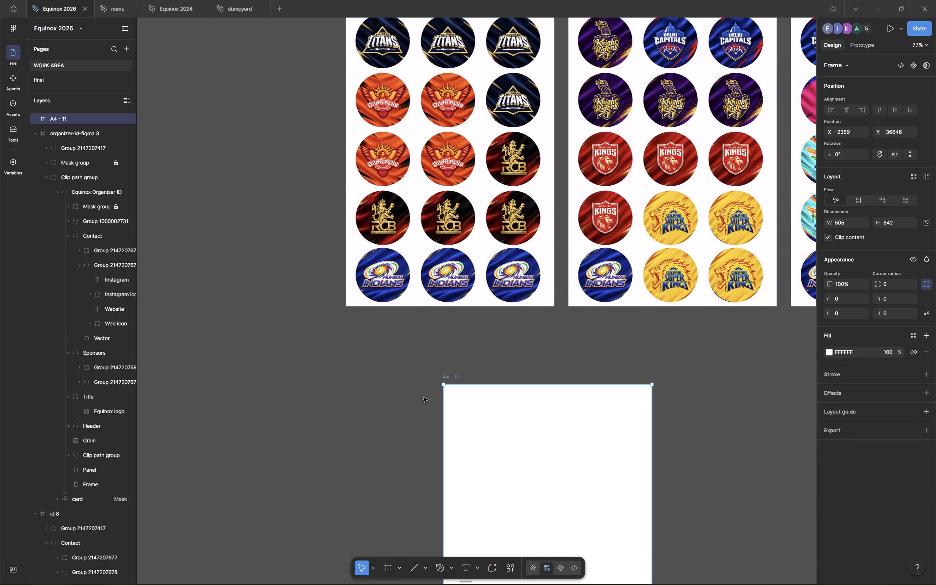
scroll(475, 425, up, 1)
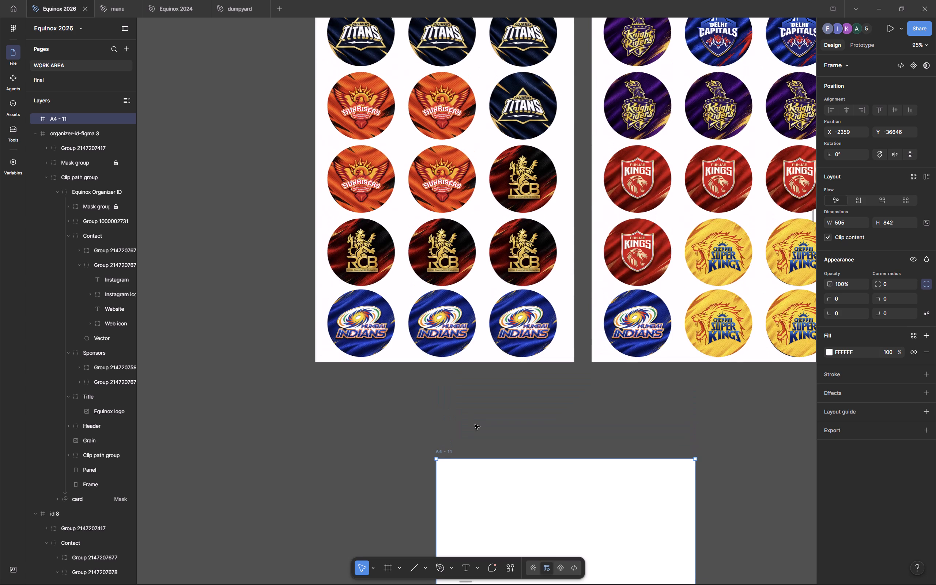
double_click(378, 193)
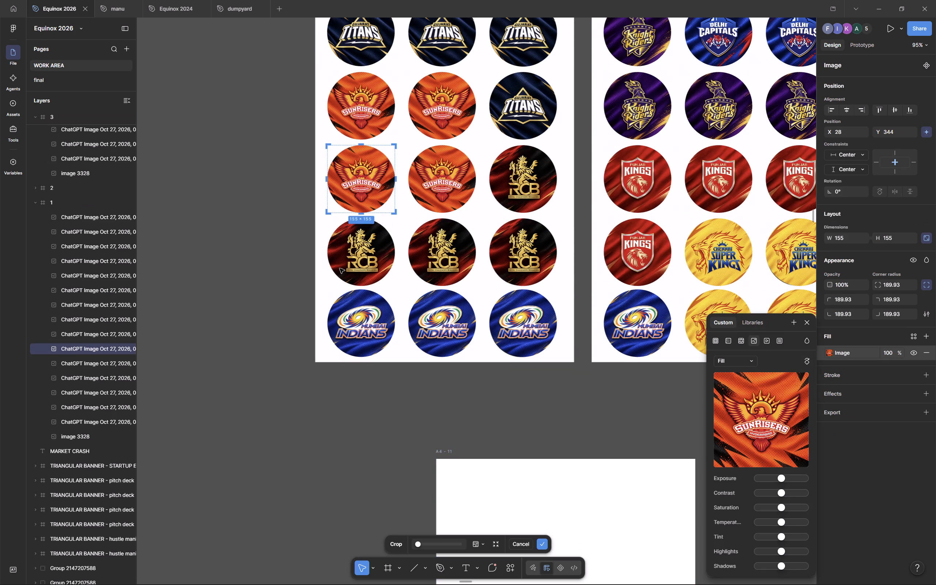
click(312, 377)
click(312, 377)
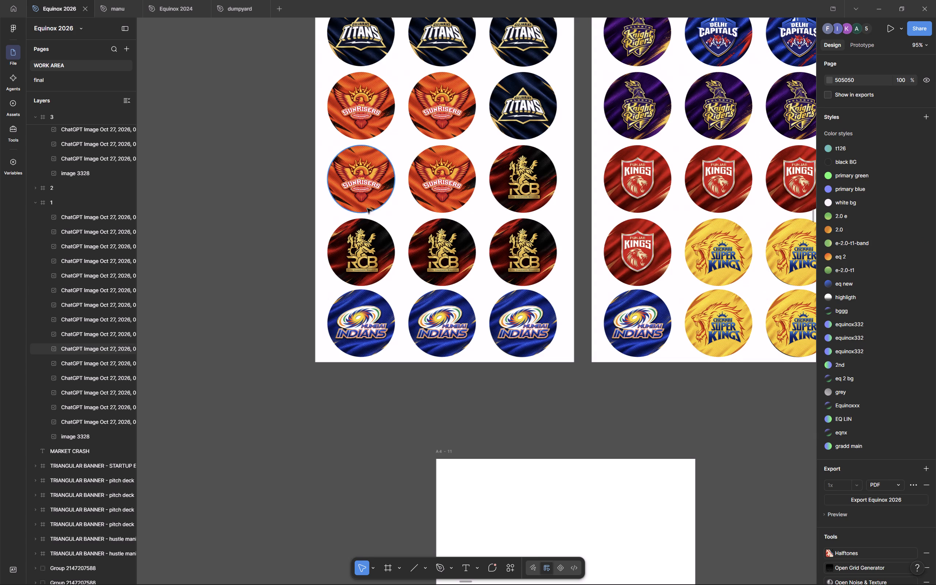
click(359, 192)
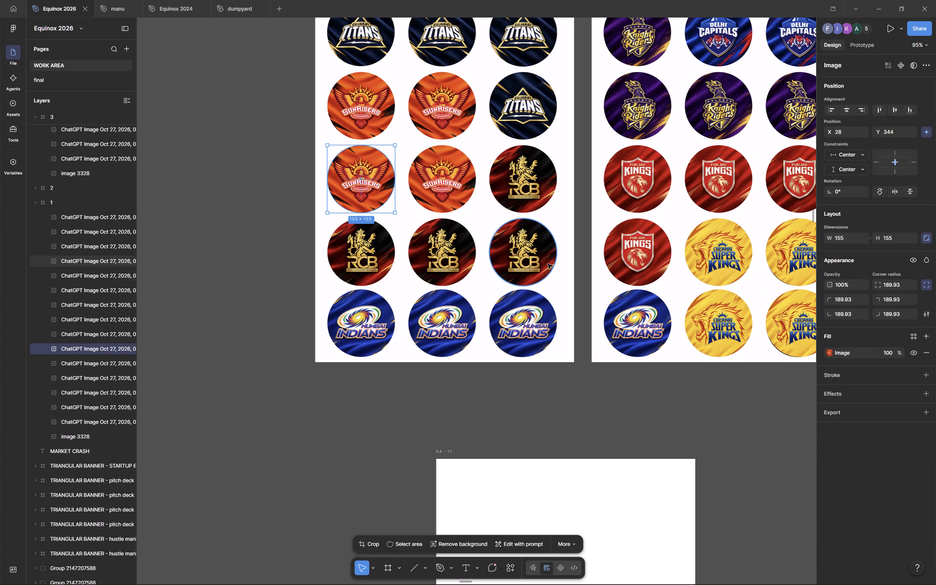
click(914, 412)
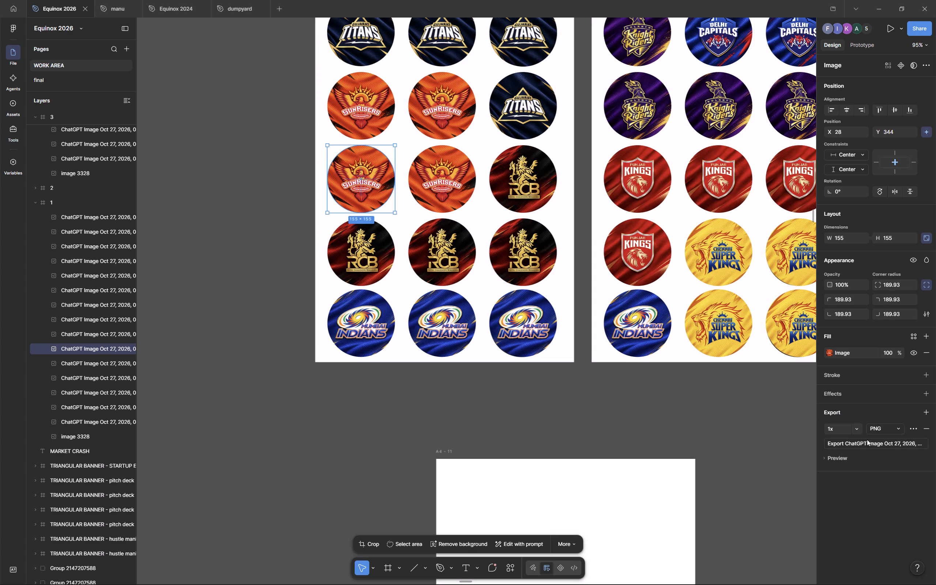
click(669, 424)
Look over the single team-logo frames, the ipl logos frame and the Brand Battles logo sheets.
scroll(669, 424, left, 2)
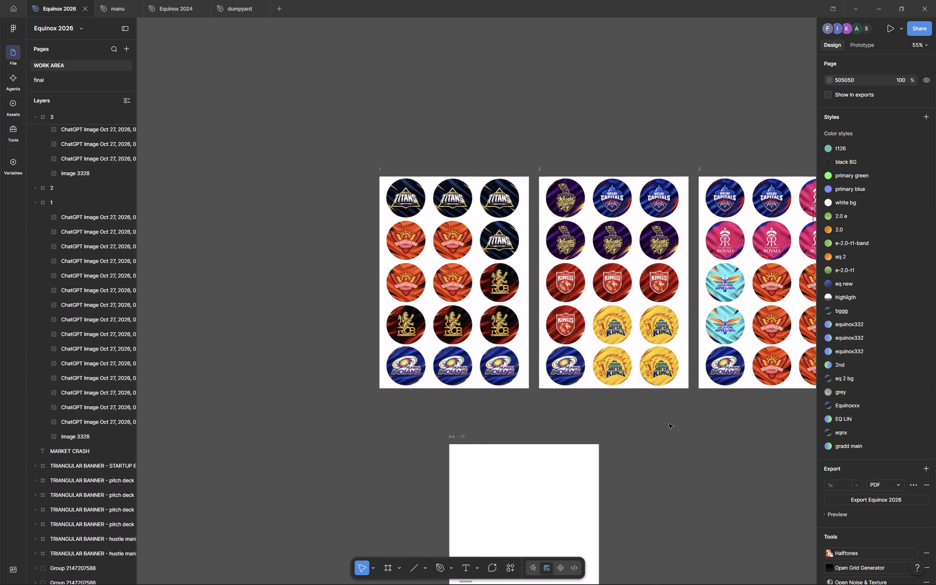
scroll(669, 424, left, 13)
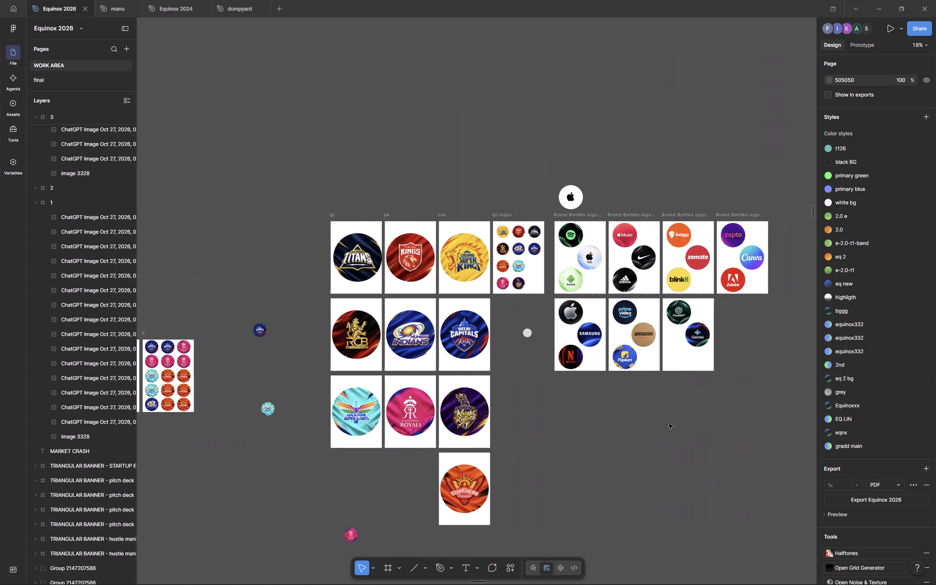
scroll(669, 424, right, 2)
scroll(669, 424, up, 2)
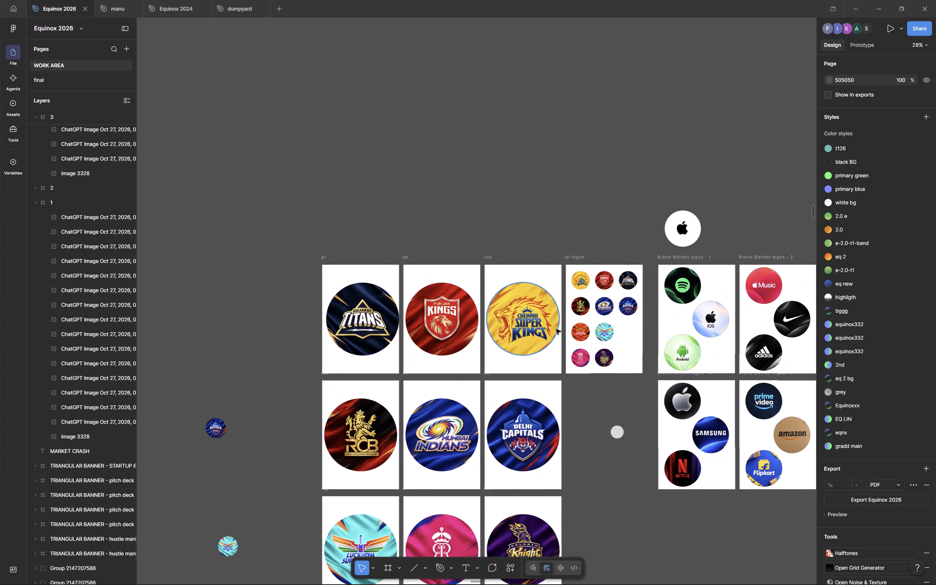
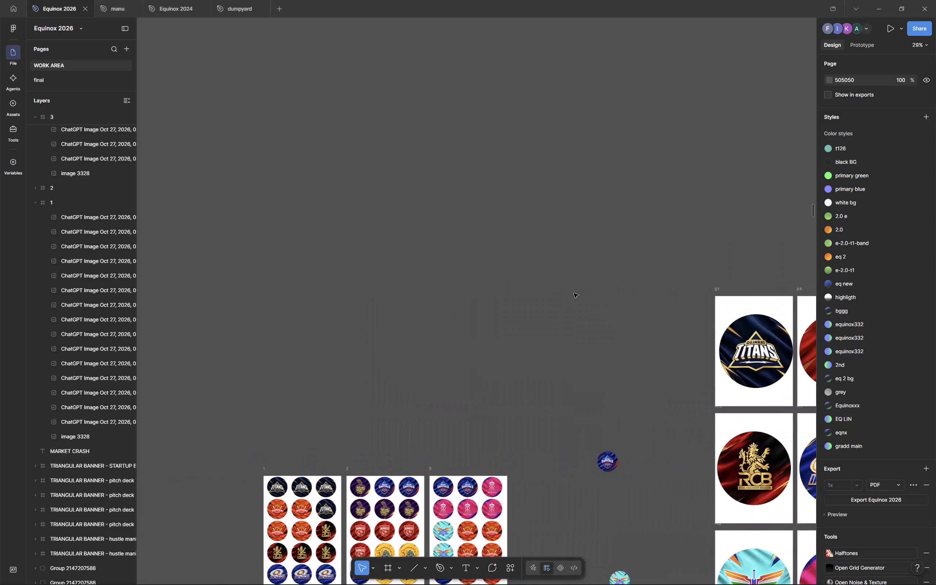
Examine the team logos on sheets 1, 2 and 3 up close, along with the blank A4 frame below them.
scroll(574, 293, right, 4)
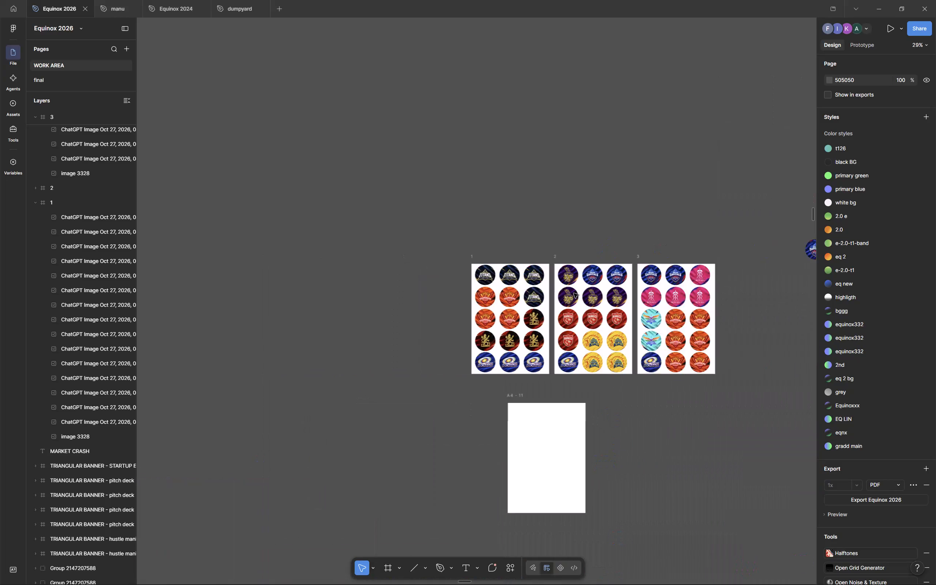
scroll(574, 293, left, 1)
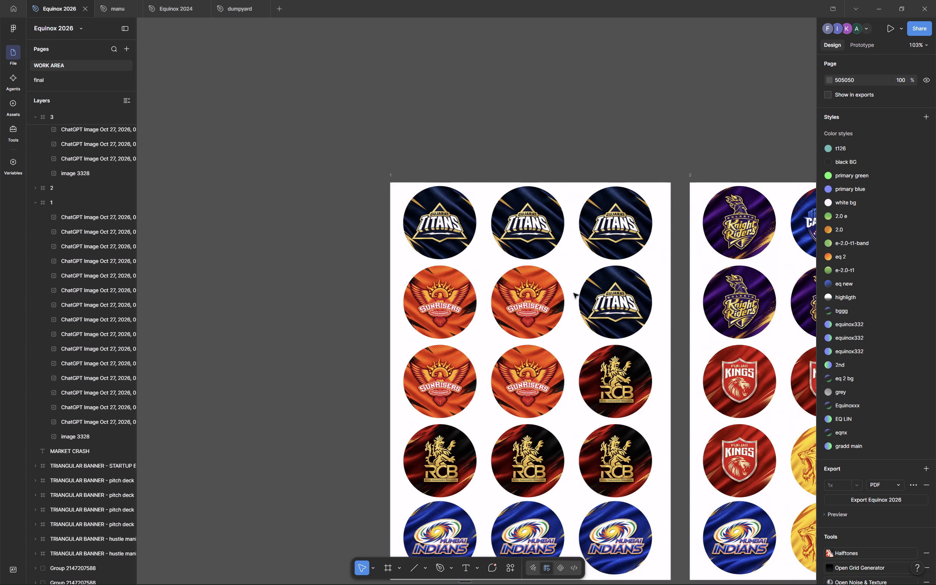
scroll(574, 293, left, 1)
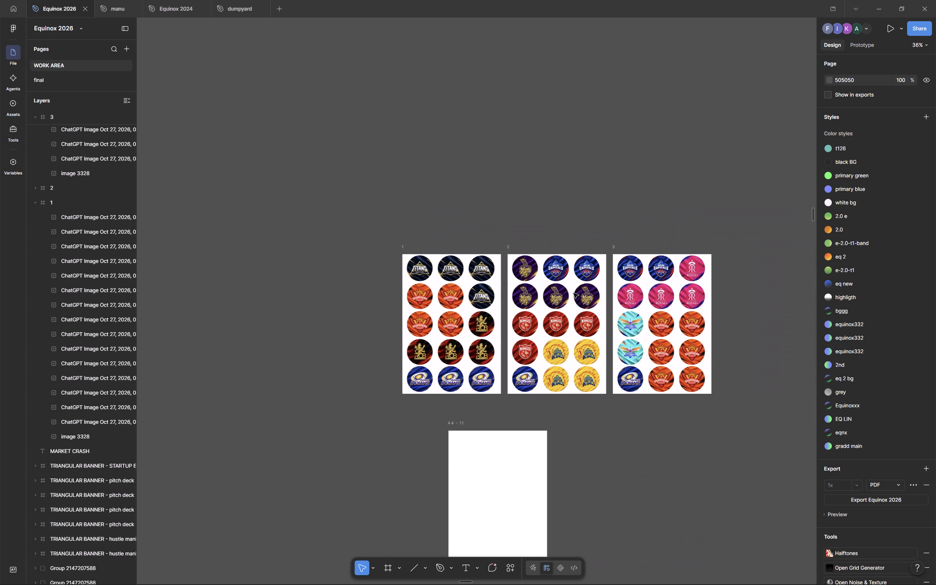
scroll(574, 293, right, 3)
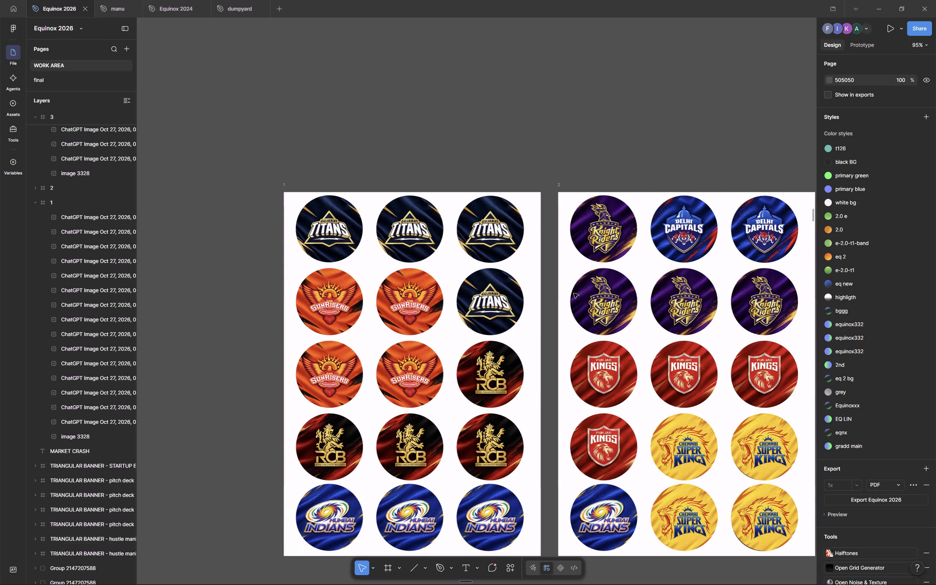
scroll(574, 293, left, 1)
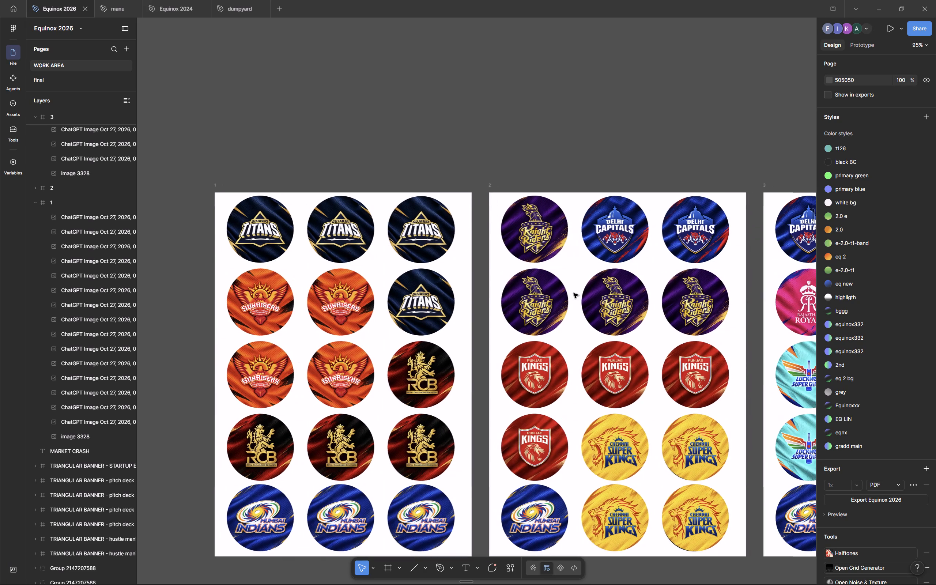
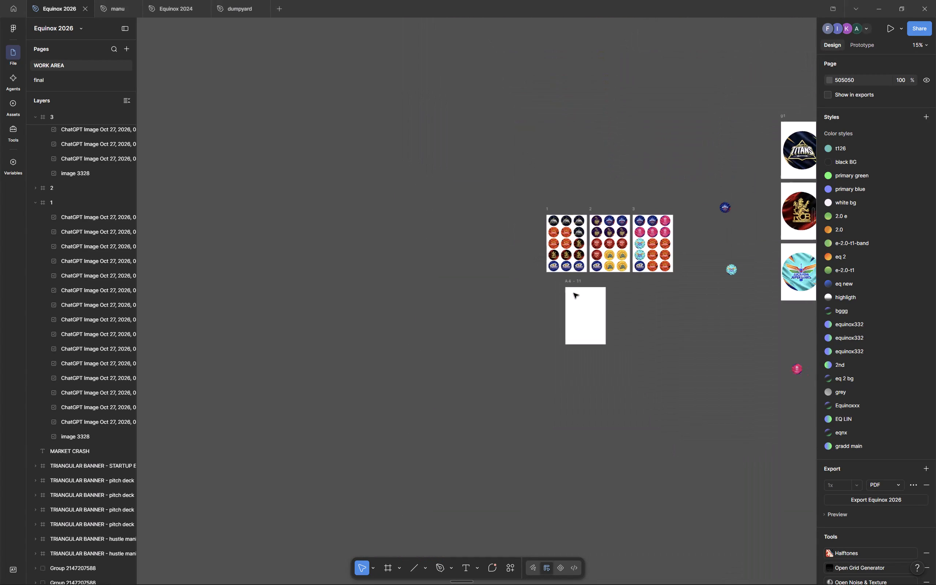
Look over the work area around the logo sheets, the Startup Poly cards, the event frames and the final board.
scroll(574, 293, left, 2)
scroll(574, 293, right, 3)
scroll(574, 293, down, 1)
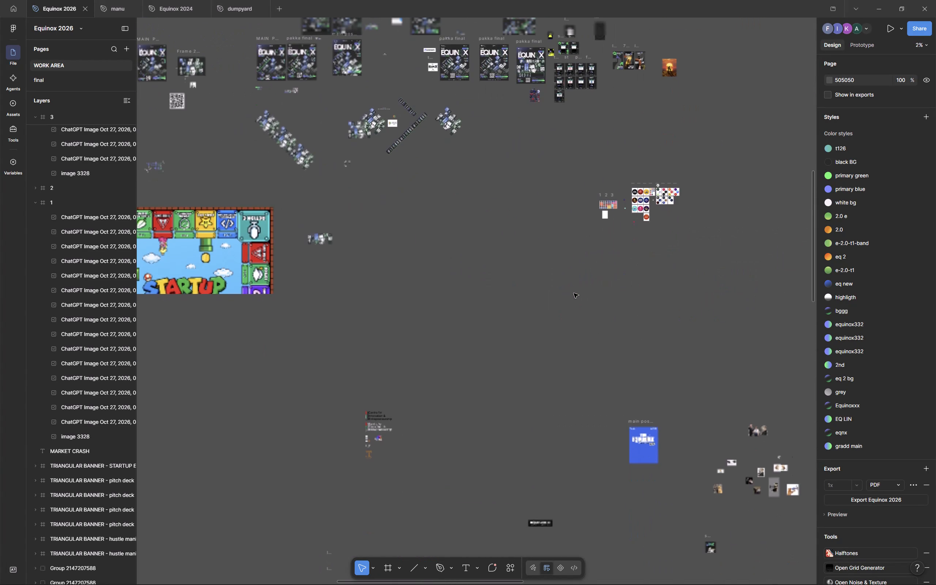
scroll(574, 293, down, 1)
scroll(574, 293, up, 2)
scroll(574, 293, right, 7)
scroll(574, 293, up, 4)
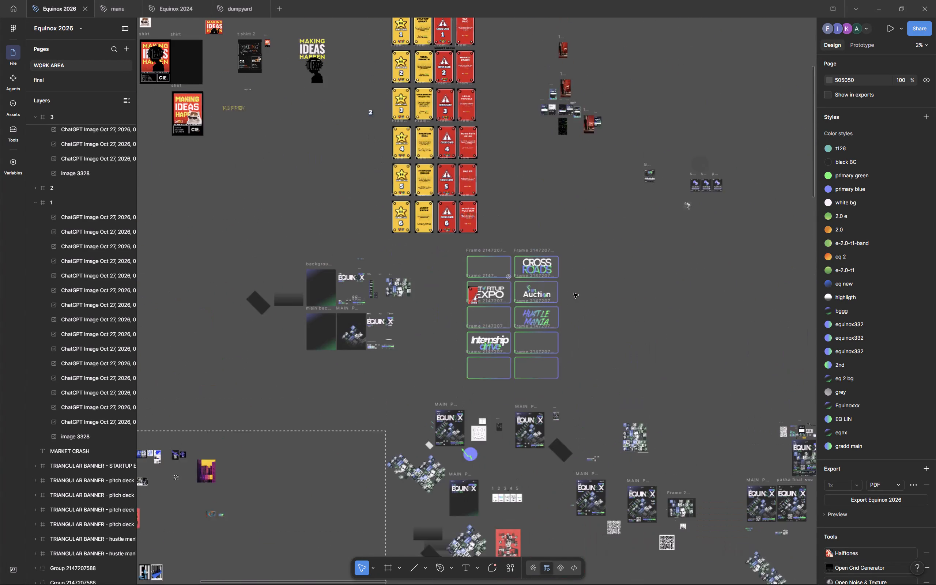
scroll(574, 293, up, 3)
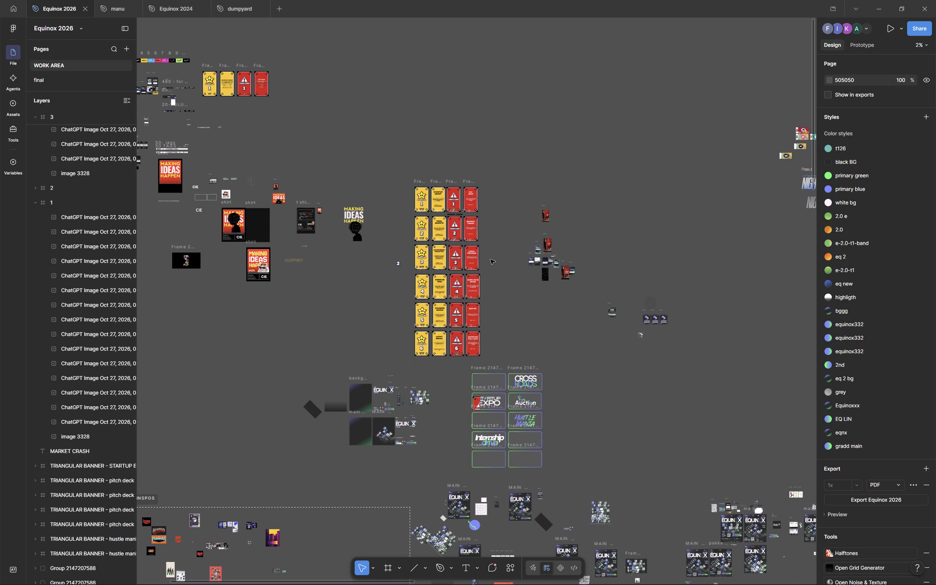
scroll(554, 341, down, 5)
scroll(554, 341, left, 3)
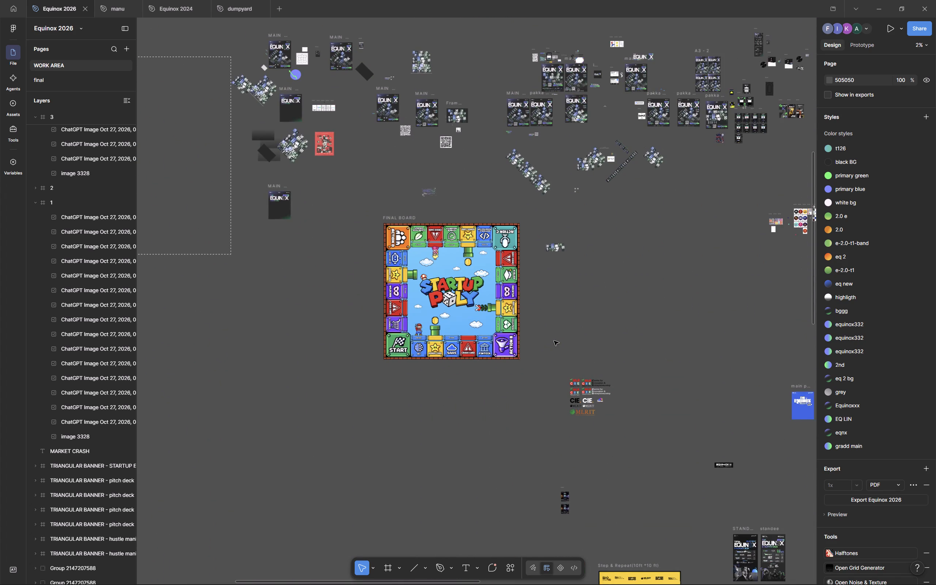
scroll(554, 341, left, 5)
scroll(554, 341, right, 2)
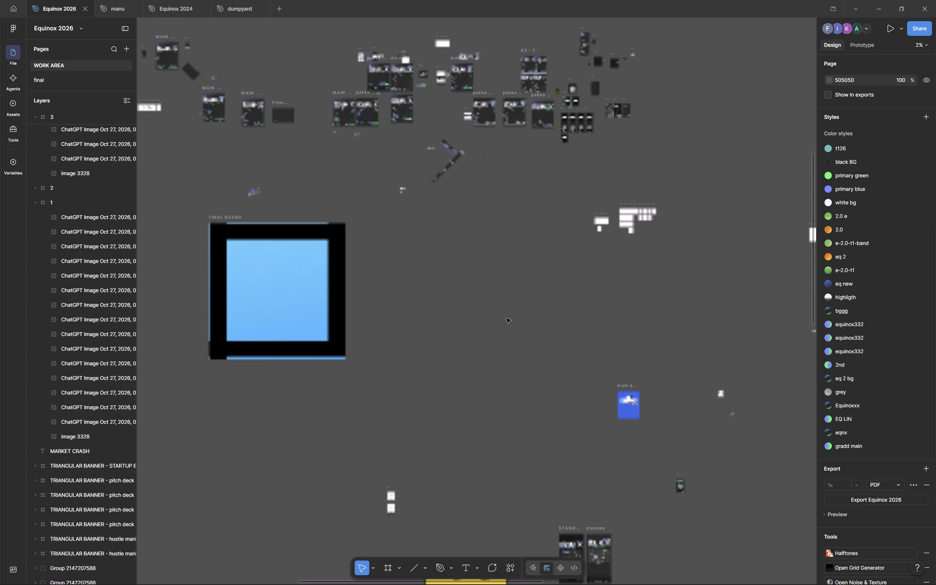
scroll(506, 318, up, 2)
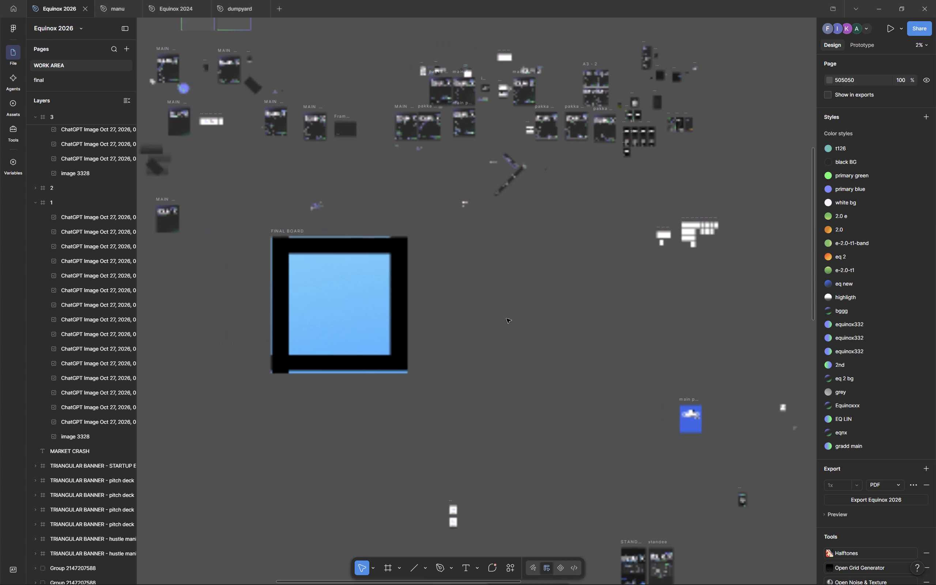
scroll(506, 318, up, 4)
scroll(506, 318, right, 2)
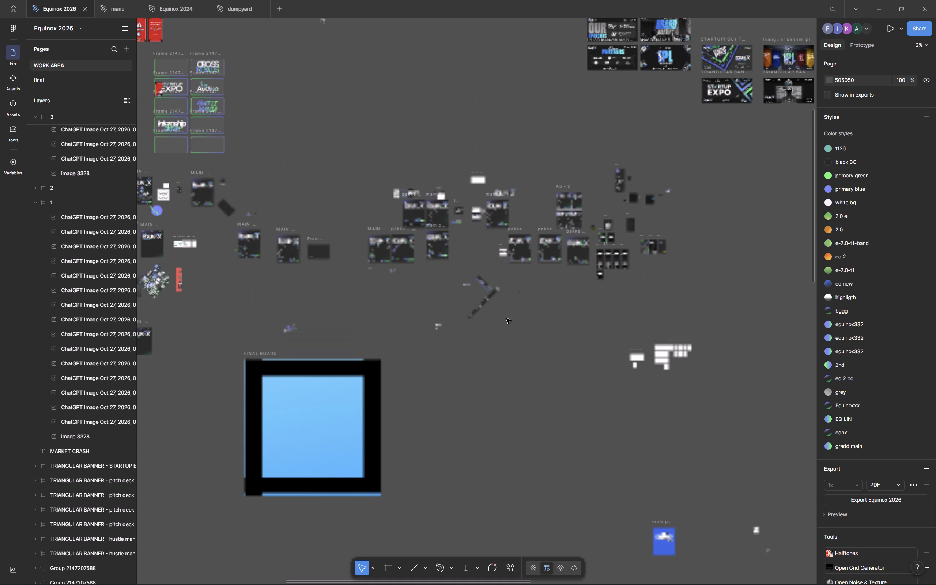
scroll(506, 318, right, 6)
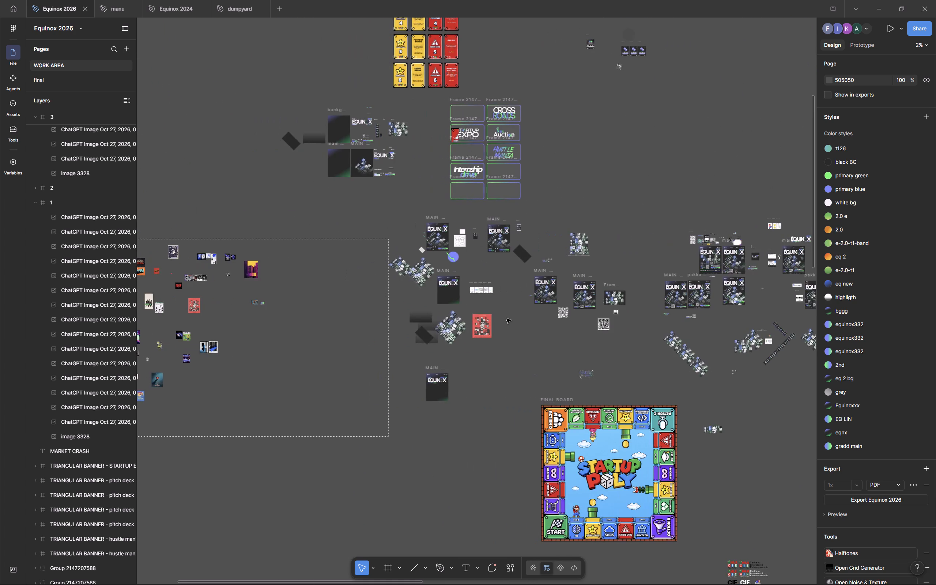
scroll(506, 318, right, 1)
scroll(506, 318, left, 4)
scroll(506, 318, down, 5)
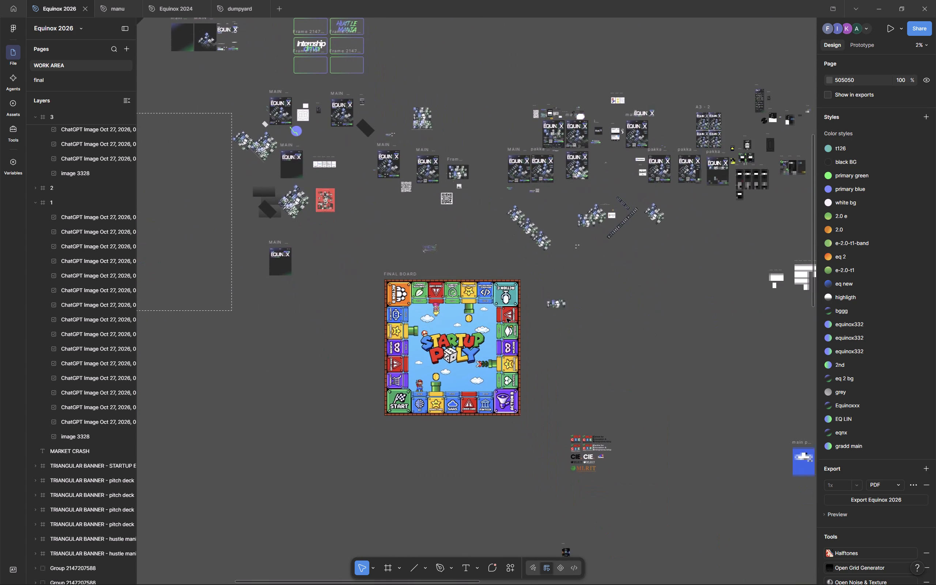
Examine the Equinox dropdown banners and the surrounding Startup Expo, Spotlight and pitch deck banners.
scroll(506, 318, down, 4)
scroll(506, 318, left, 8)
scroll(506, 318, right, 1)
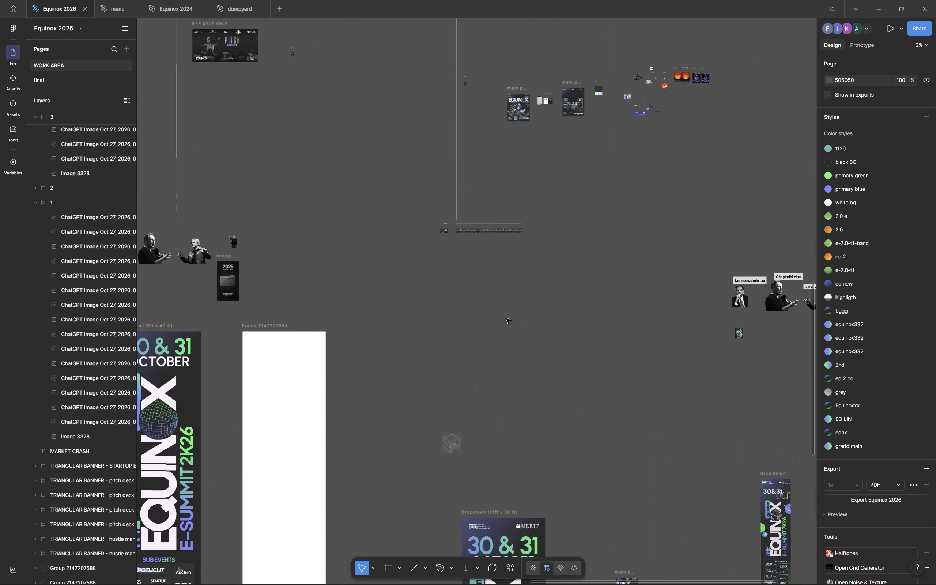
scroll(506, 318, down, 4)
scroll(506, 318, left, 1)
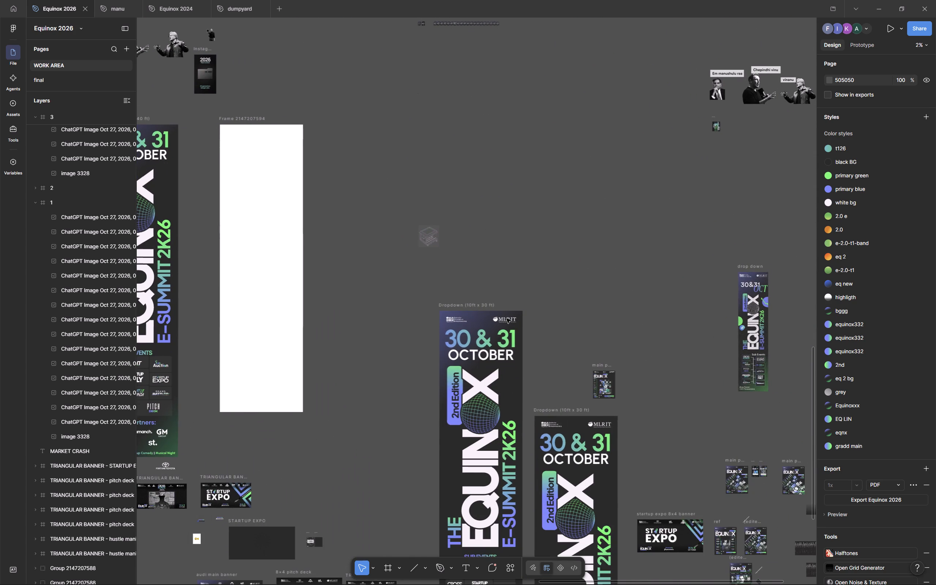
scroll(506, 318, down, 3)
scroll(506, 318, up, 1)
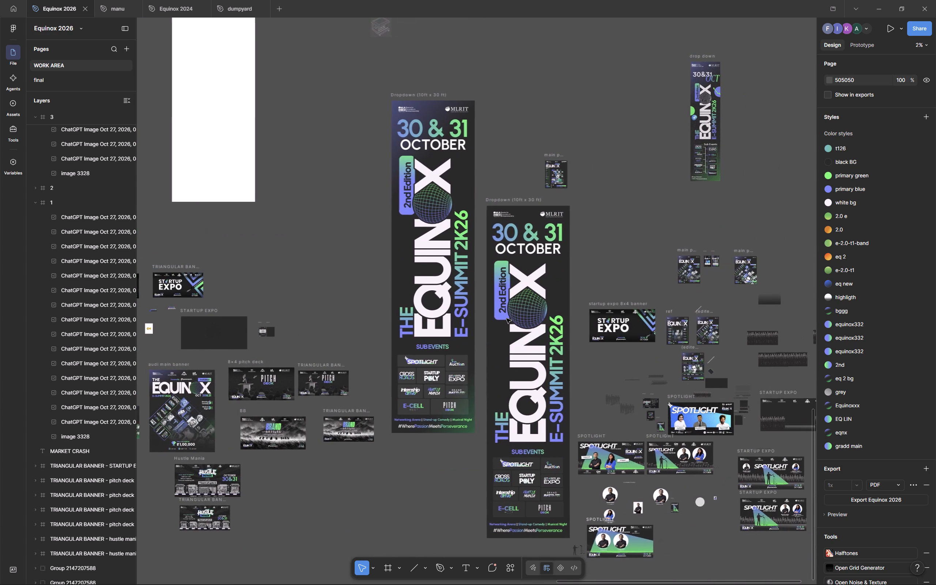
scroll(506, 318, up, 1)
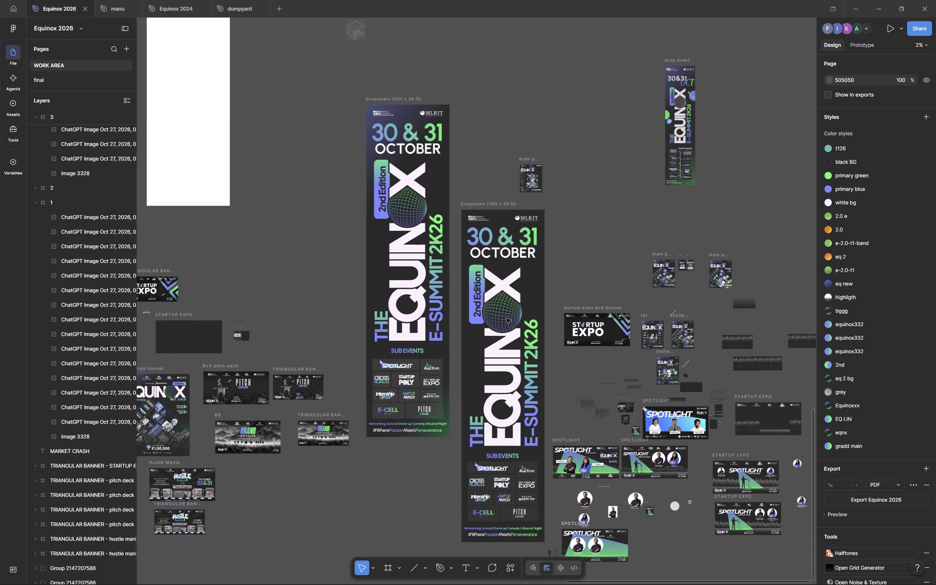
scroll(506, 318, up, 1)
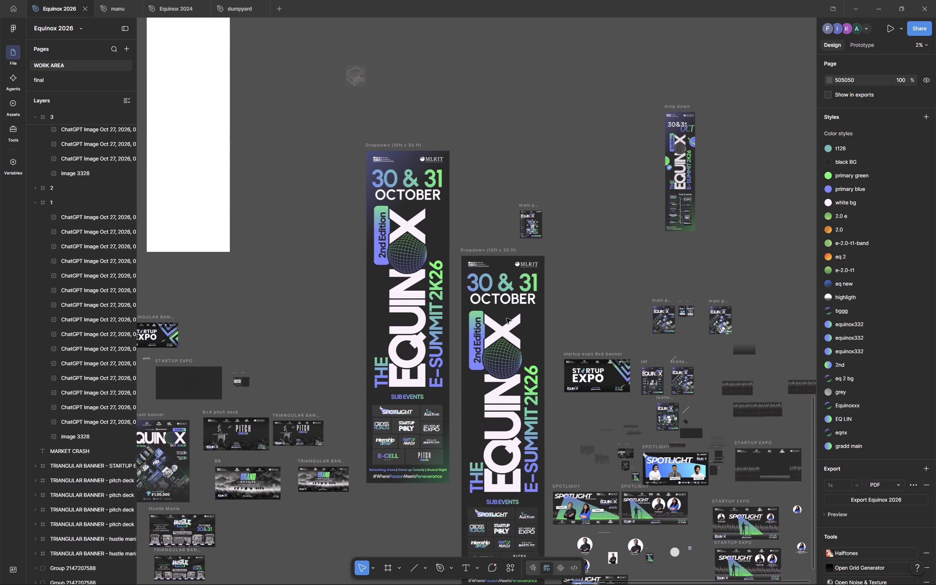
scroll(506, 318, up, 3)
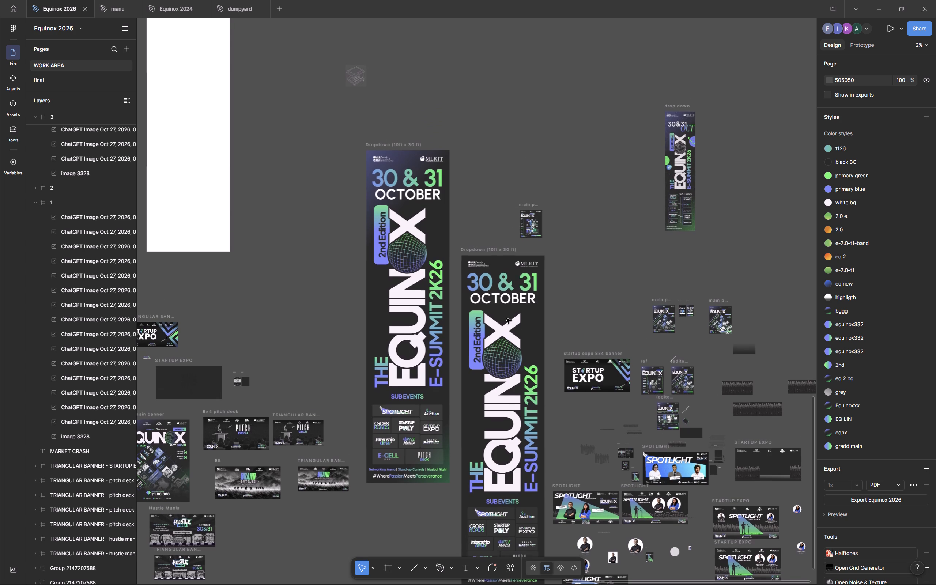
scroll(506, 318, up, 1)
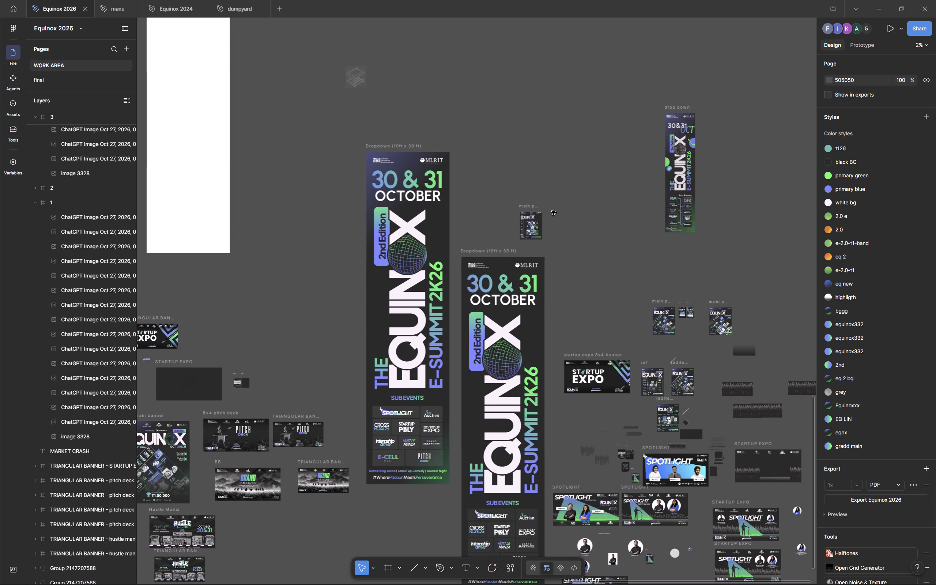
scroll(552, 211, up, 1)
scroll(552, 211, down, 1)
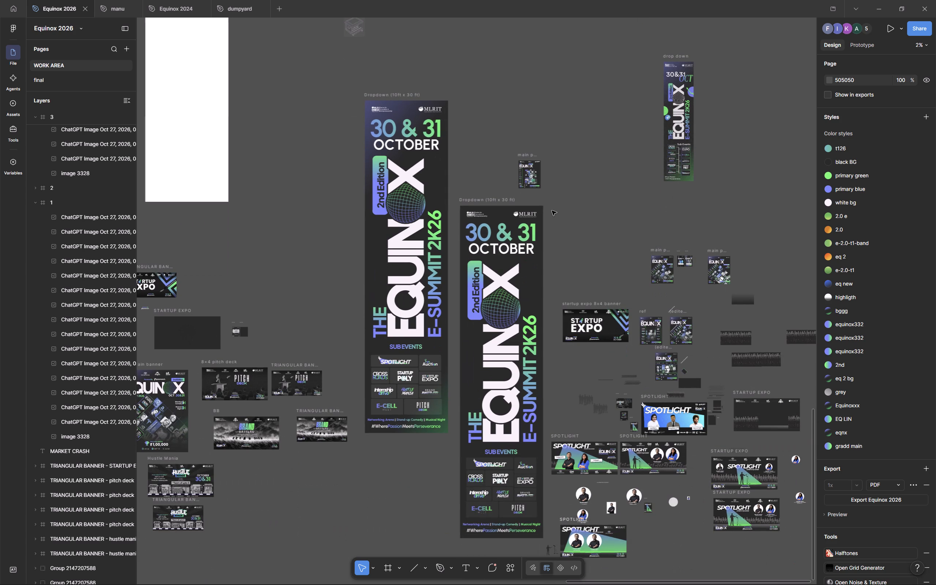
Follow the first listed collaborator's view to the final page, and resume independent navigation there.
click(868, 29)
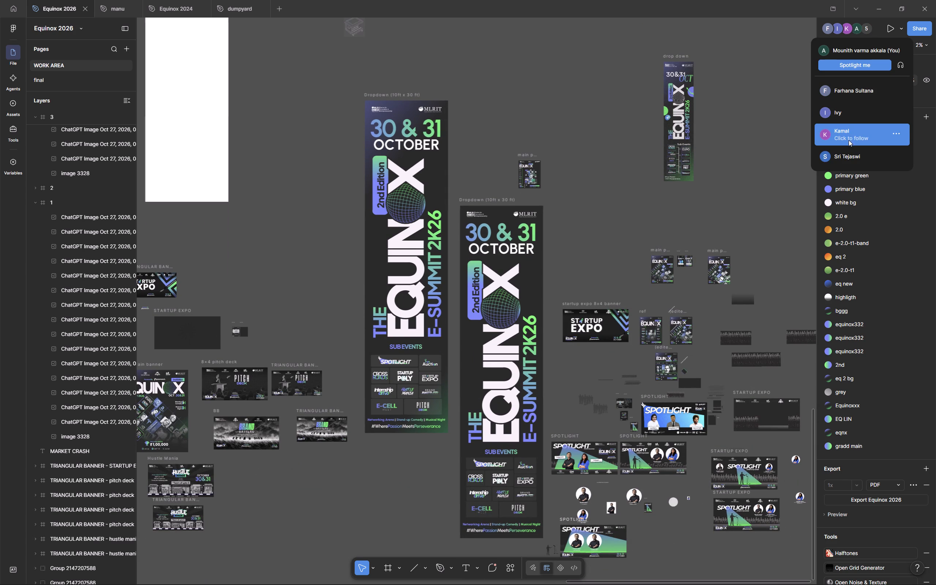
click(856, 91)
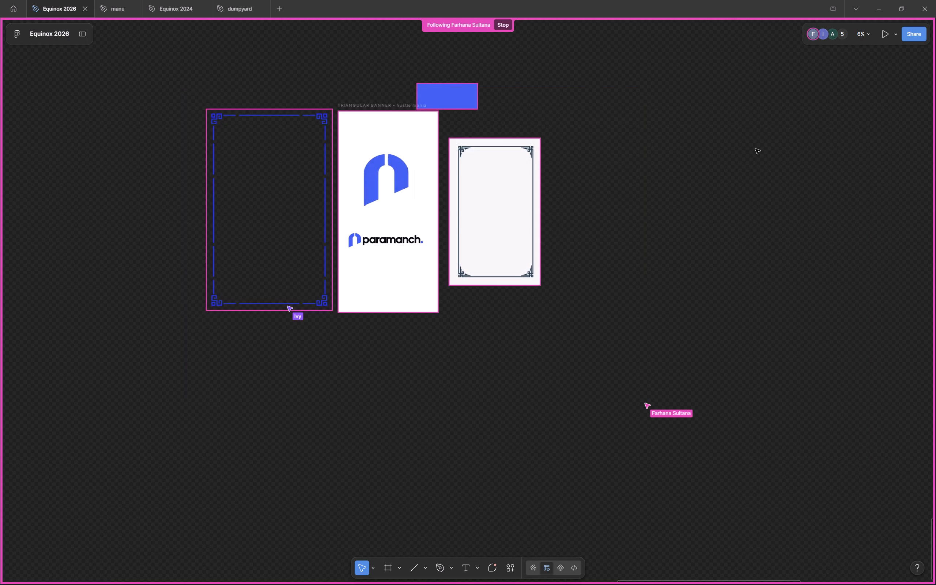
scroll(755, 149, right, 2)
scroll(755, 149, up, 2)
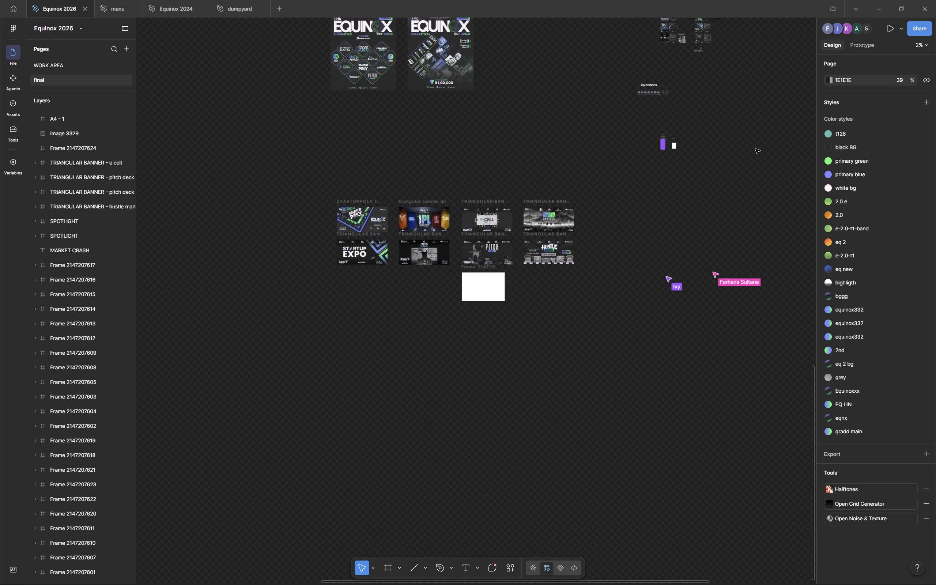
Move the blank A4 frame closer to the Startup Poly bonus and crisis cards and rotate it to -90°, landscape.
scroll(558, 154, left, 2)
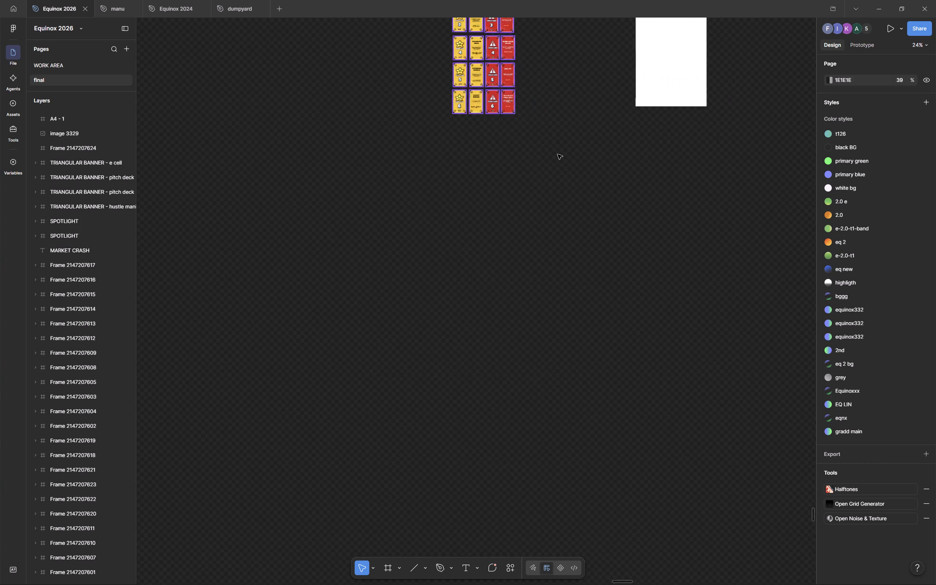
scroll(558, 154, up, 4)
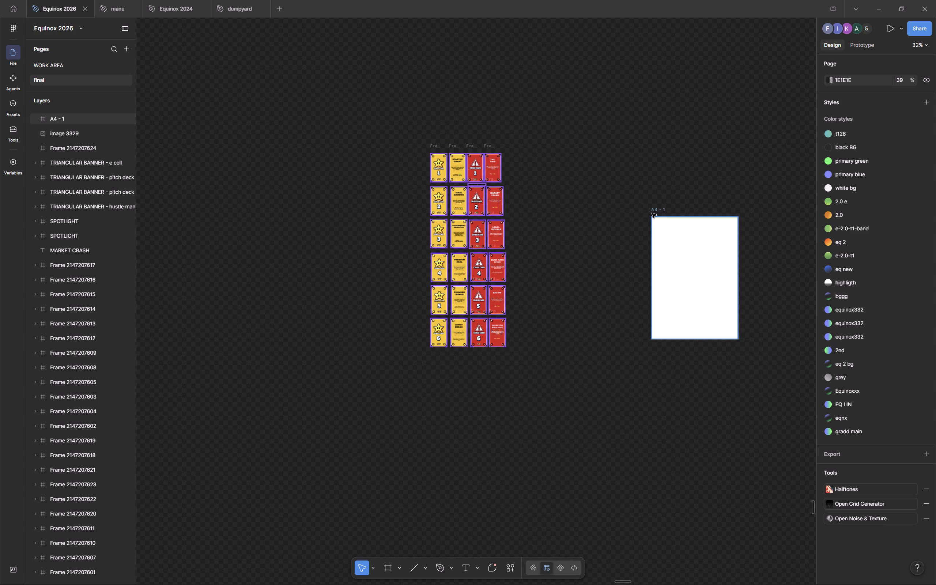
drag(652, 213, 558, 166)
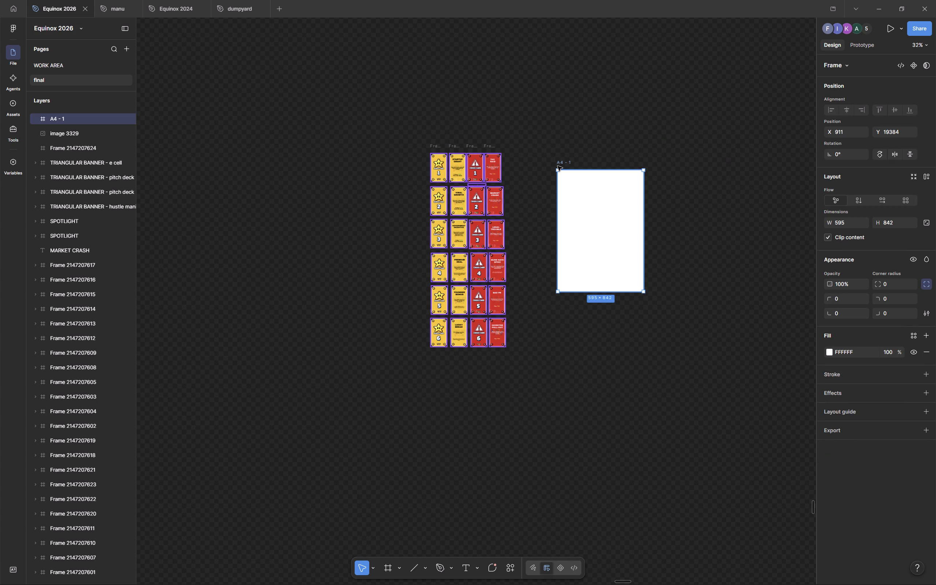
click(881, 157)
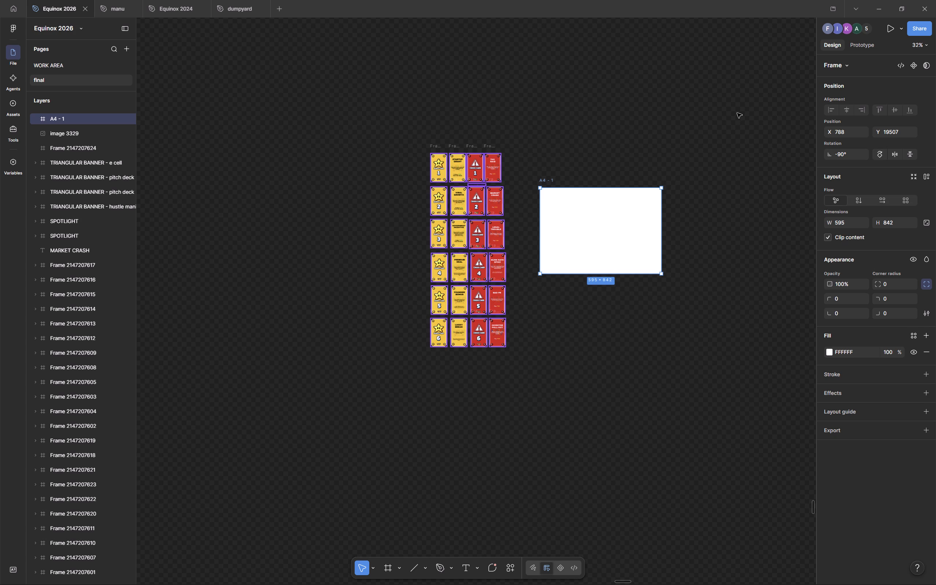
Duplicate the Tax Raid card and place the copy inside the landscape A4 frame at about X 64, Y 69.
scroll(687, 131, right, 1)
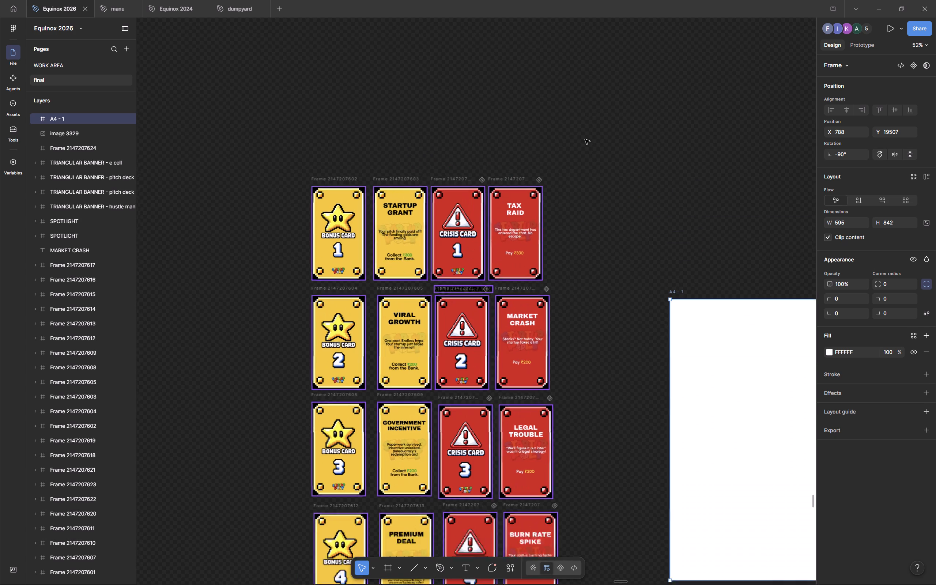
click(497, 174)
click(503, 181)
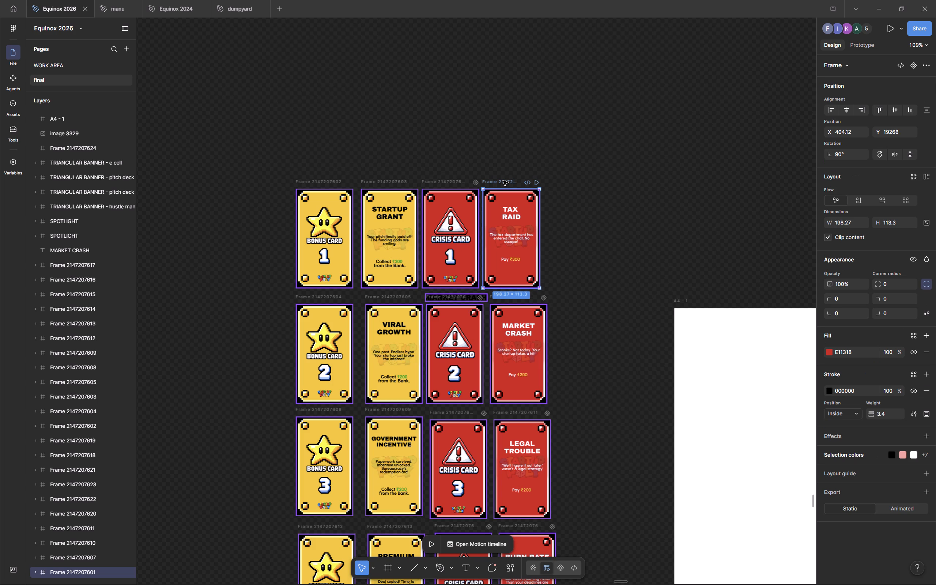
key(ctrl+d)
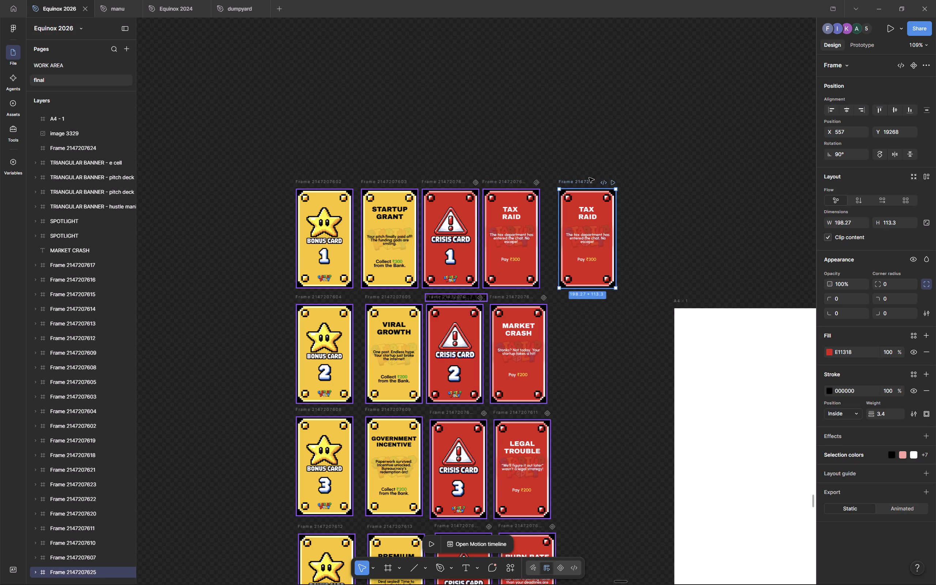
drag(589, 177, 617, 198)
click(582, 172)
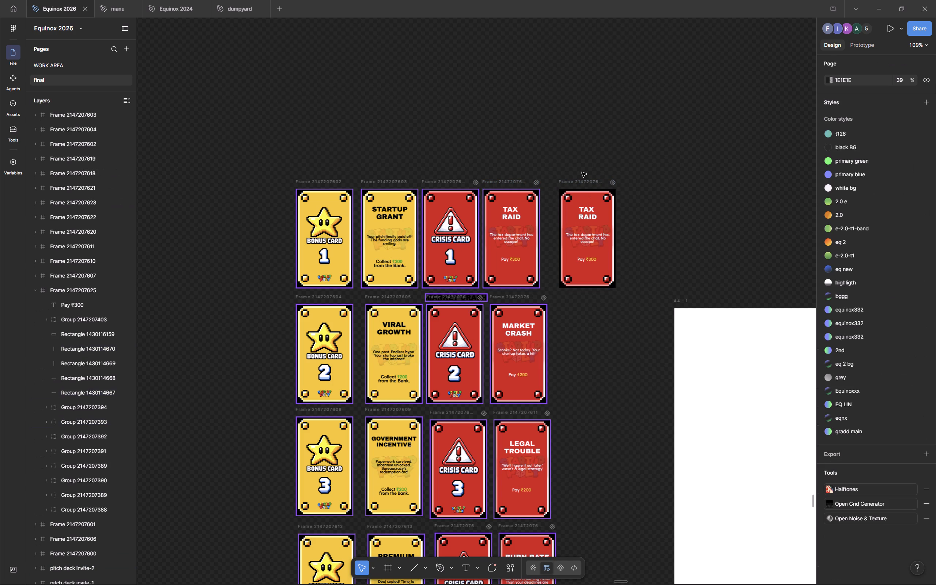
drag(583, 178, 728, 341)
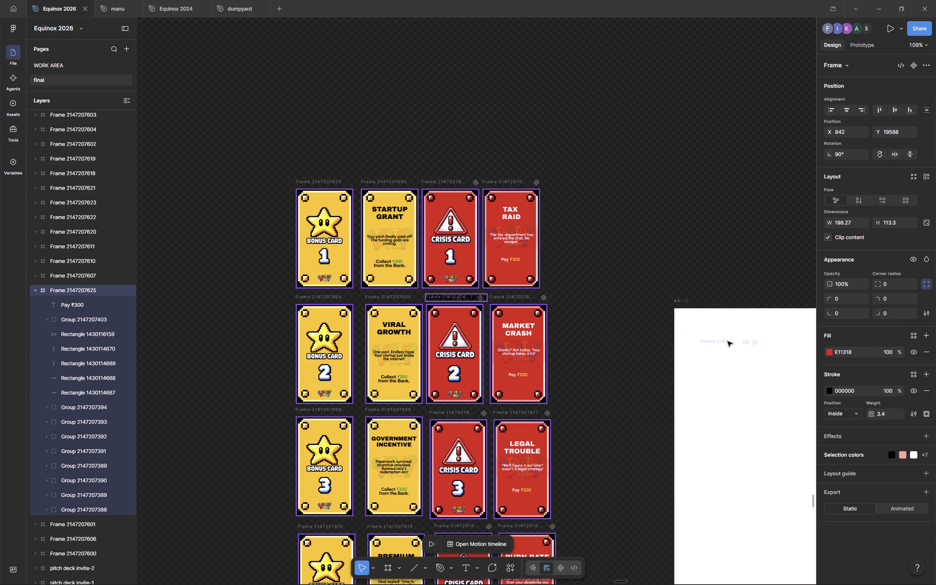
drag(728, 341, 730, 332)
Scale the copied Tax Raid card to about 294 × 168 and position it near the A4 frame's left edge at X 9, Y 116.
scroll(730, 332, left, 3)
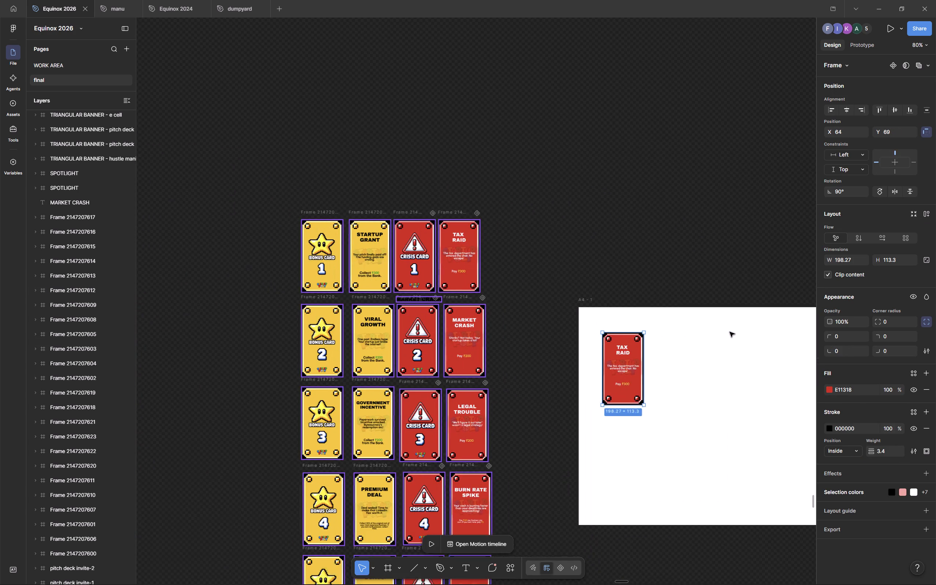
scroll(730, 332, left, 1)
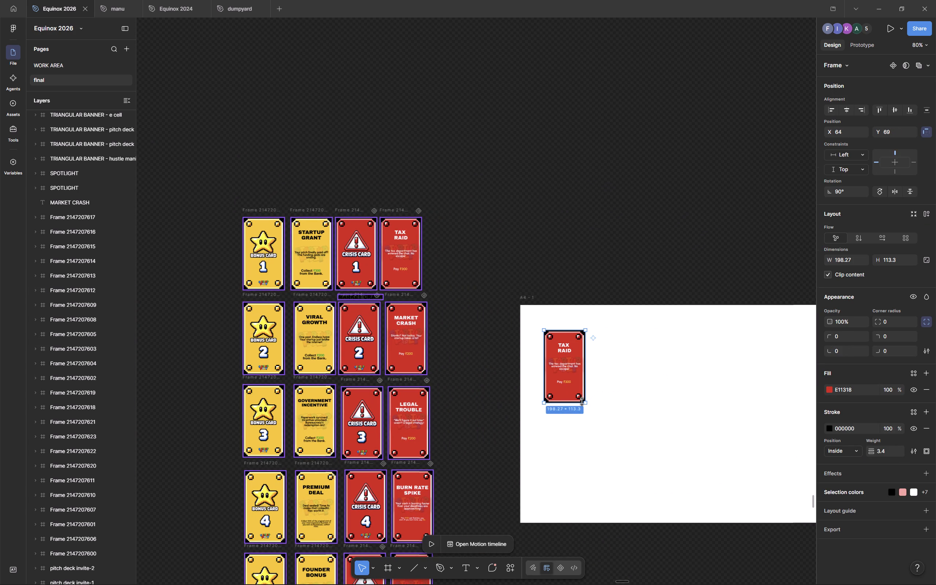
key(k)
drag(585, 403, 605, 432)
drag(587, 415, 570, 412)
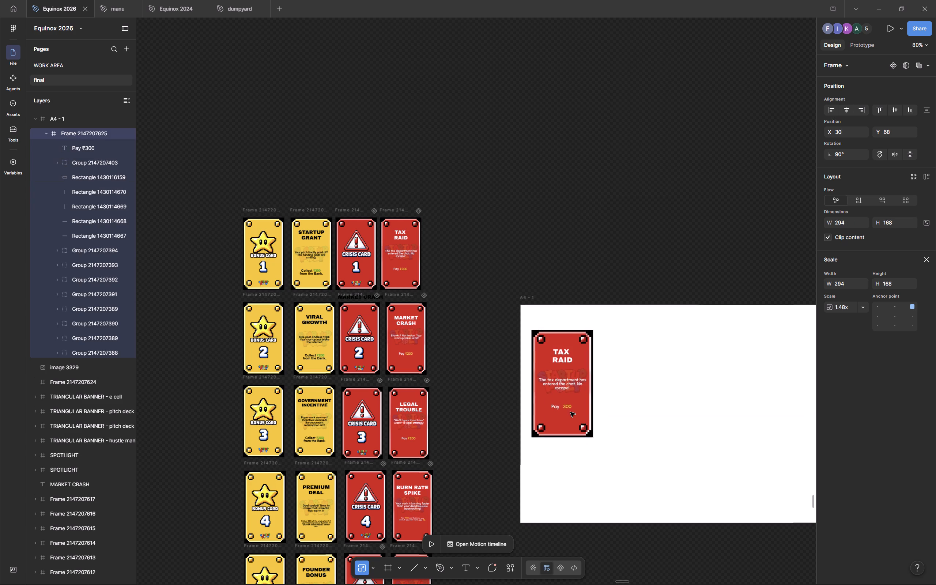
drag(570, 412, 567, 432)
scroll(567, 432, down, 1)
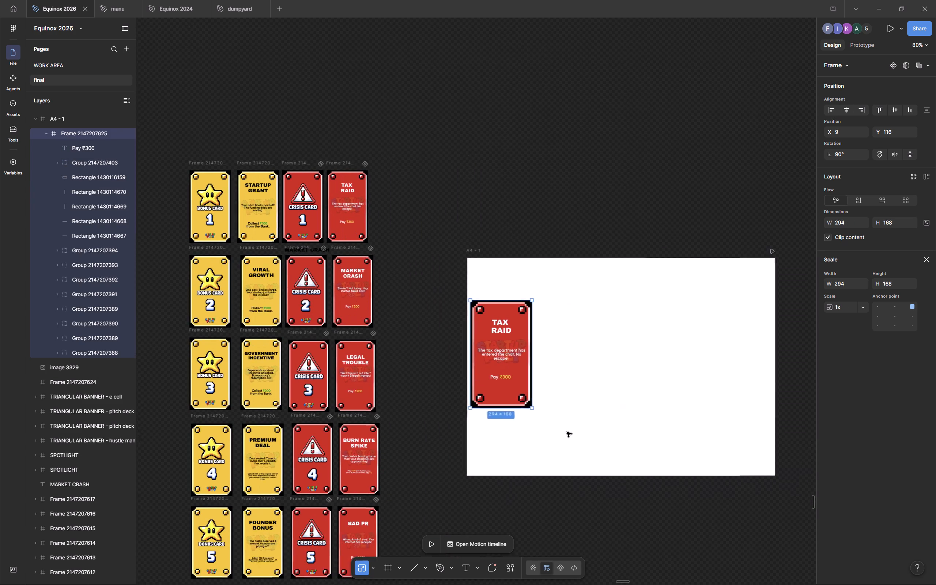
scroll(567, 432, right, 1)
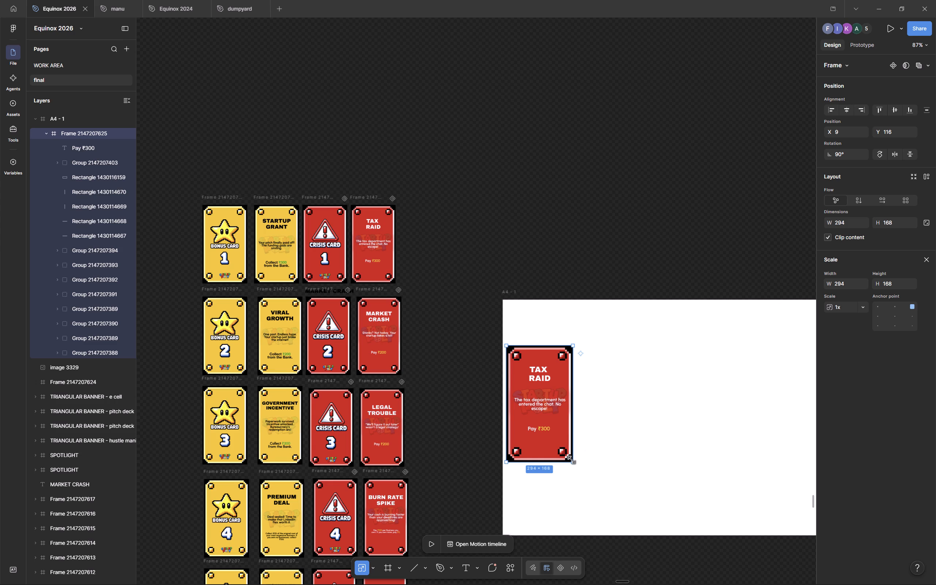
Scale the copied Tax Raid card to about 345 × 197 and reposition it in the A4 frame at about X 45, Y 131.
drag(571, 460, 574, 482)
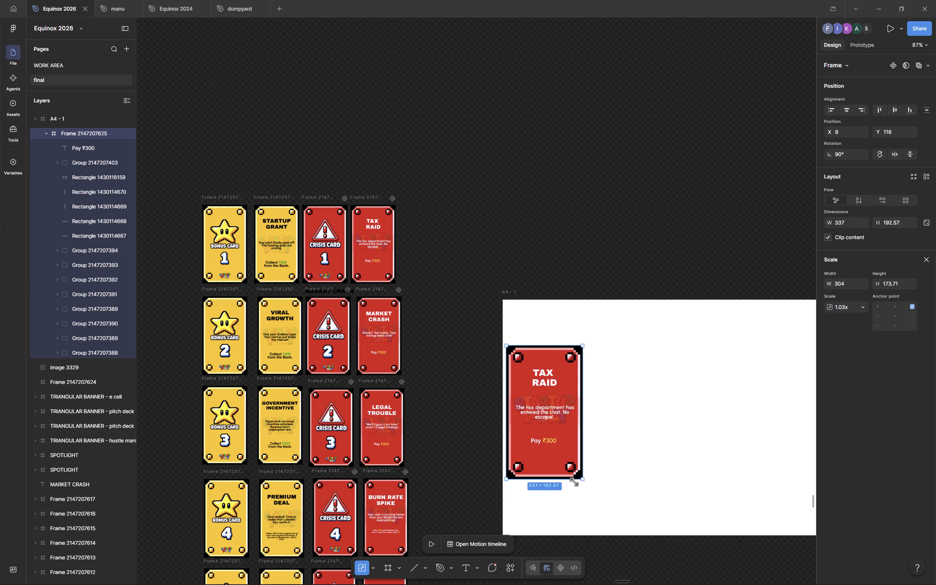
drag(574, 482, 573, 482)
drag(559, 439, 571, 445)
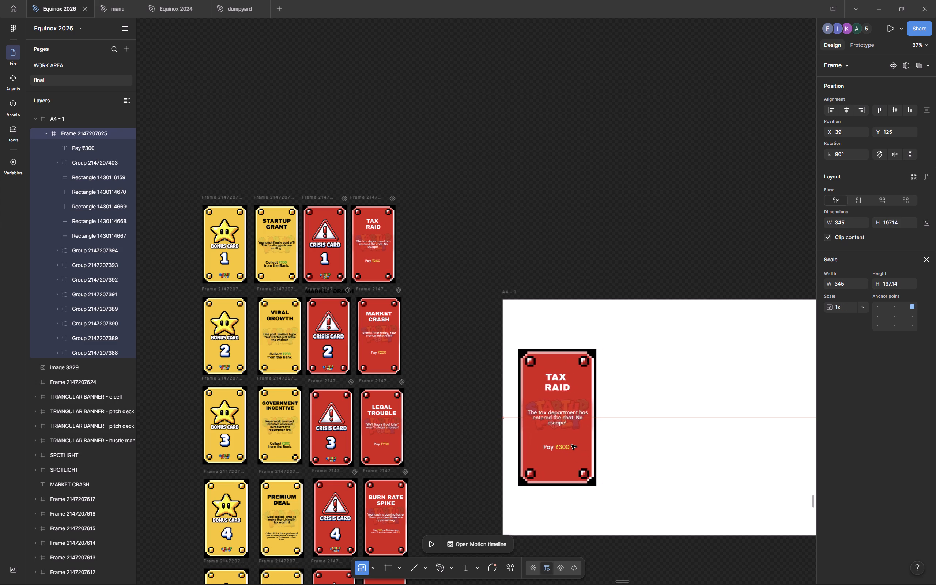
drag(571, 445, 574, 446)
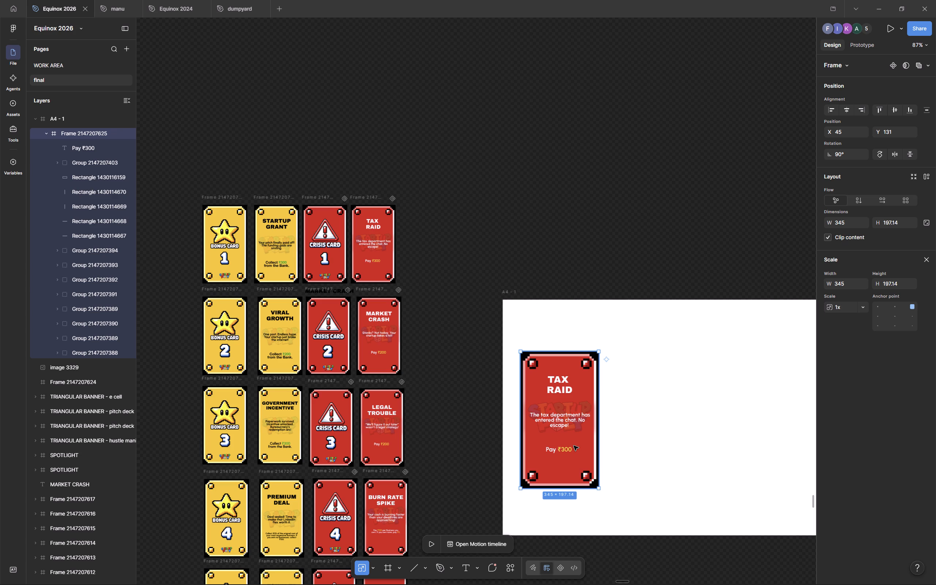
Move the enlarged Tax Raid card out of the A4 frame onto the canvas below it.
scroll(574, 446, down, 1)
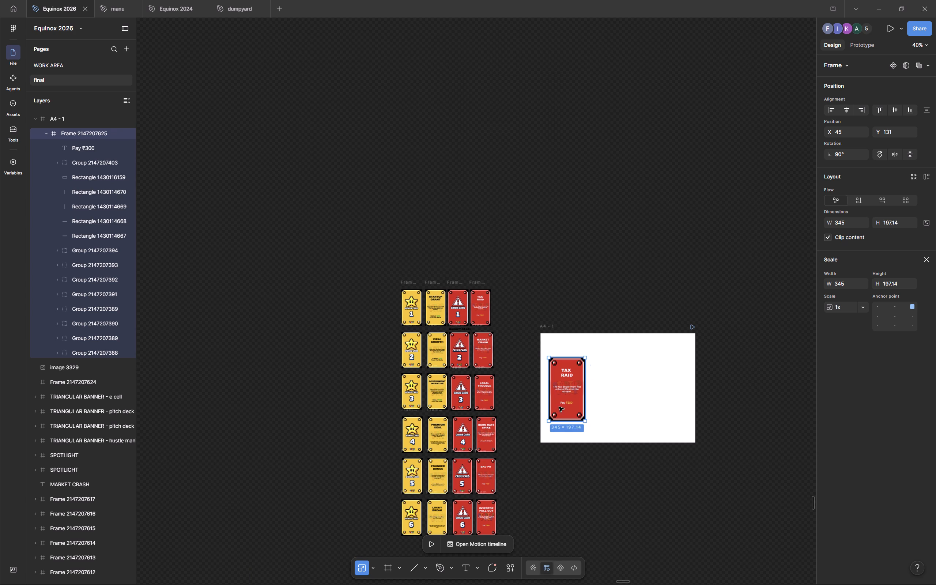
drag(559, 407, 606, 532)
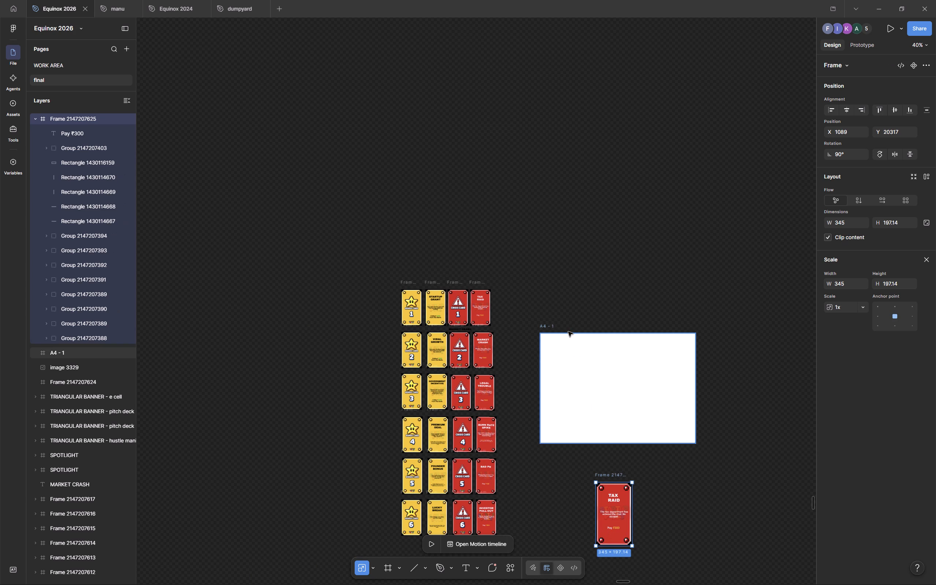
Rotate the empty A4 frame by 90° to 180°, portrait orientation.
click(547, 325)
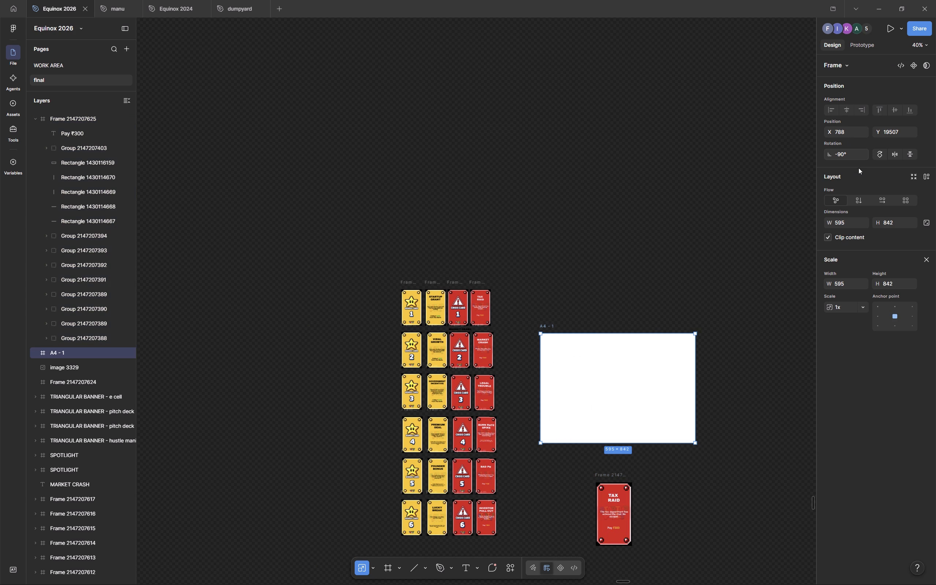
click(877, 153)
Move the original Crisis Card 1 from the card grid into the portrait A4 frame at about X 63, Y 124.
scroll(716, 238, down, 1)
scroll(716, 238, right, 2)
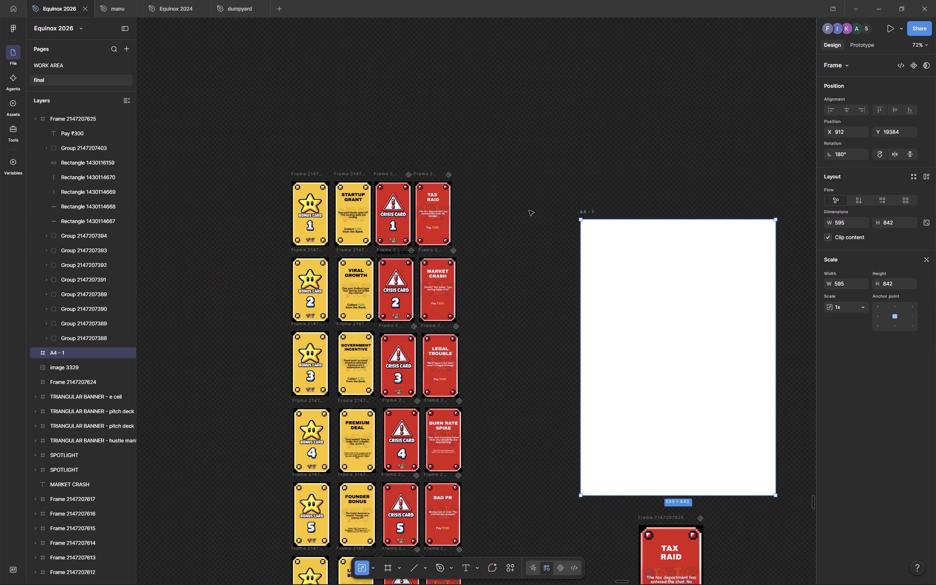
scroll(486, 197, down, 1)
scroll(486, 197, left, 1)
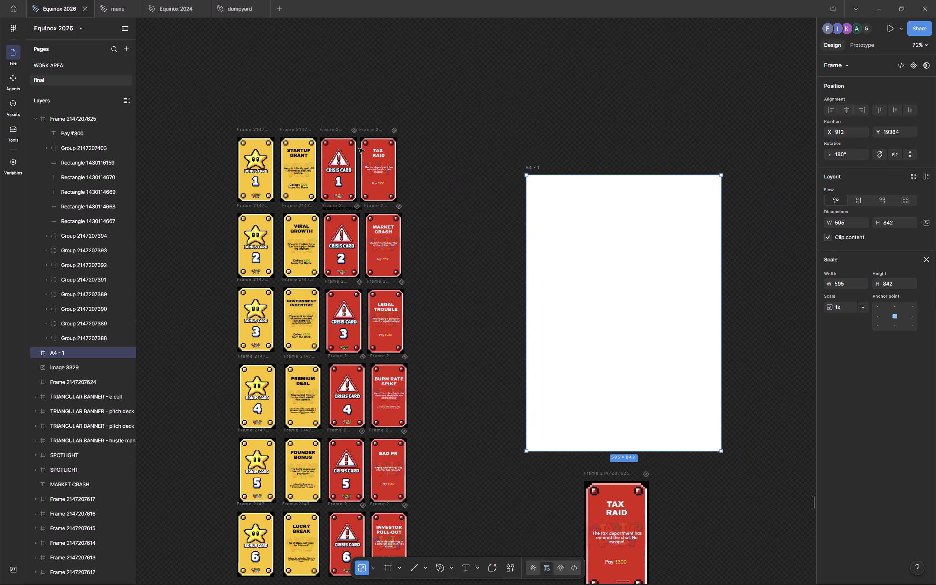
drag(327, 126, 553, 241)
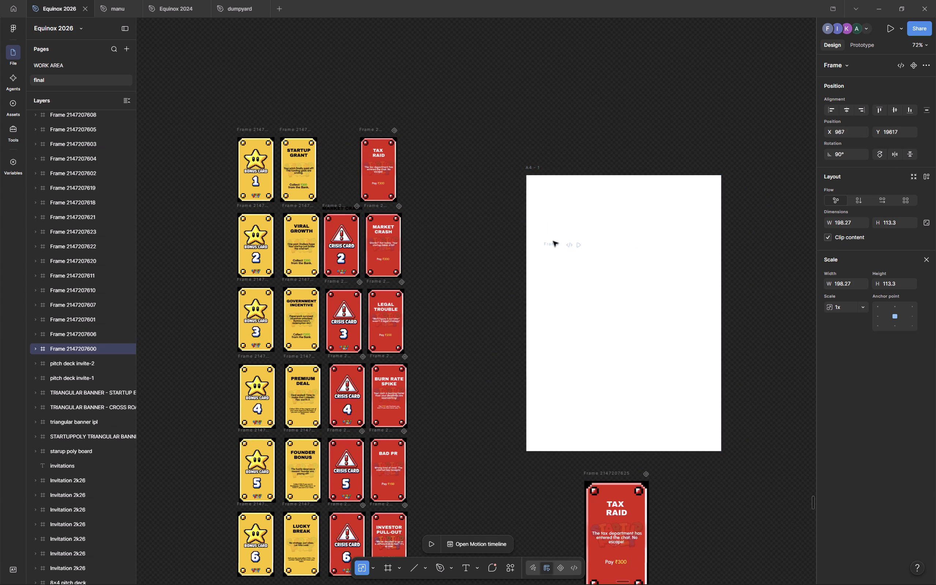
drag(553, 241, 554, 205)
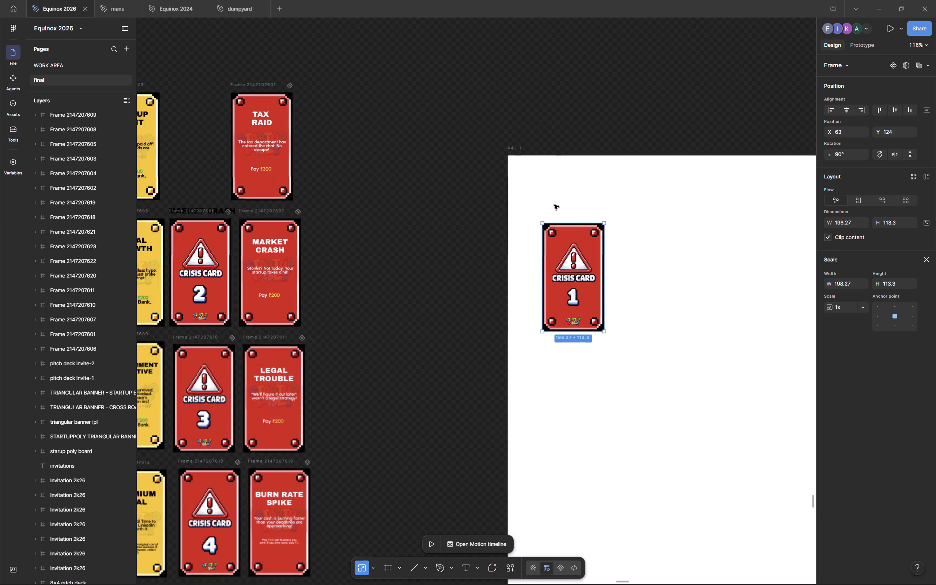
Scale Crisis Card 1 to about 448 × 256 and move it near the A4 frame's top-left corner at X 51, Y 76.
scroll(647, 328, down, 1)
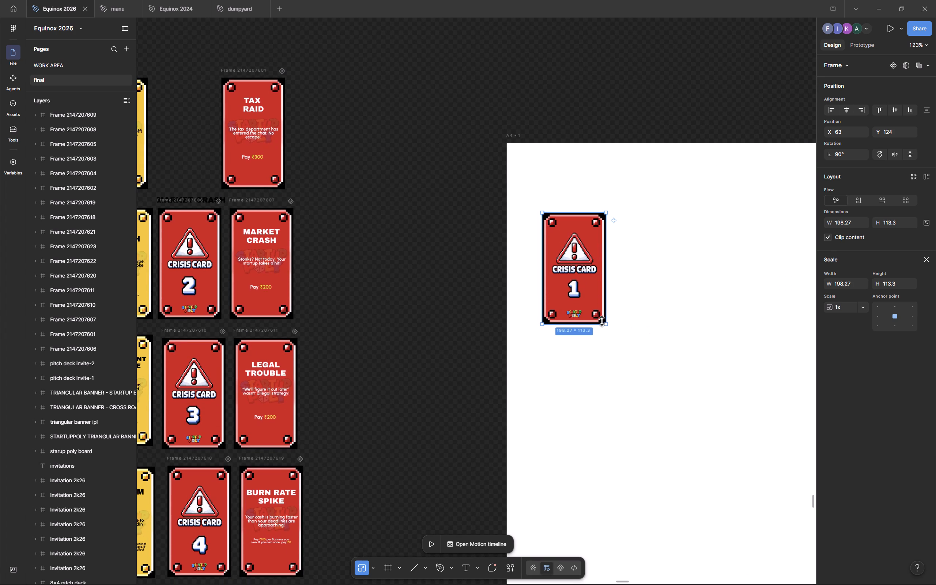
drag(606, 323, 683, 424)
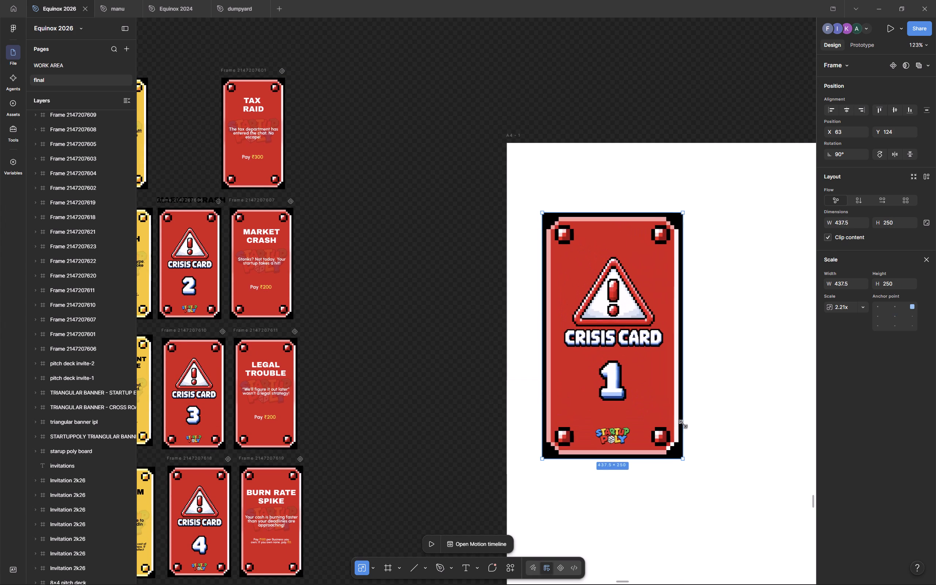
drag(683, 424, 686, 427)
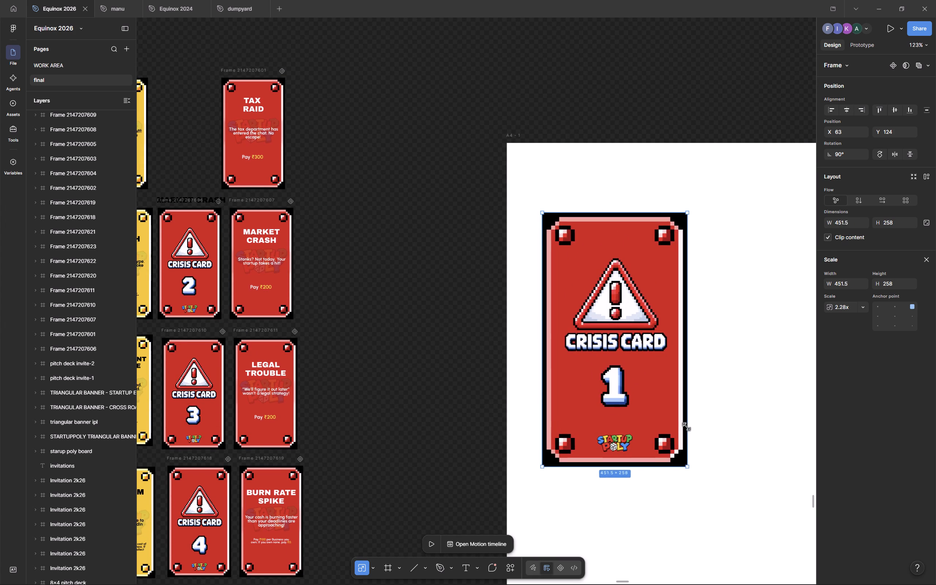
drag(686, 427, 686, 428)
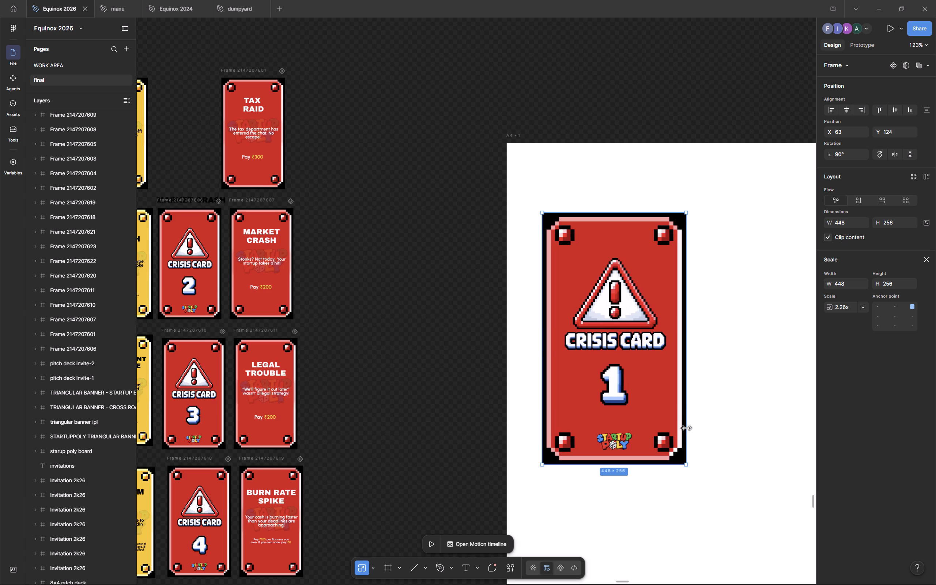
scroll(686, 428, left, 1)
drag(619, 400, 617, 386)
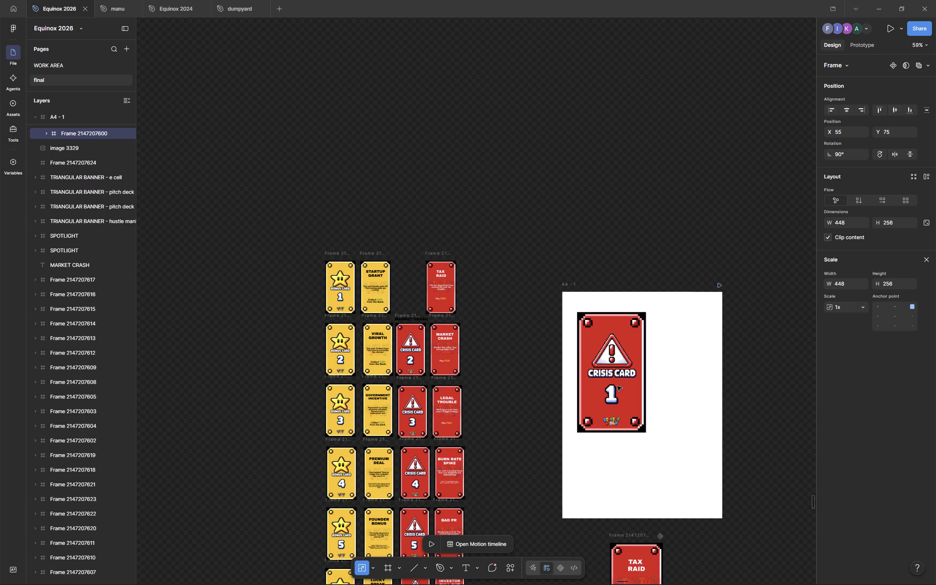
drag(617, 386, 616, 386)
Scale Crisis Card 1 down proportionally and set its scaled width to 350.
drag(661, 459, 635, 434)
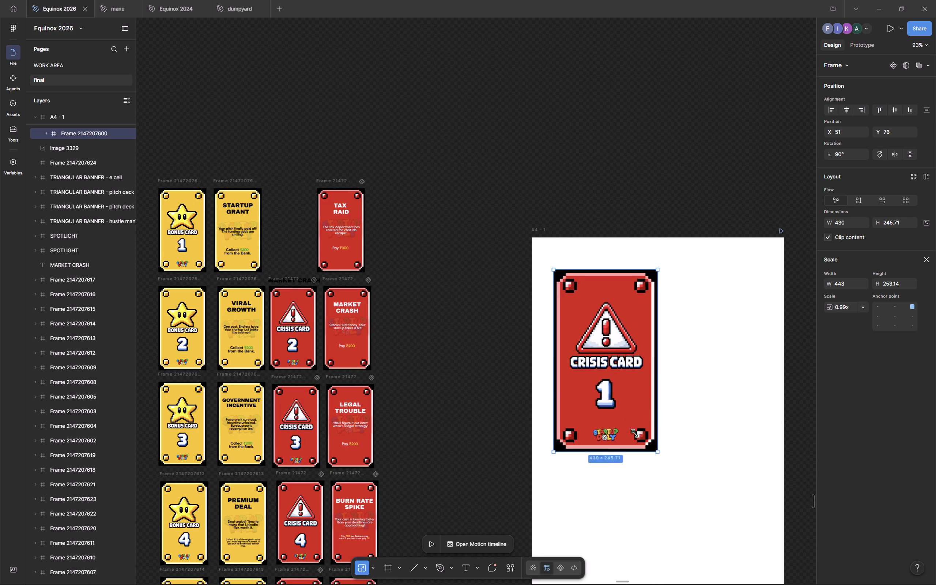
drag(635, 434, 622, 415)
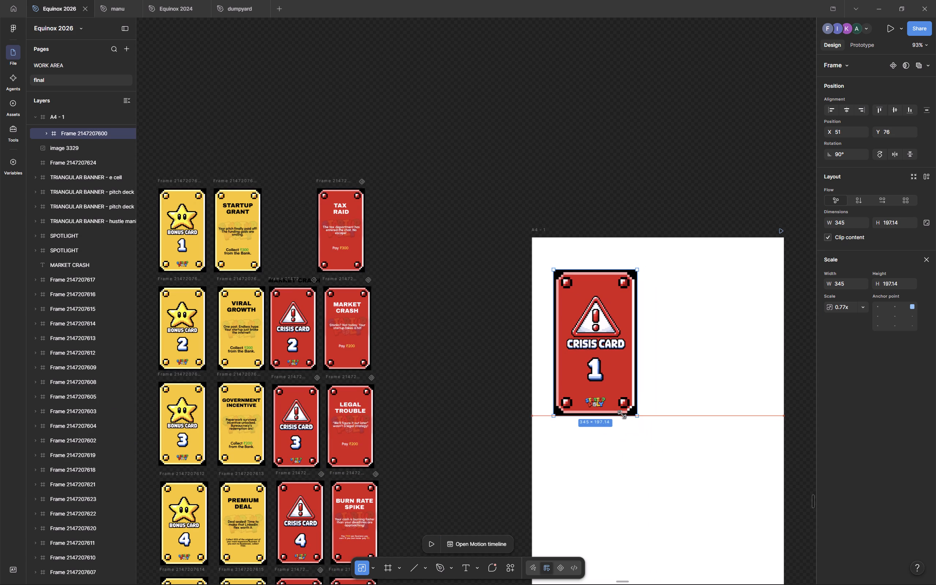
drag(622, 415, 615, 408)
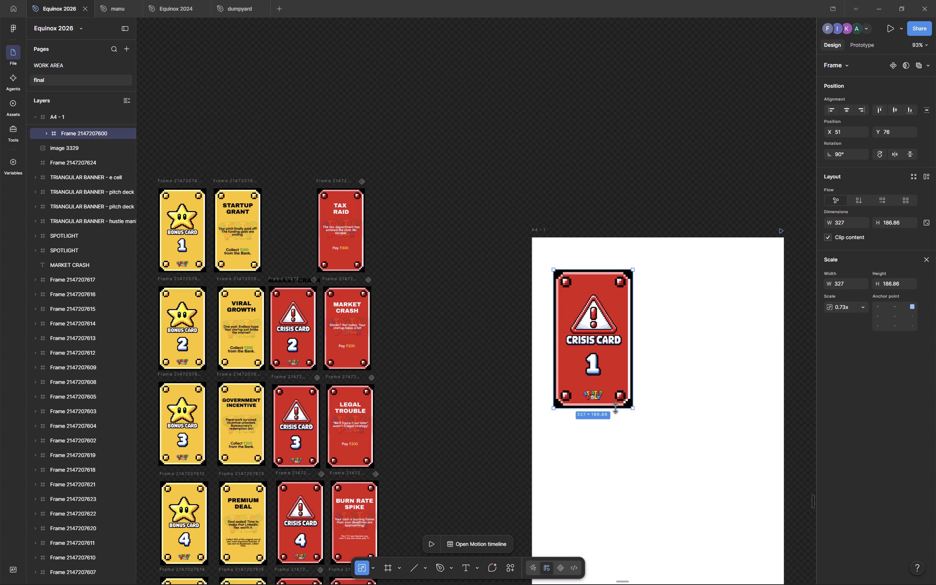
click(849, 284)
scroll(756, 305, left, 1)
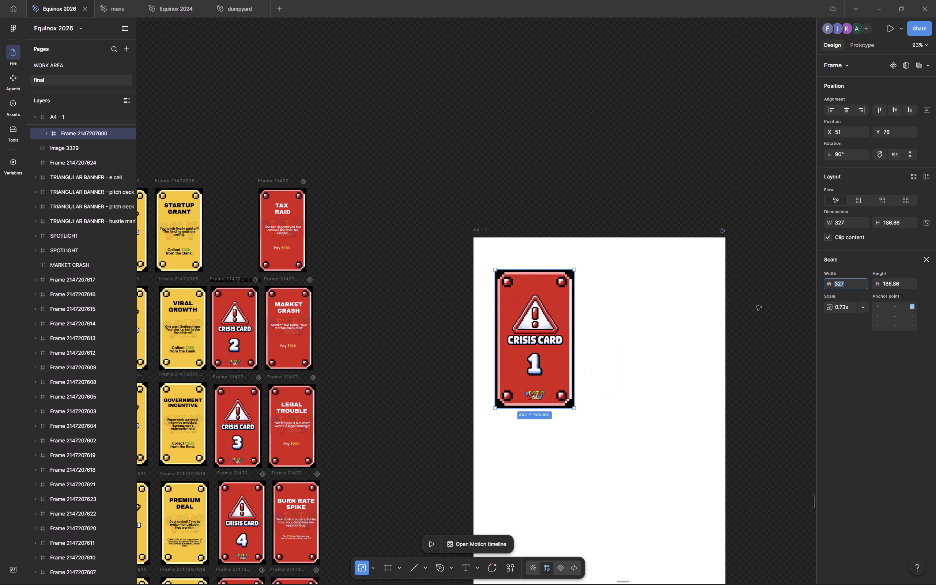
text(350)
key(Return)
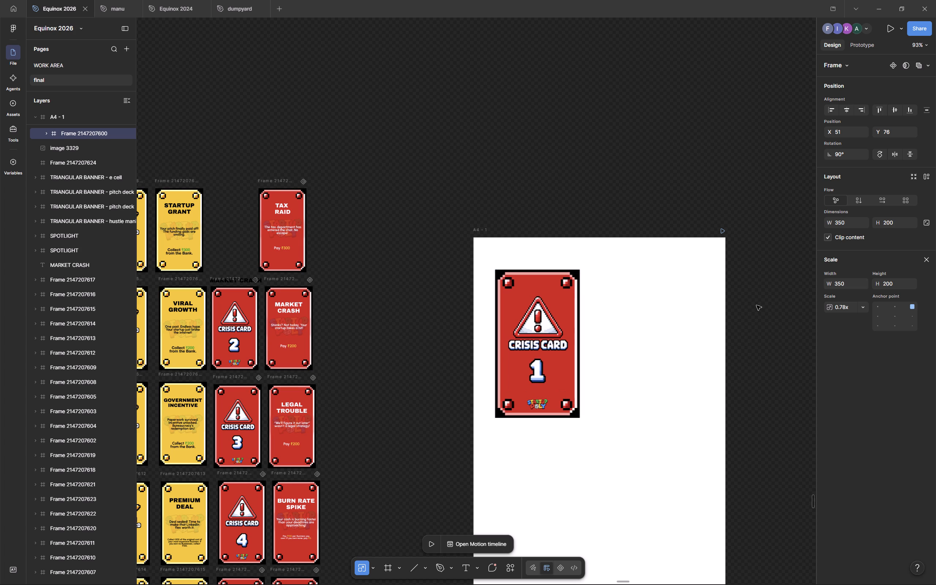
Duplicate Crisis Card 1 and place the copy beside it in the A4 frame at X 353, Y 76.
click(562, 346)
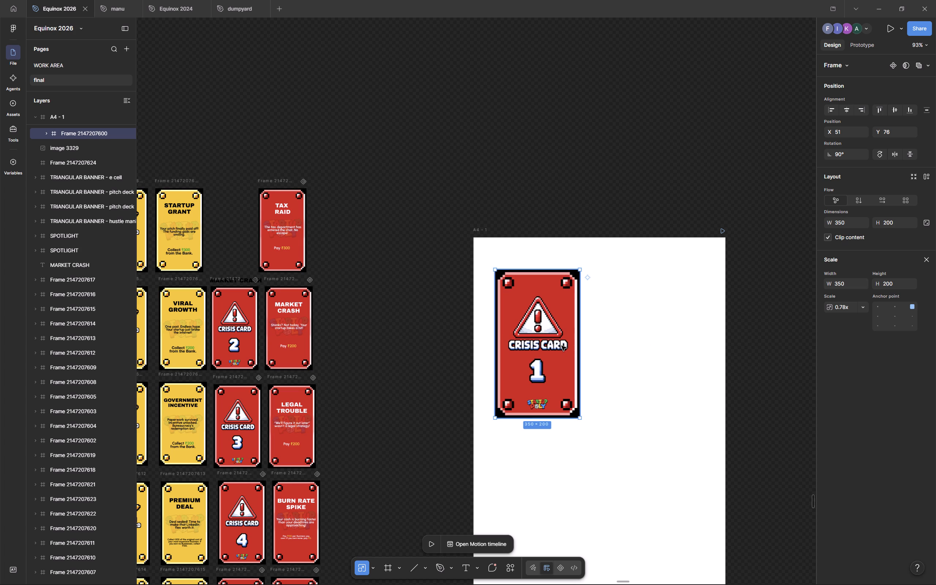
key(ctrl+d)
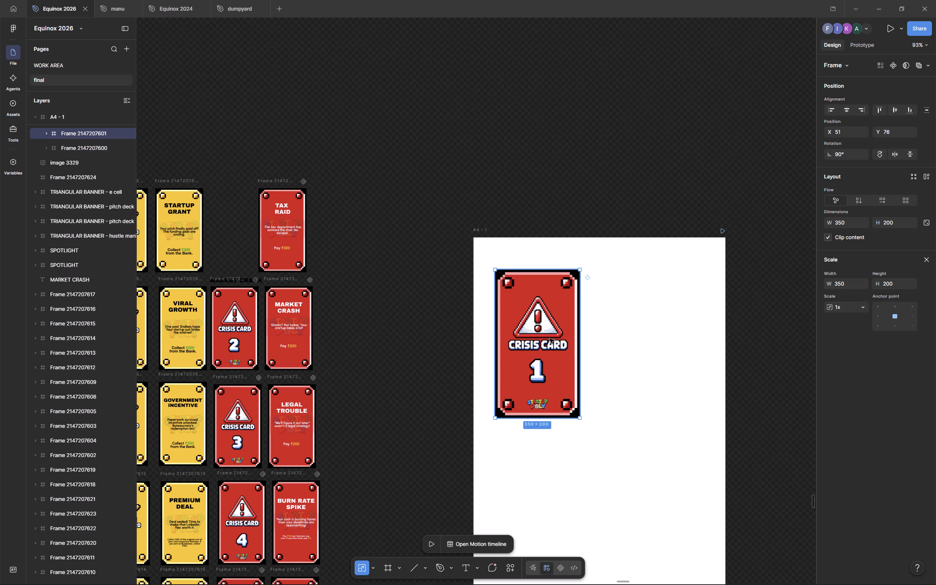
drag(550, 339, 680, 344)
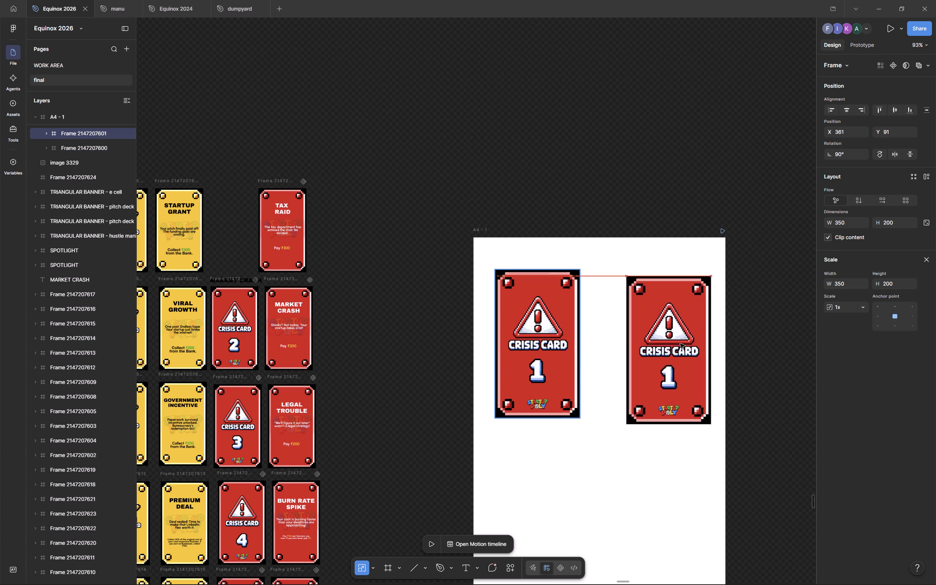
drag(680, 344, 677, 339)
Look over the rest of the final page, including the invitations, the event banners and the Startup Poly board.
scroll(677, 339, down, 1)
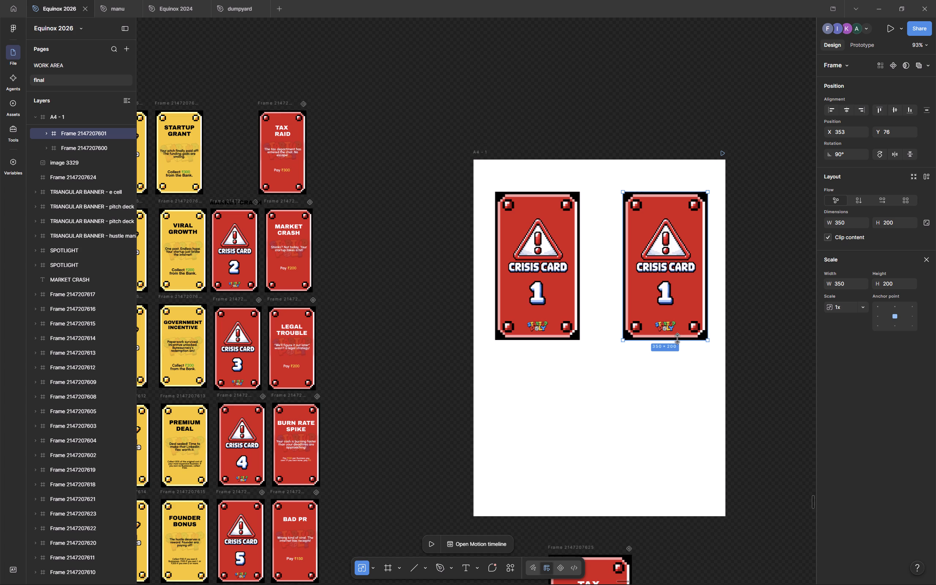
scroll(677, 339, down, 1)
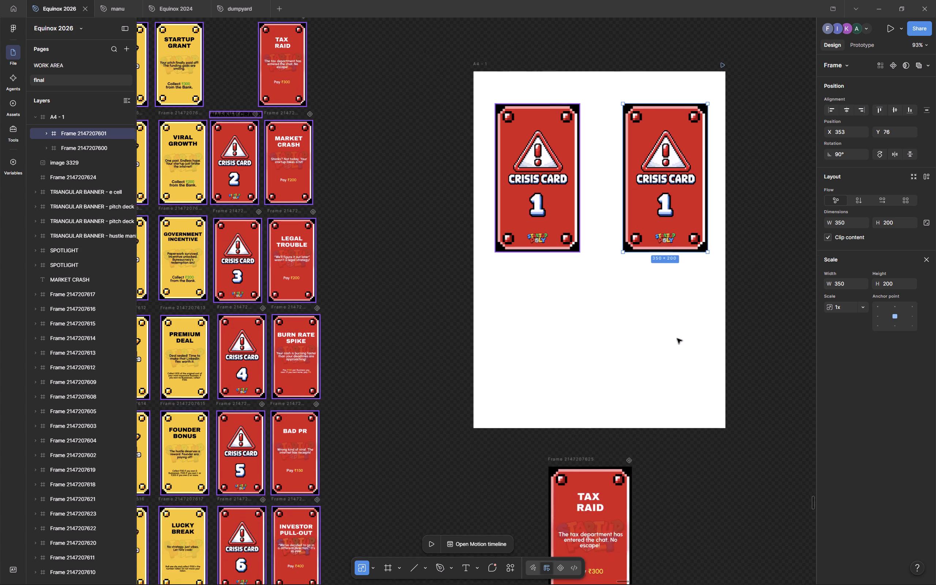
scroll(677, 339, down, 1)
scroll(677, 339, up, 2)
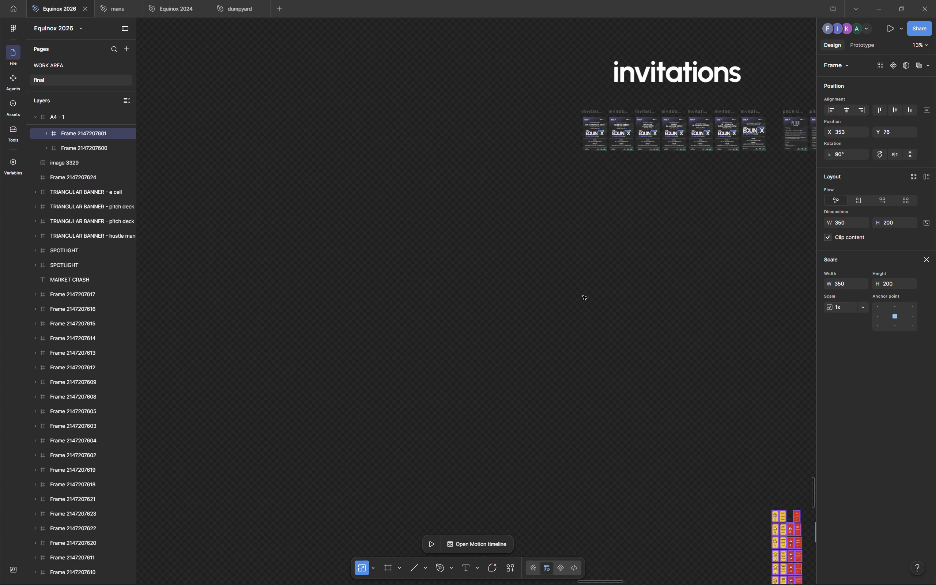
scroll(559, 286, right, 2)
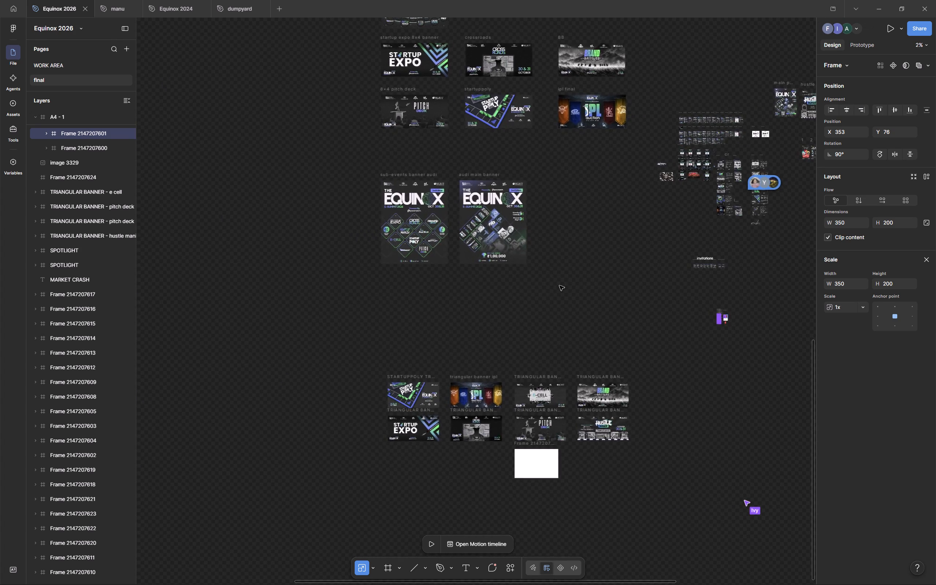
scroll(559, 286, up, 8)
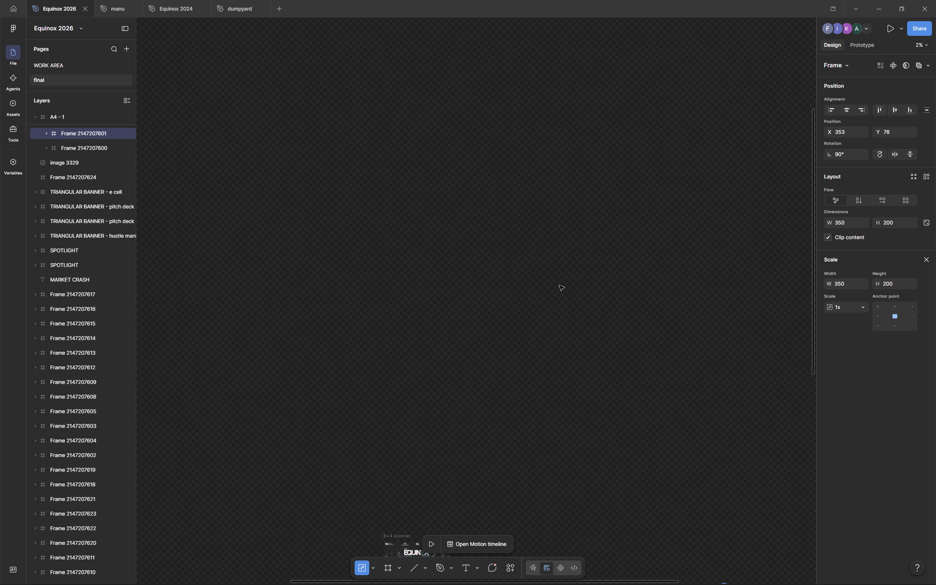
scroll(559, 286, right, 4)
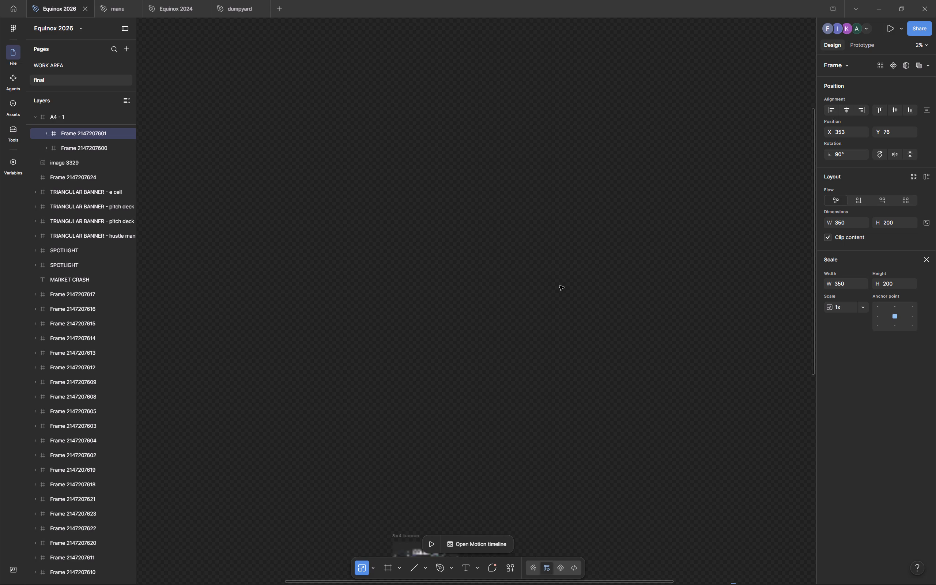
scroll(559, 286, right, 1)
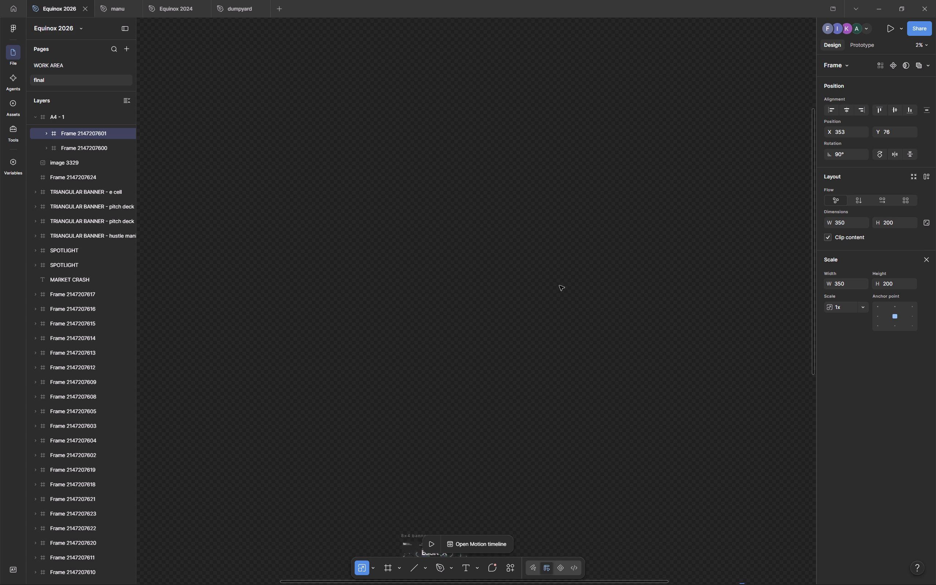
click(559, 286)
scroll(559, 286, left, 6)
scroll(559, 286, down, 4)
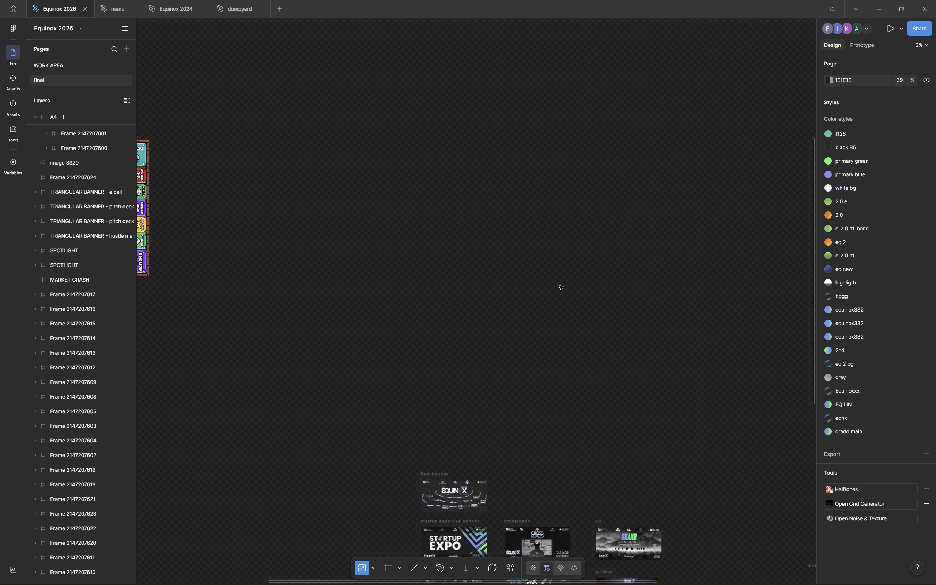
scroll(559, 286, down, 2)
scroll(559, 286, right, 7)
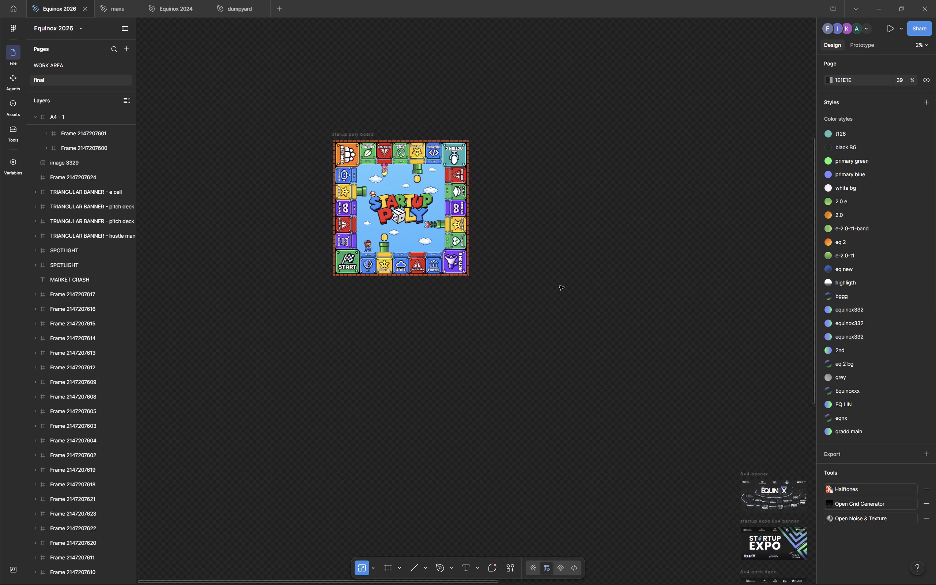
Look over the final page's event banners, the tall Equinox dropdown banner, the triangular banners and the small poster and invitation groups.
scroll(559, 286, right, 2)
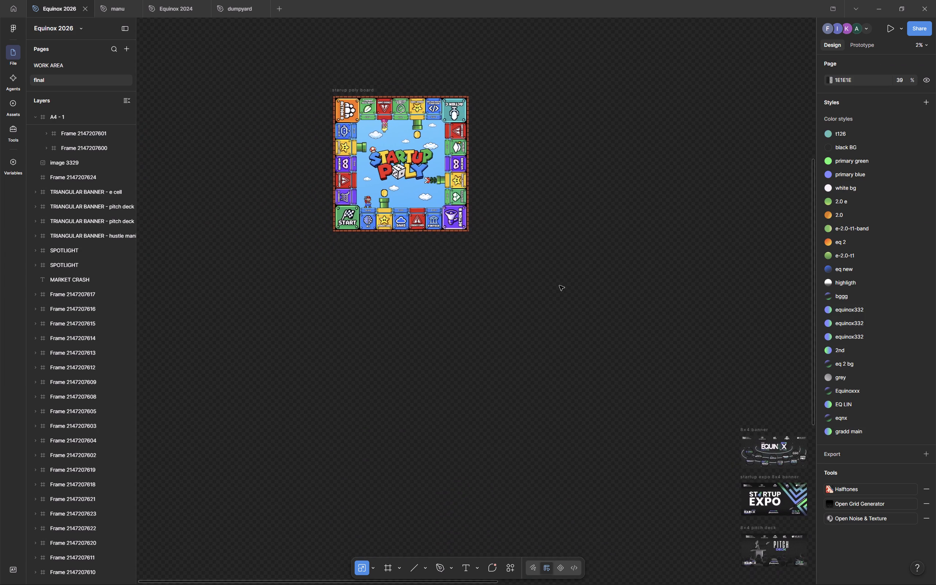
scroll(559, 286, down, 3)
scroll(559, 286, left, 7)
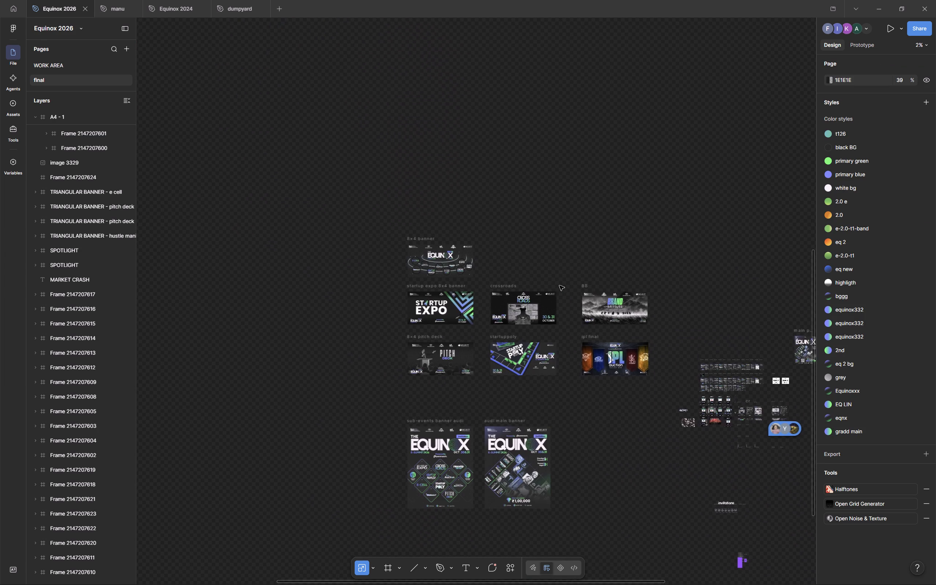
scroll(559, 286, left, 1)
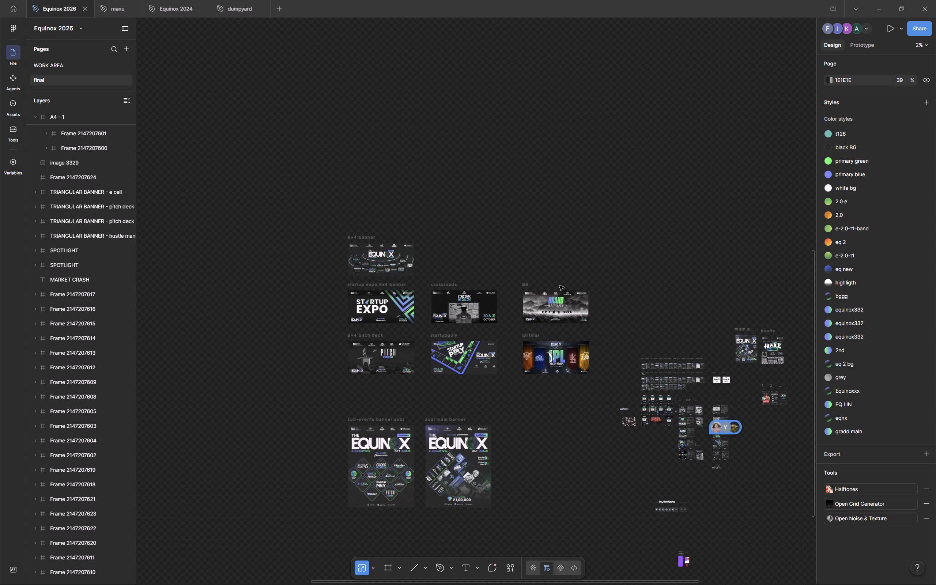
scroll(559, 286, left, 10)
scroll(559, 286, down, 1)
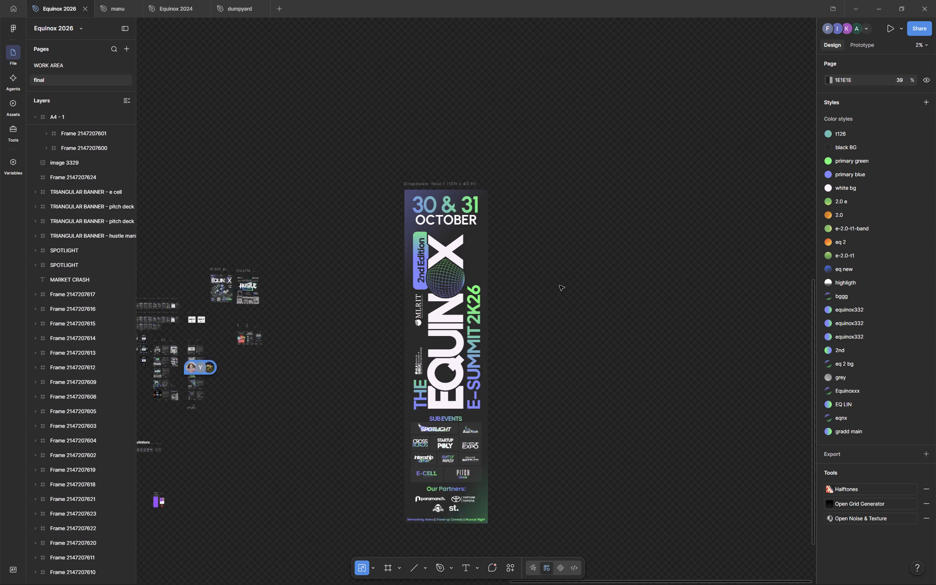
scroll(559, 286, down, 1)
scroll(559, 286, up, 1)
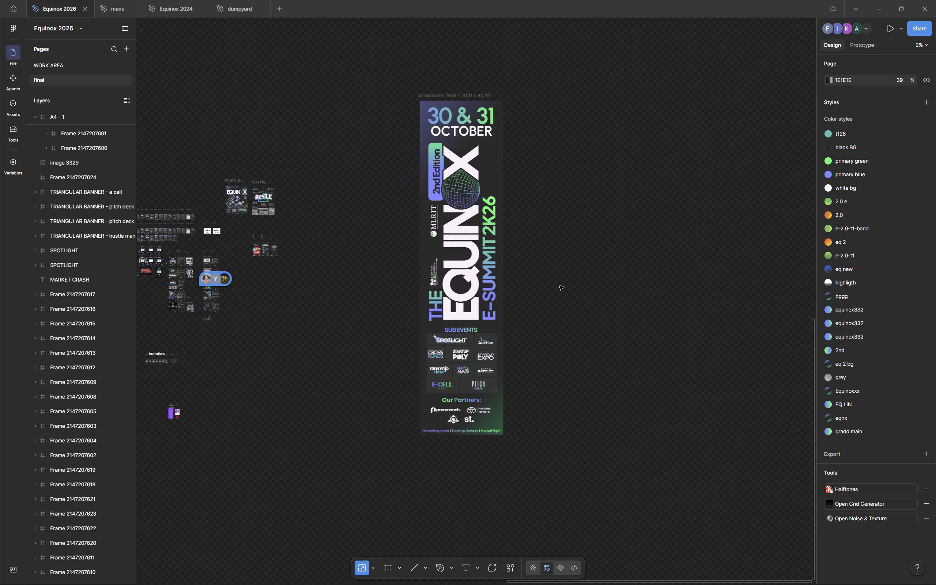
scroll(559, 286, right, 5)
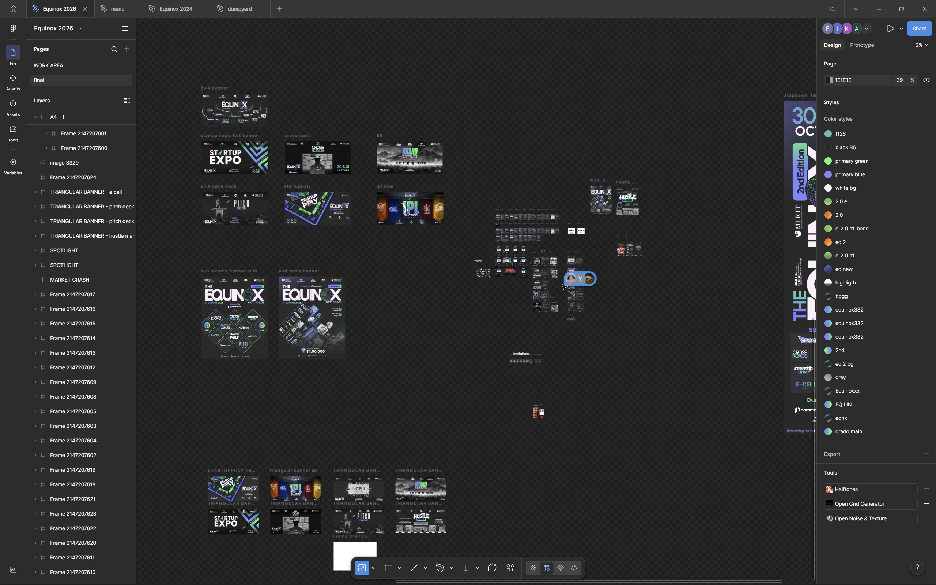
scroll(562, 285, up, 1)
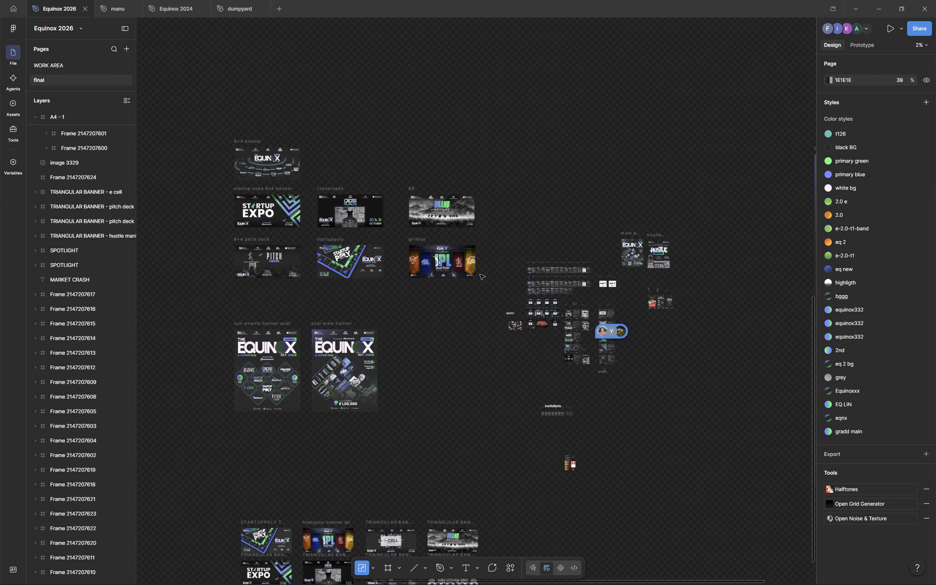
click(486, 320)
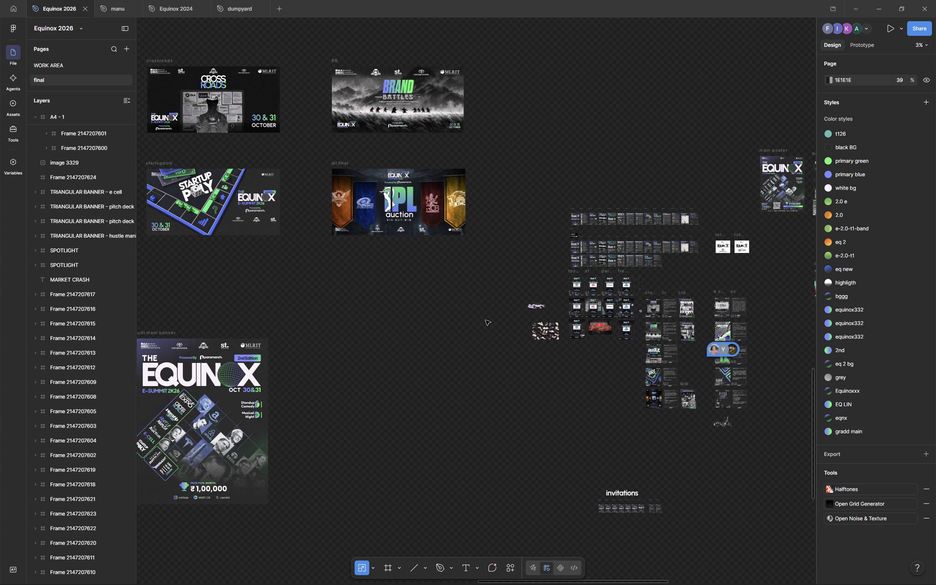
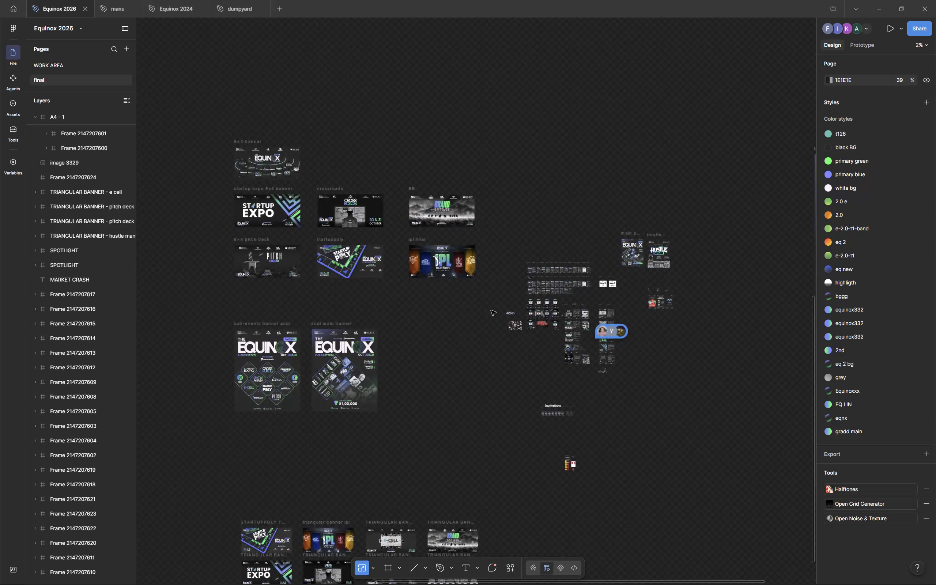
Switch to the WORK AREA page and look over the numbered IPL logo sheets, single-team logo frames, ipl logos frame and Brand Battles logo sheets.
click(464, 363)
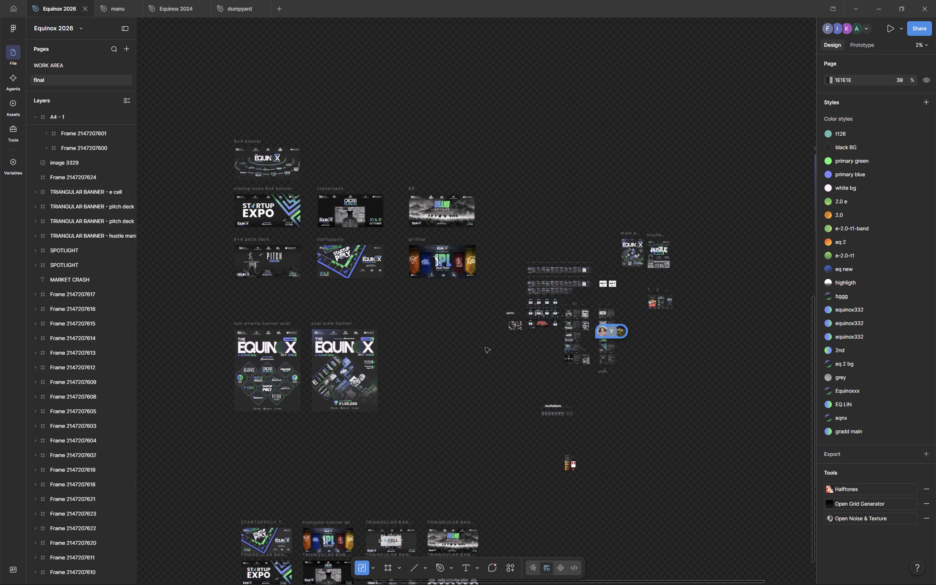
scroll(489, 279, right, 5)
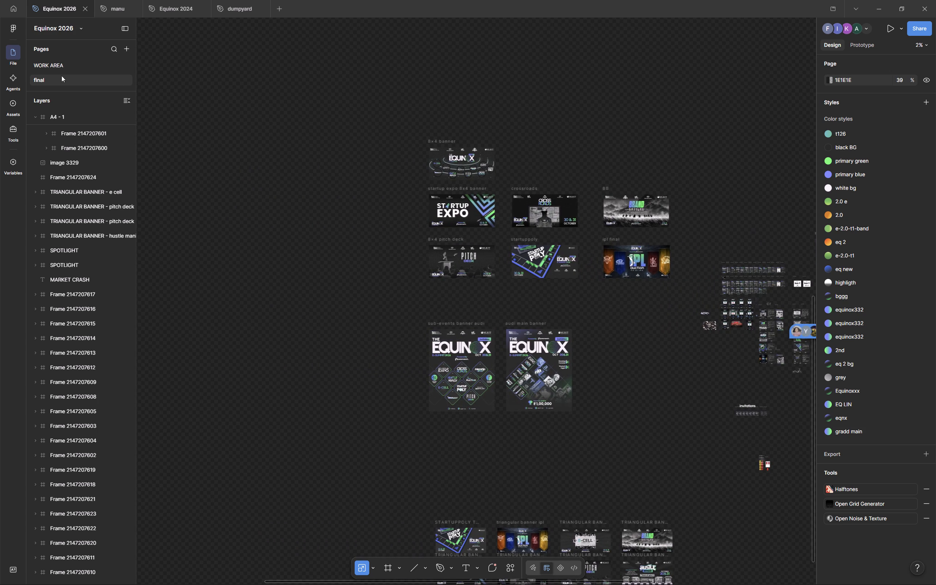
click(50, 65)
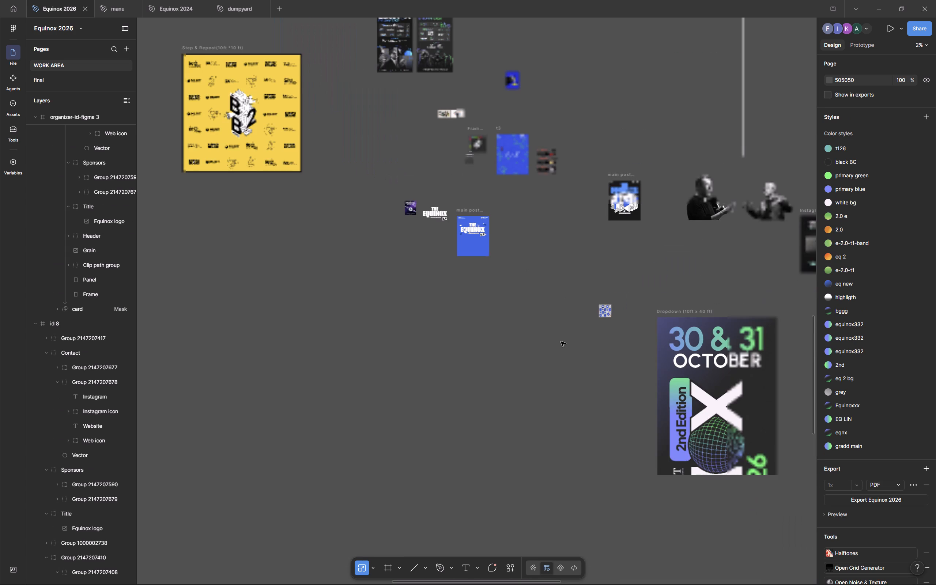
scroll(561, 341, up, 12)
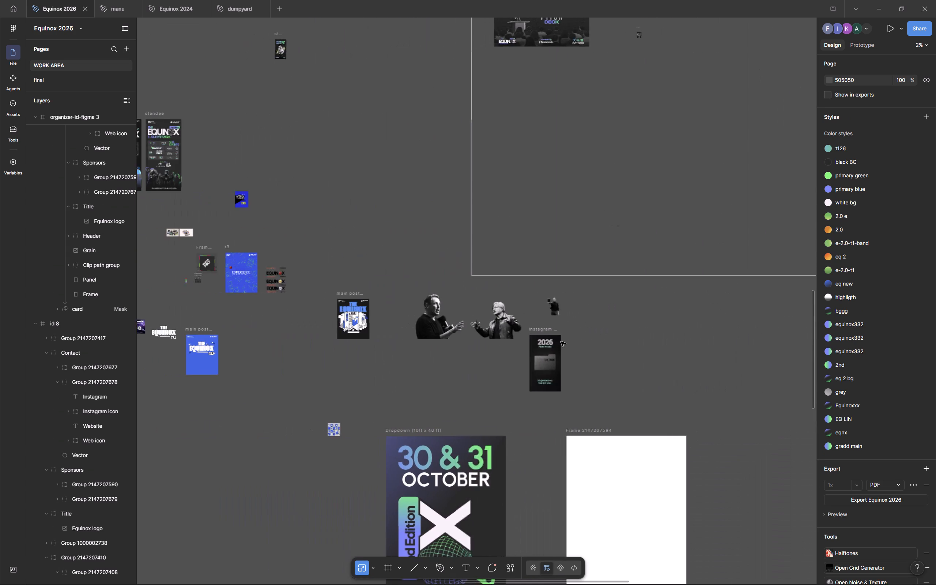
scroll(561, 341, up, 5)
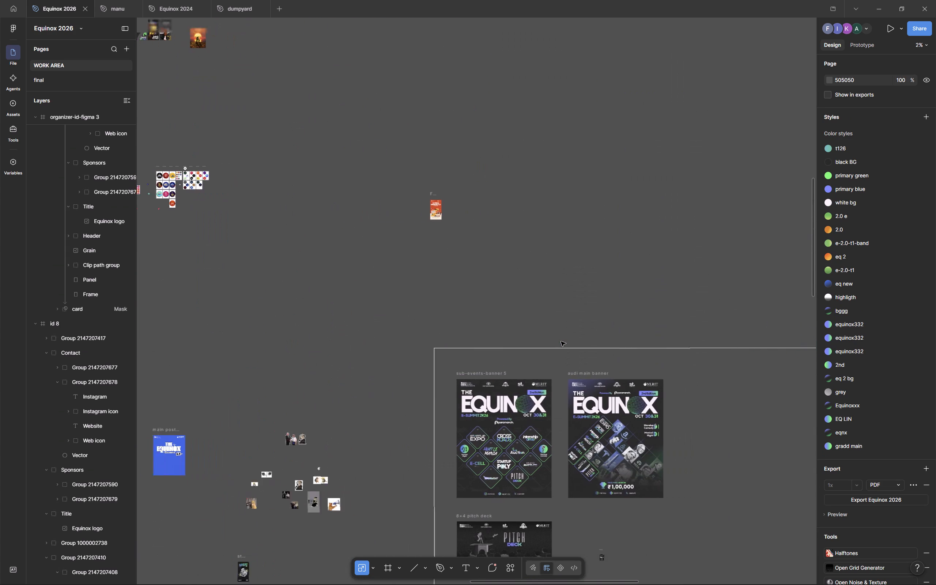
scroll(189, 216, right, 5)
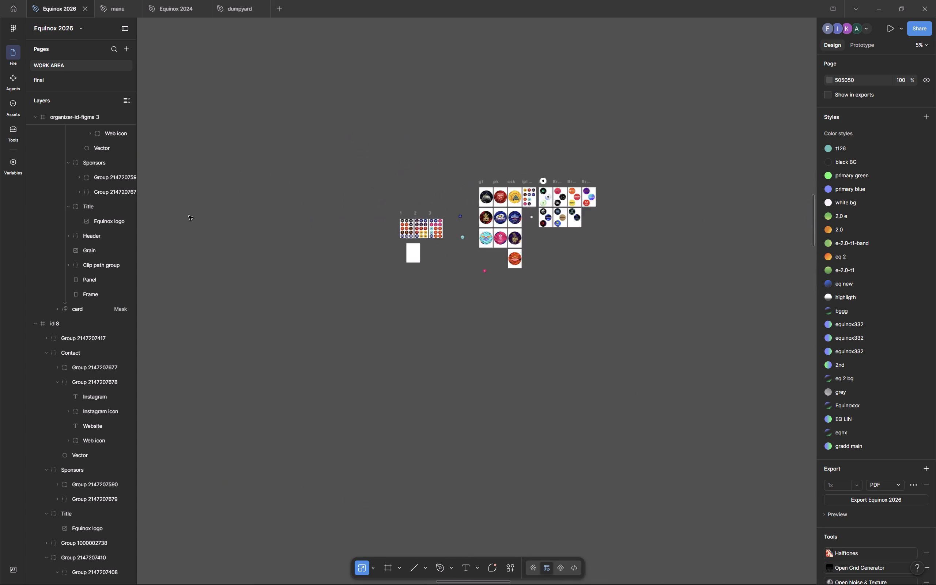
scroll(189, 216, left, 8)
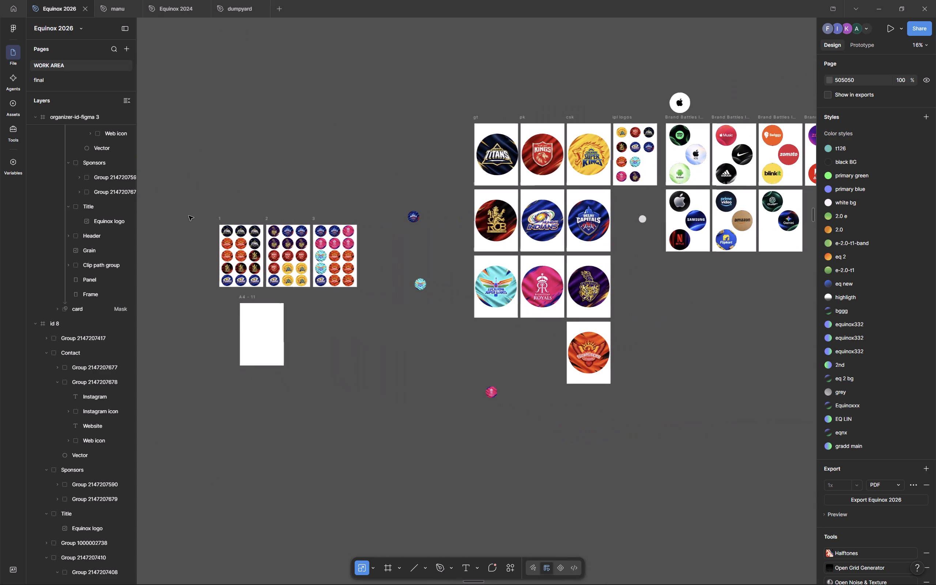
scroll(262, 272, right, 2)
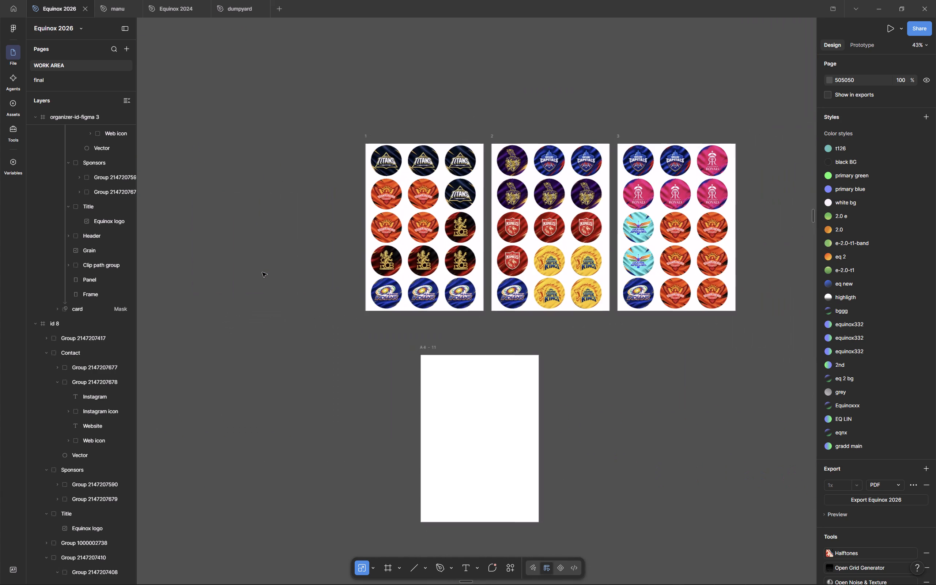
scroll(262, 272, left, 2)
scroll(420, 247, left, 4)
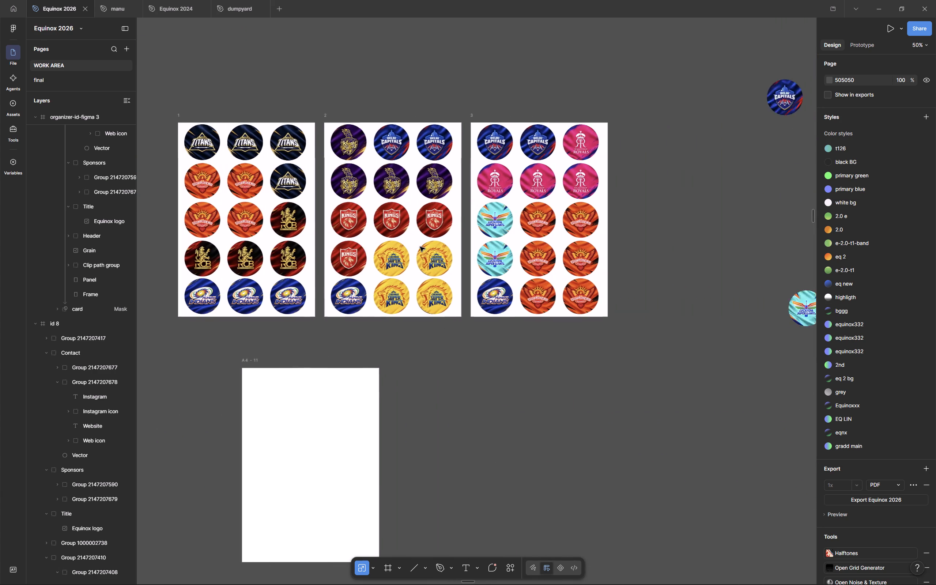
scroll(420, 247, left, 7)
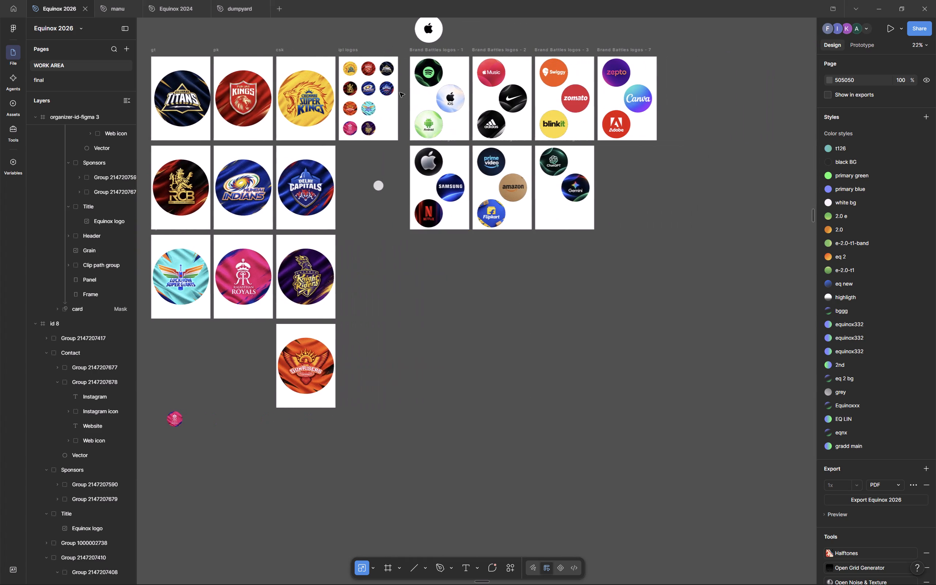
scroll(400, 93, up, 1)
scroll(400, 93, right, 2)
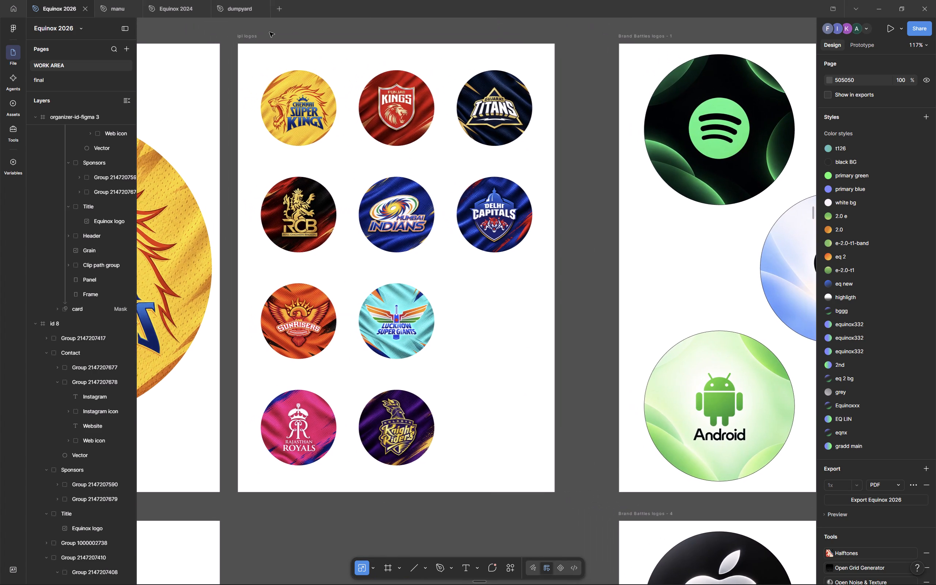
Select the ipl logos frame, leave the Scale tool and check the frame's appearance and export settings.
click(243, 35)
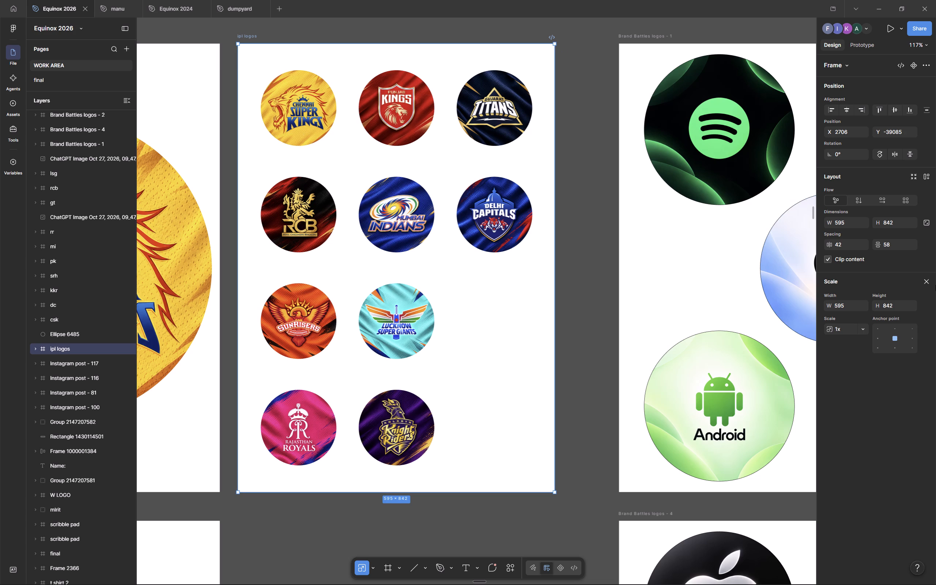
click(923, 282)
scroll(865, 435, down, 1)
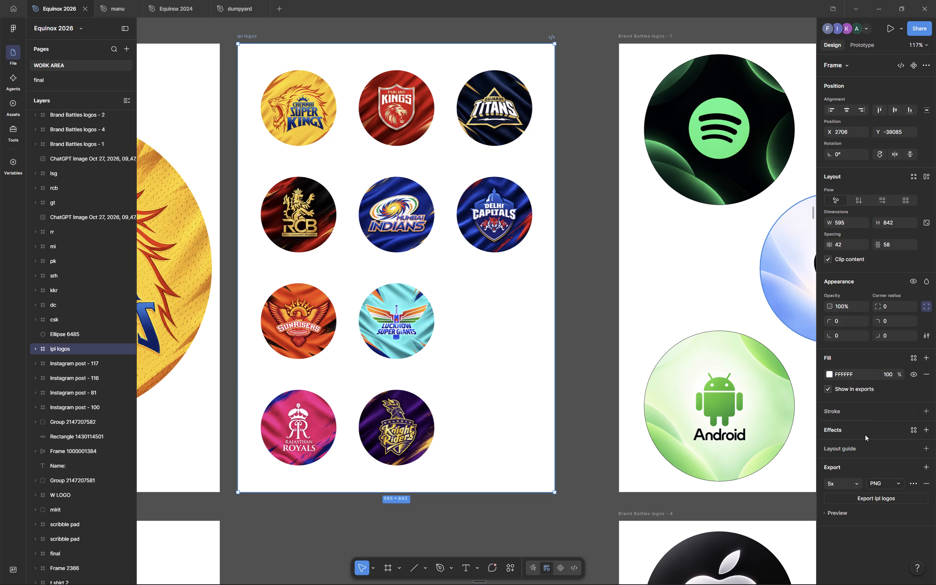
click(601, 506)
Add a 1x PNG export setting to the circular Sunrisers logo image in the srh frame.
scroll(601, 506, right, 4)
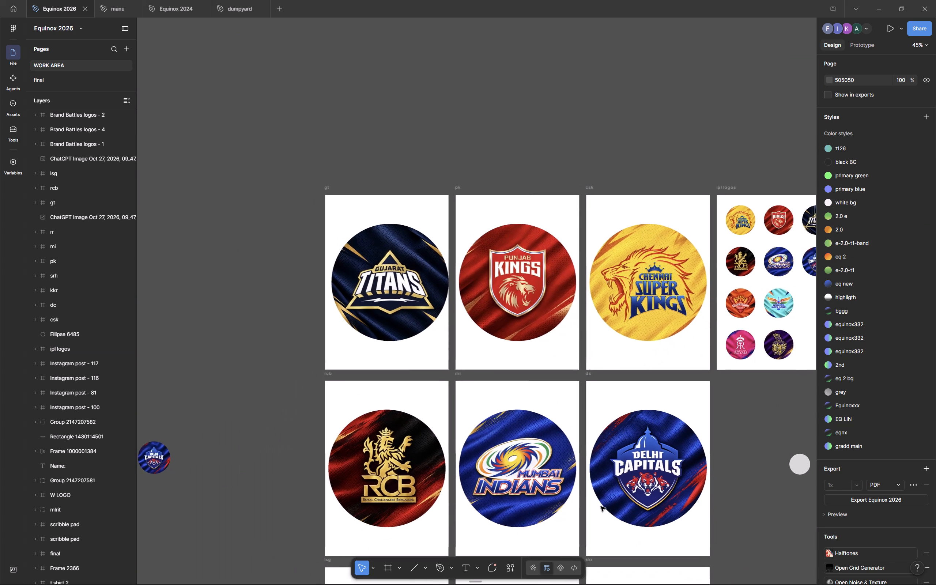
scroll(601, 506, down, 4)
scroll(636, 441, down, 1)
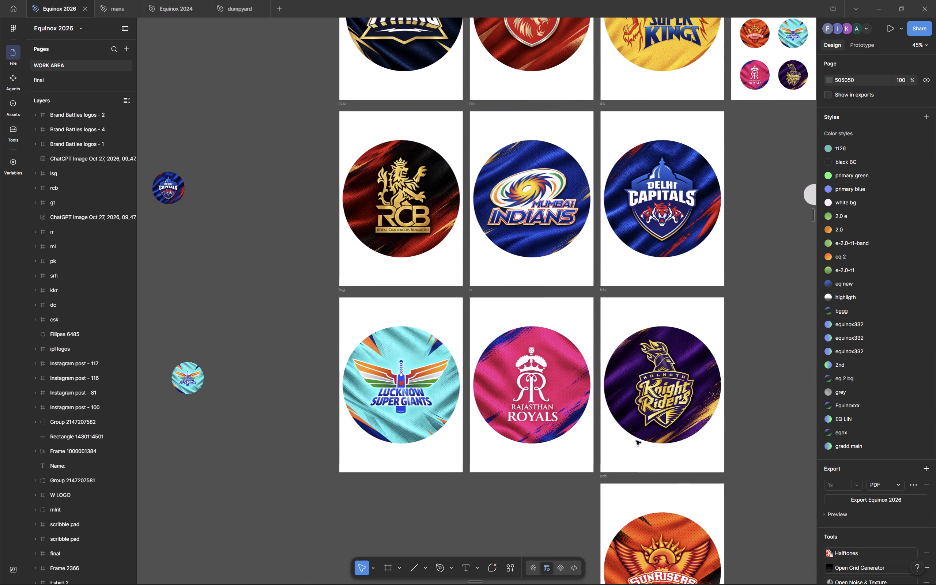
click(664, 513)
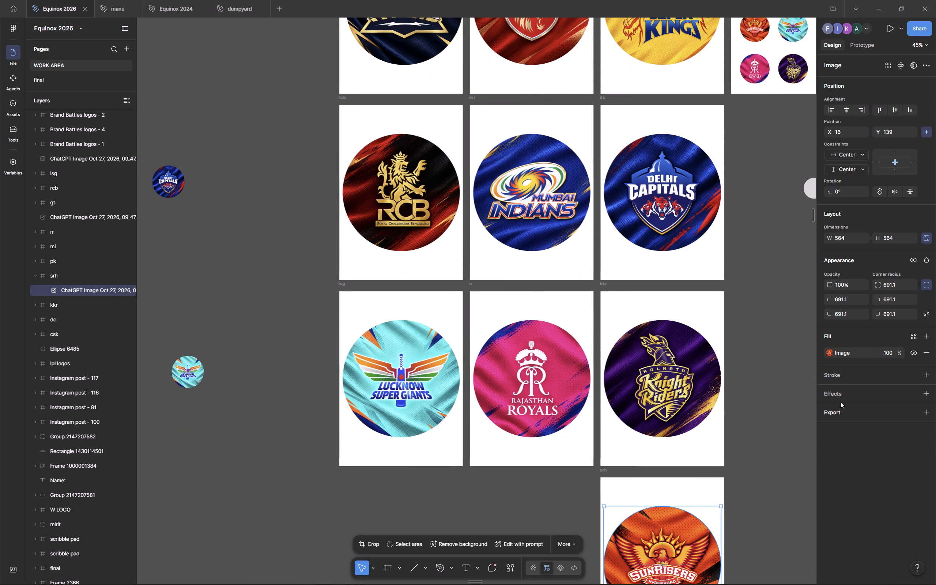